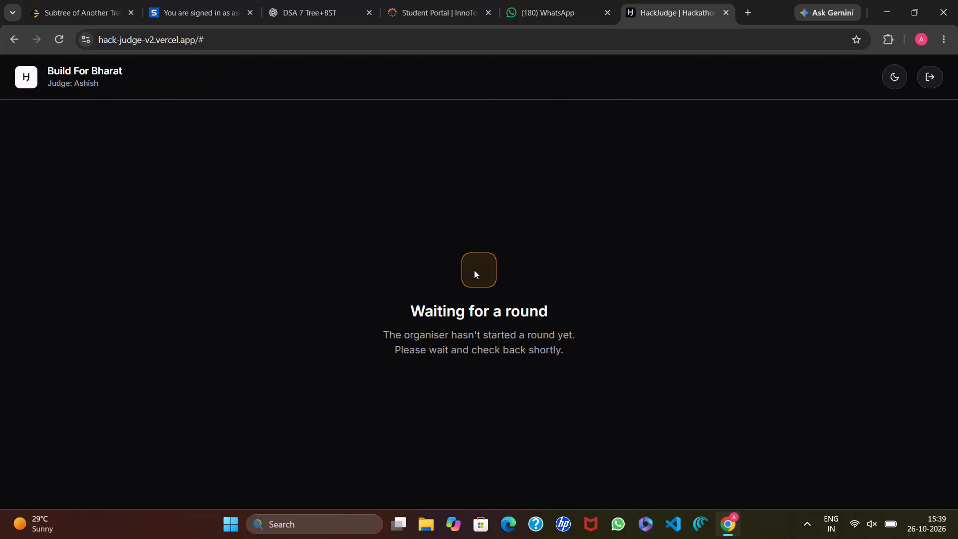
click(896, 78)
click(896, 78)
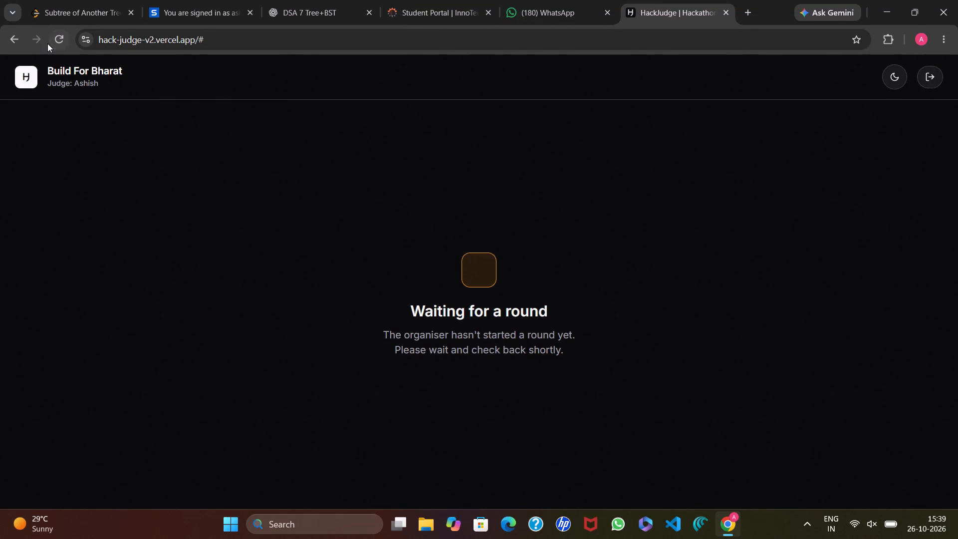
Reload the Build For Bharat judging page to check whether a round has started.
click(59, 42)
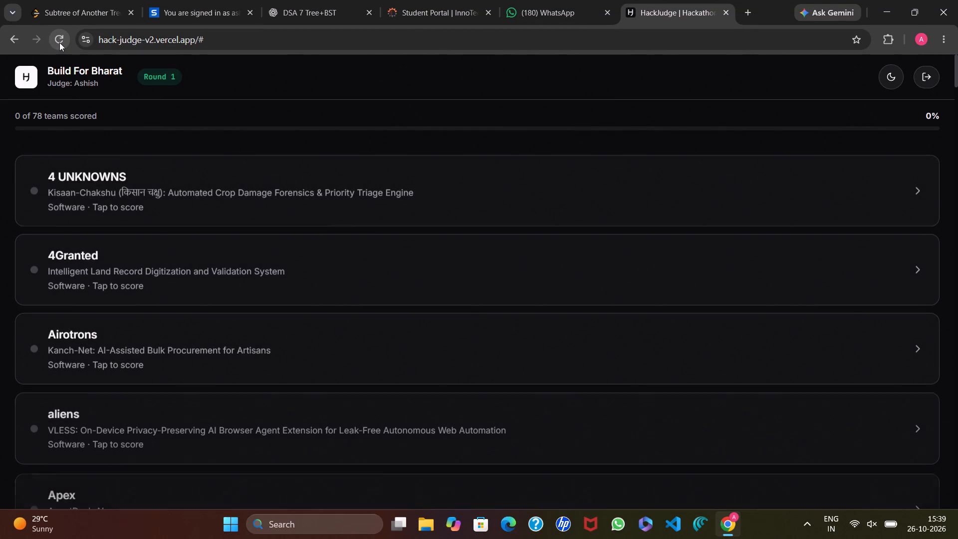
Look through the whole list of teams and their projects for Round 1, then return to its beginning.
scroll(66, 189, up, 1)
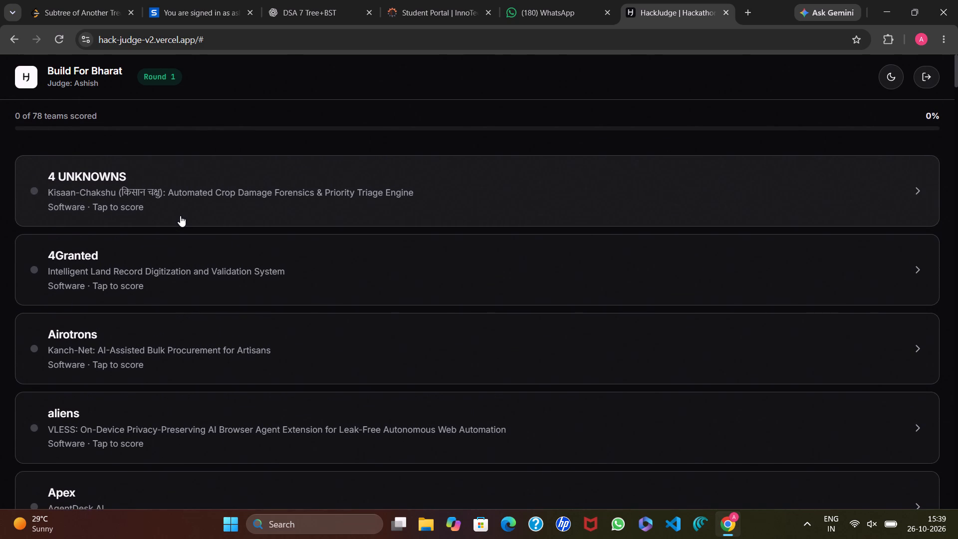
scroll(180, 216, down, 2)
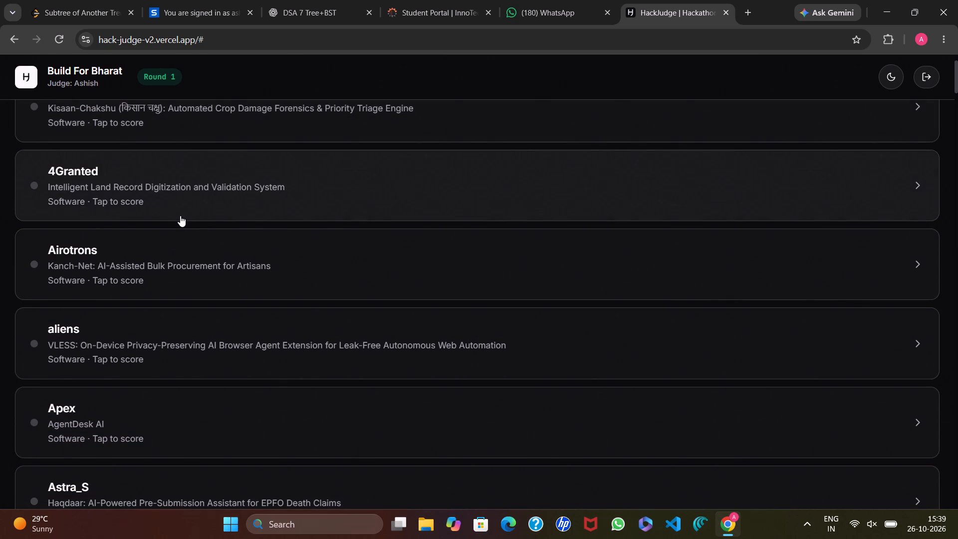
scroll(180, 216, down, 2)
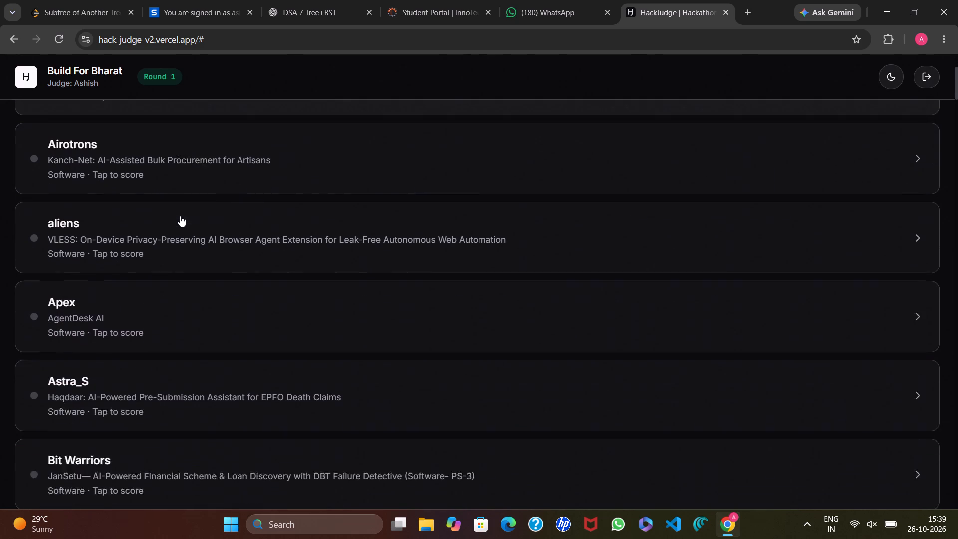
scroll(180, 216, down, 15)
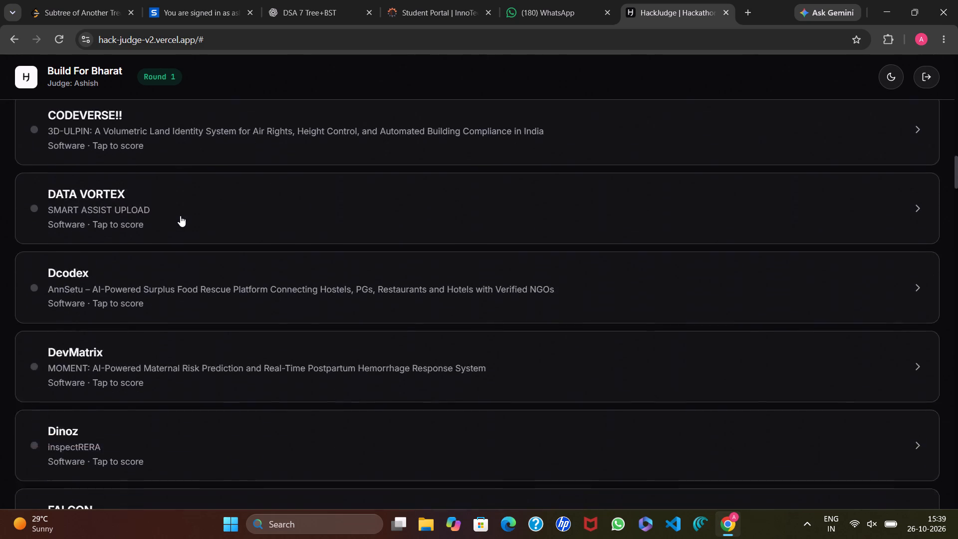
scroll(180, 216, down, 19)
scroll(180, 216, down, 8)
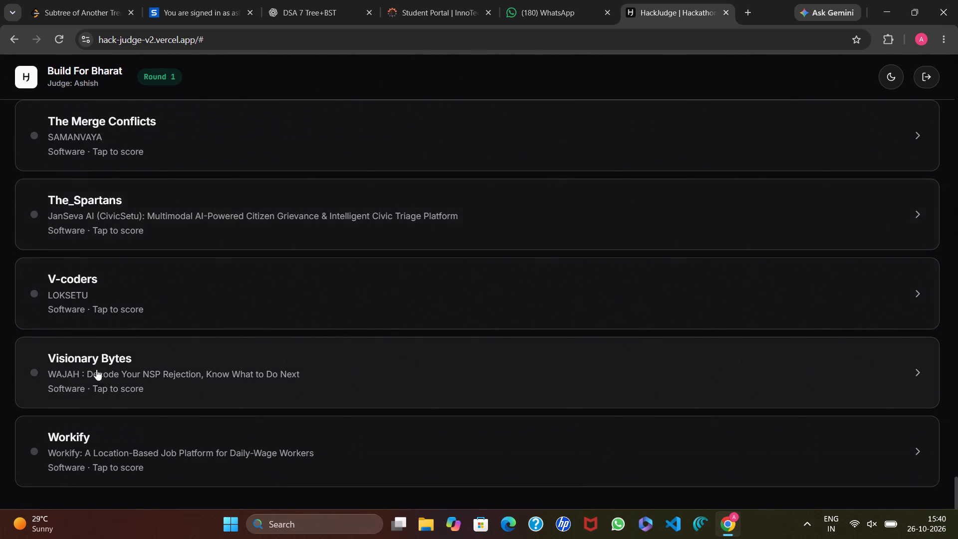
scroll(96, 380, right, 1)
scroll(96, 380, up, 15)
scroll(96, 380, up, 9)
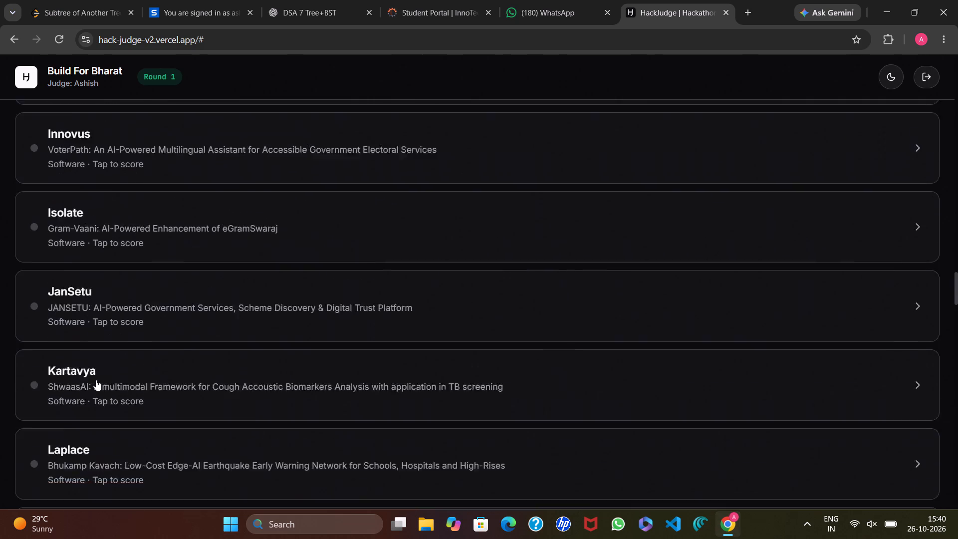
scroll(96, 380, up, 17)
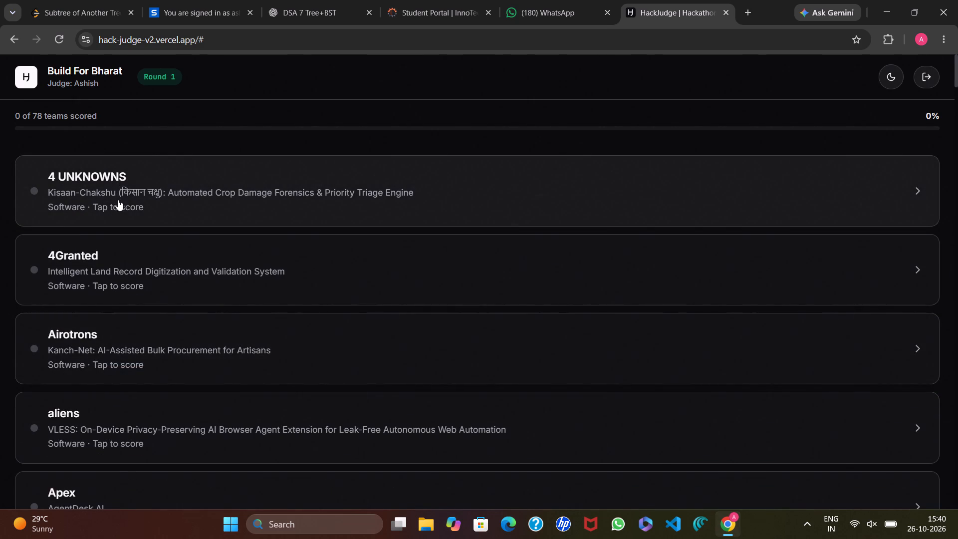
Open the 4 UNKNOWNS team's scoring page and review its judging criteria without entering scores.
click(94, 187)
scroll(129, 278, down, 2)
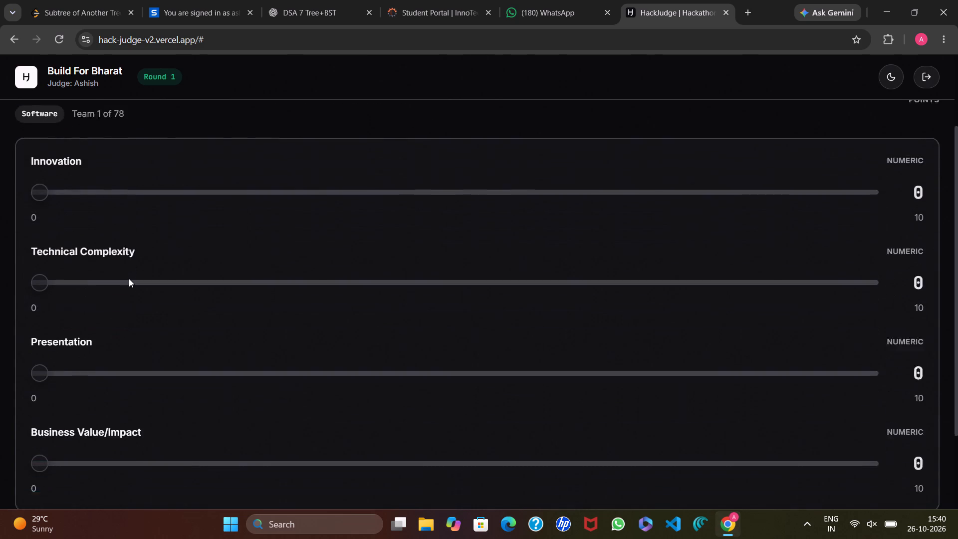
scroll(129, 278, down, 4)
scroll(129, 278, up, 2)
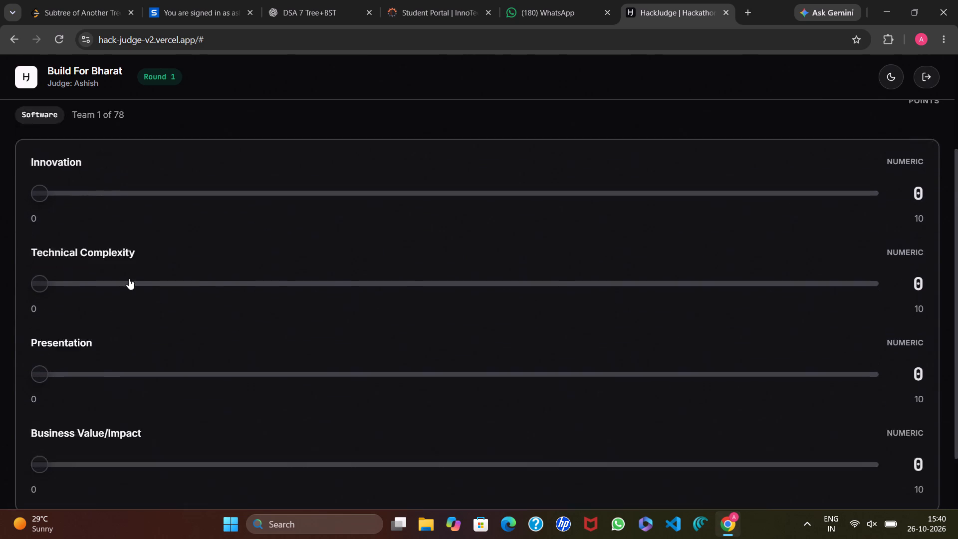
scroll(129, 278, up, 2)
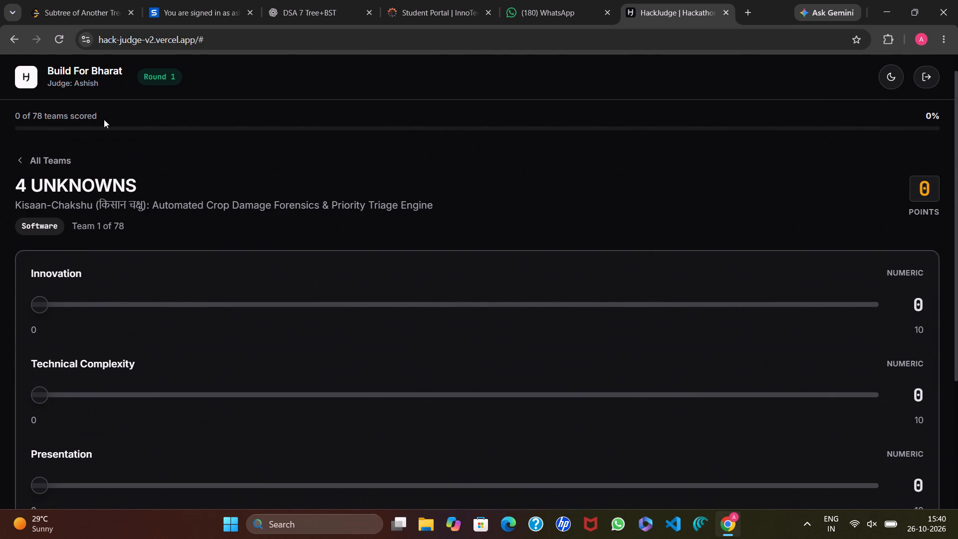
scroll(148, 205, down, 2)
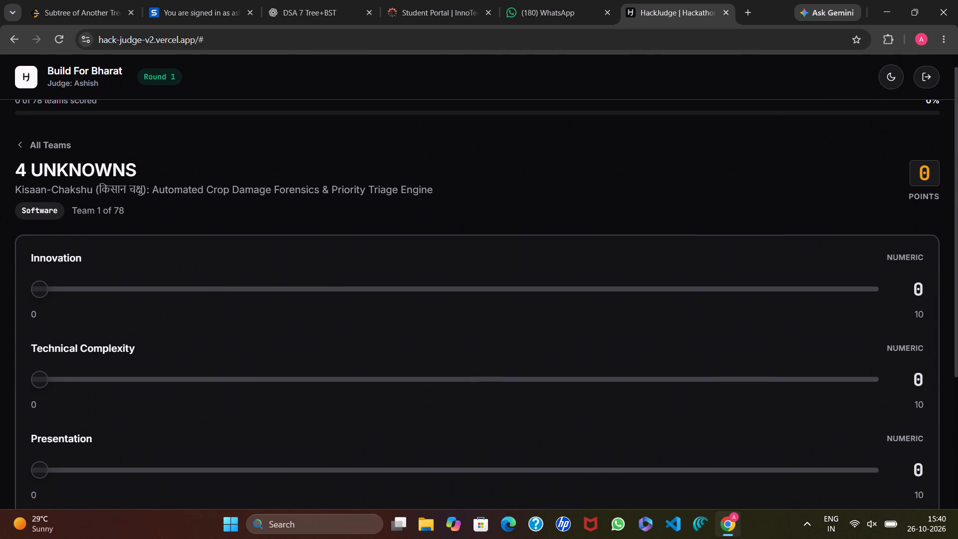
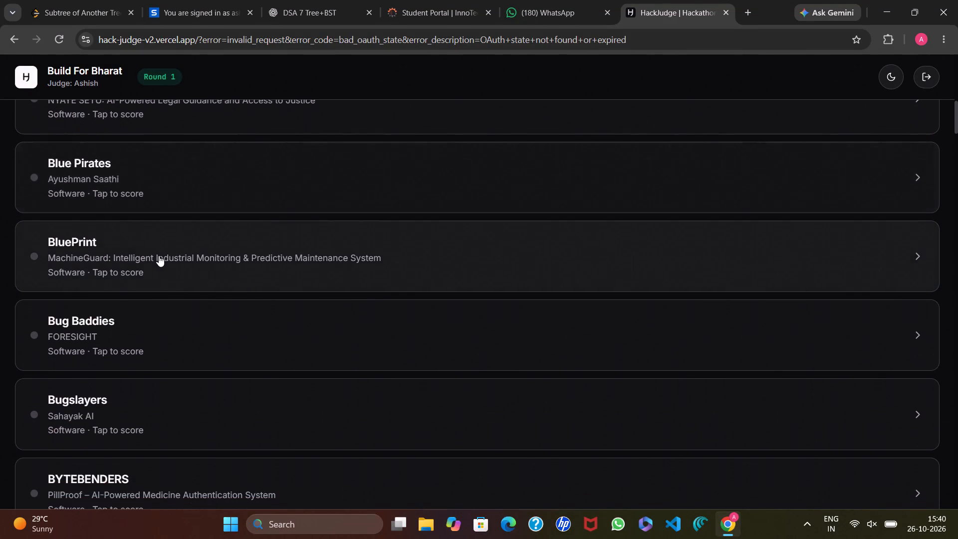
scroll(159, 256, down, 3)
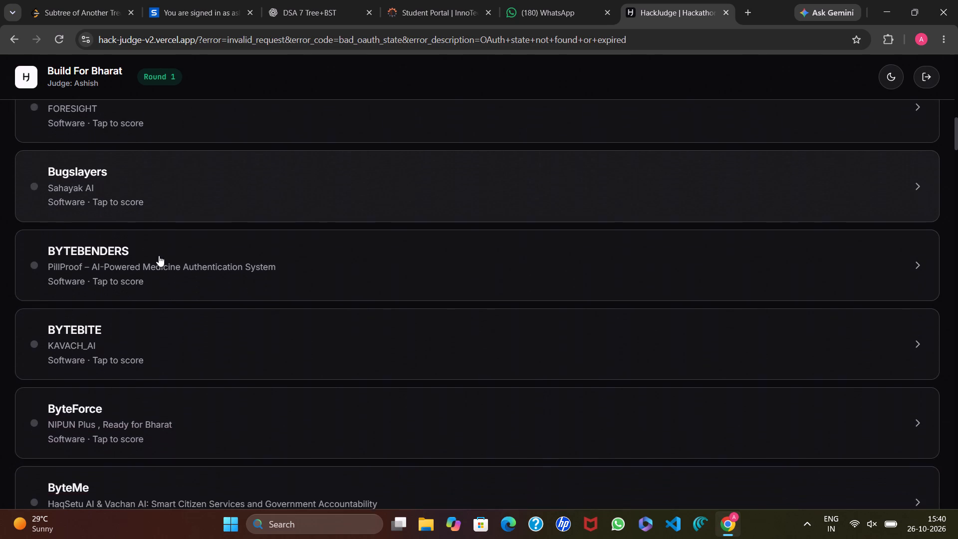
scroll(159, 256, down, 4)
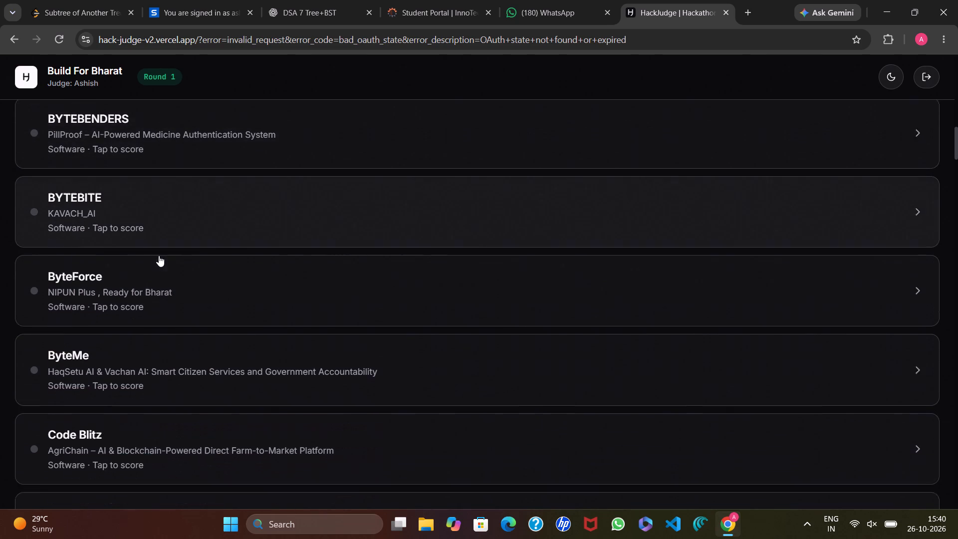
scroll(159, 256, down, 4)
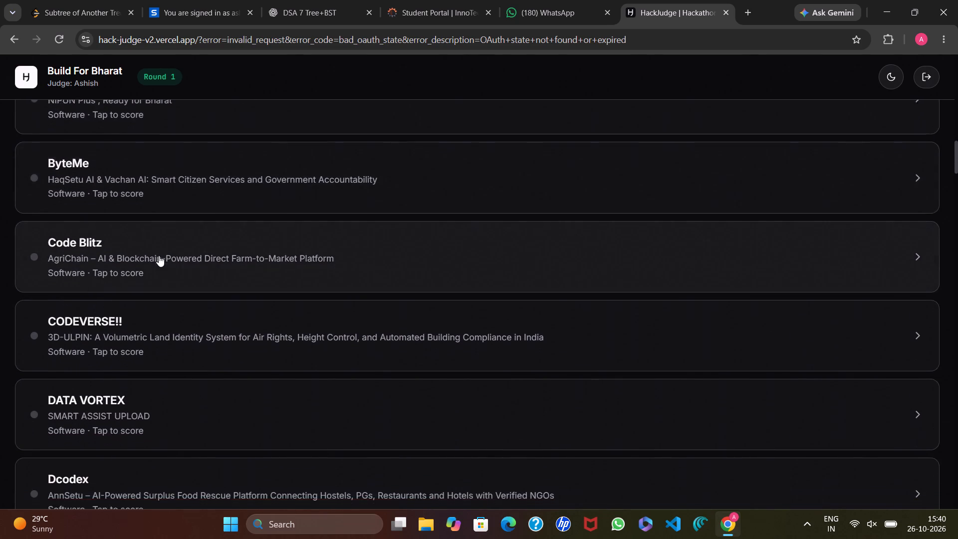
scroll(159, 256, down, 4)
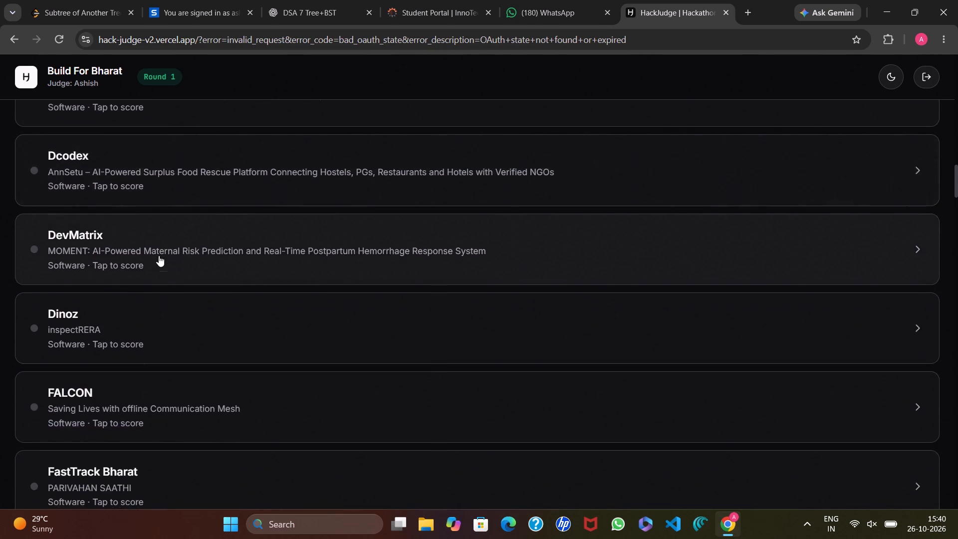
scroll(159, 256, down, 5)
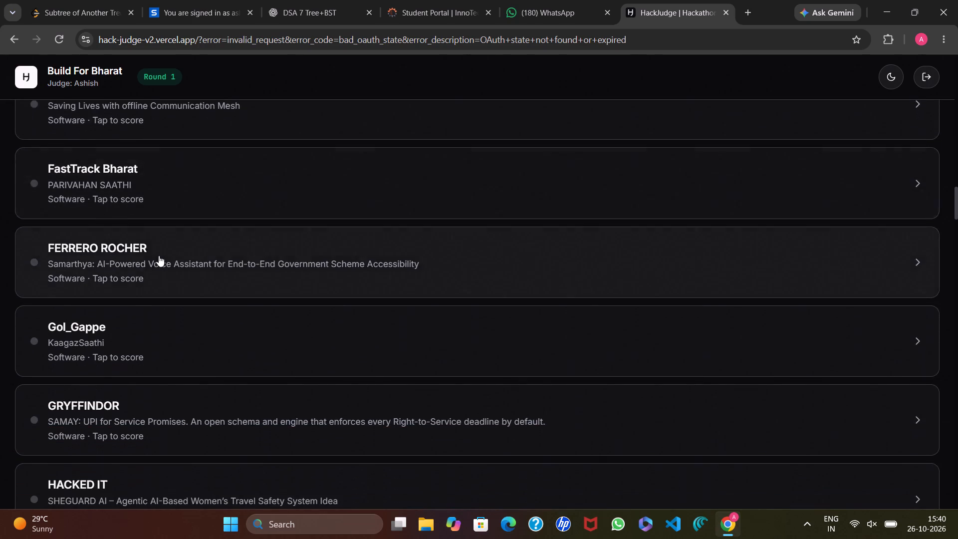
scroll(159, 256, down, 4)
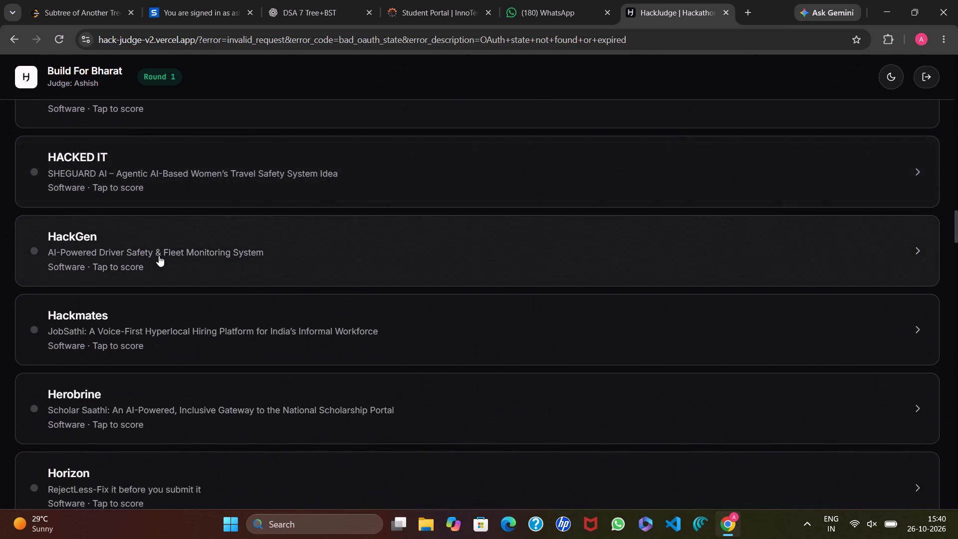
scroll(159, 256, down, 5)
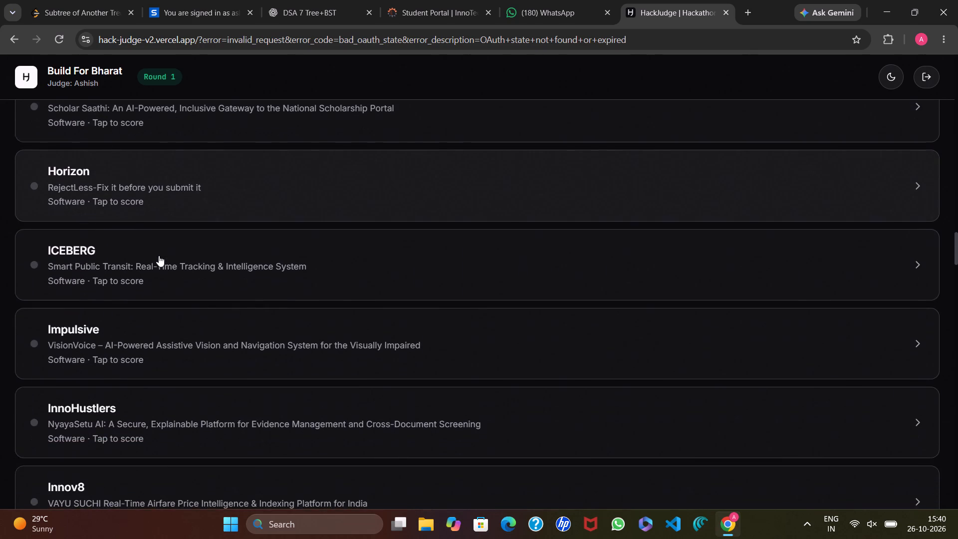
scroll(159, 256, down, 7)
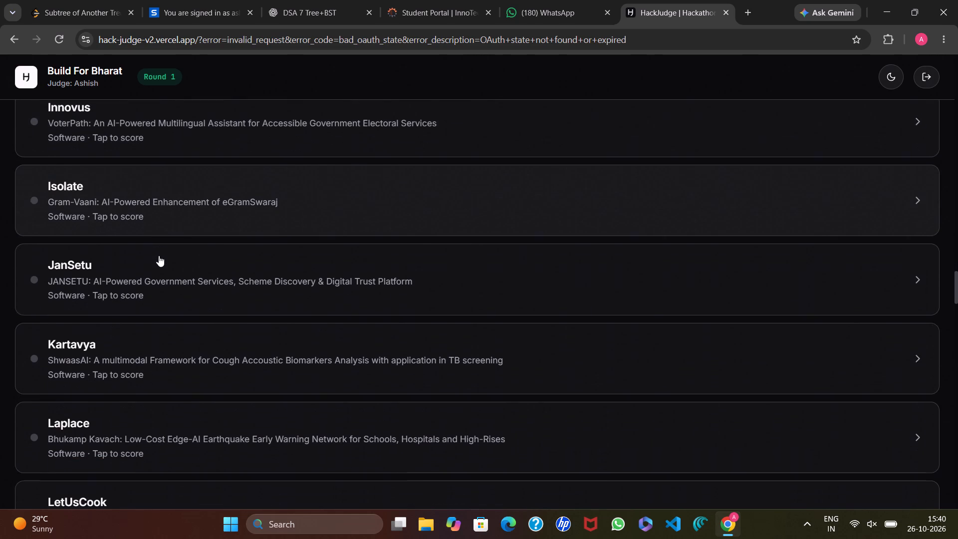
scroll(159, 256, down, 2)
scroll(152, 344, down, 1)
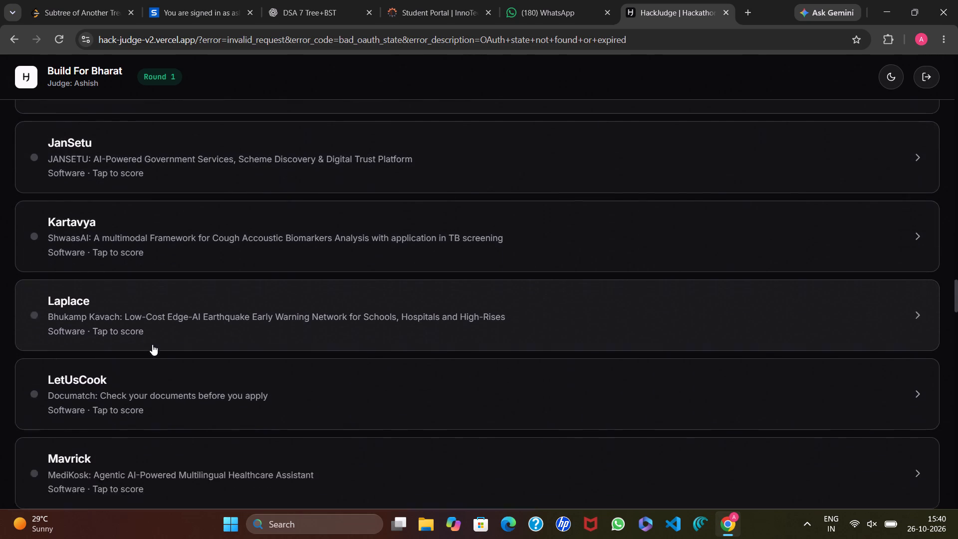
scroll(152, 344, down, 6)
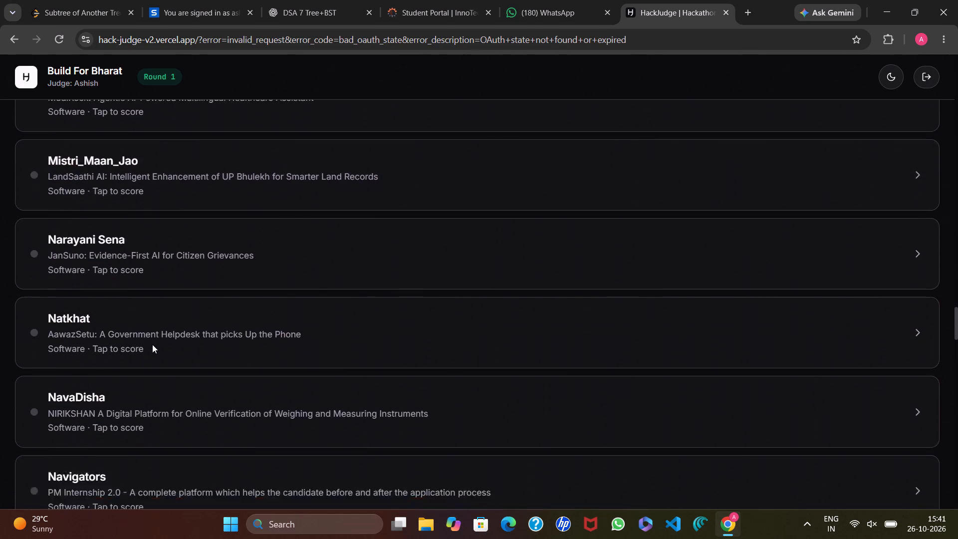
scroll(152, 344, down, 7)
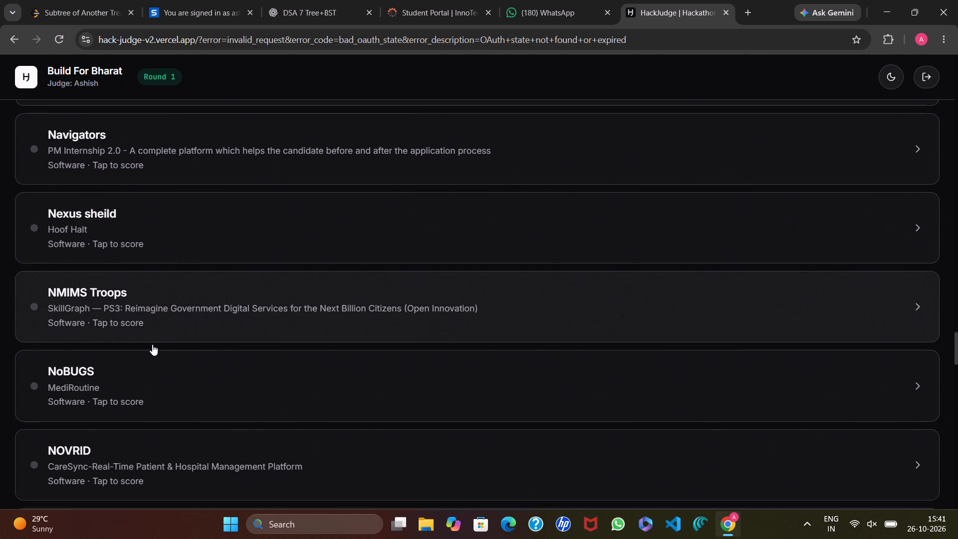
scroll(152, 344, down, 6)
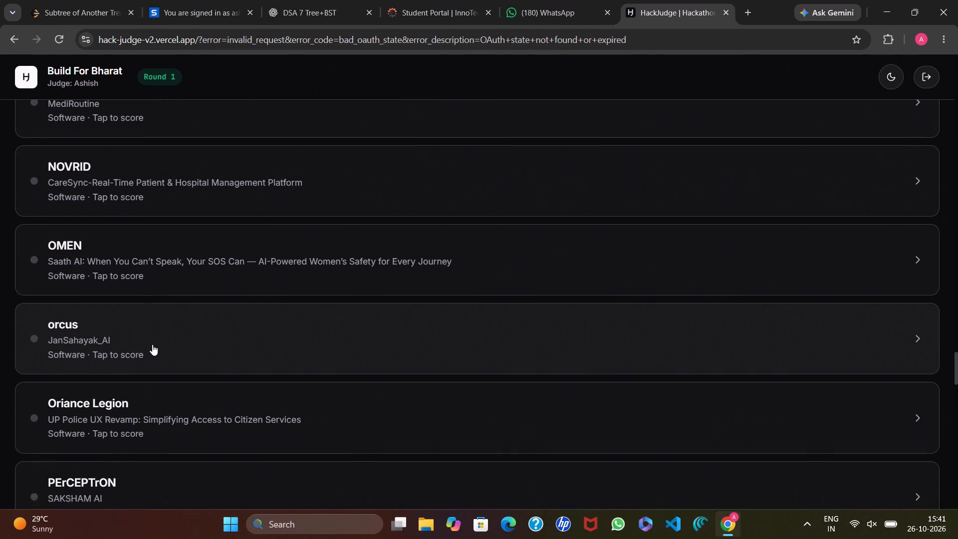
scroll(152, 344, down, 7)
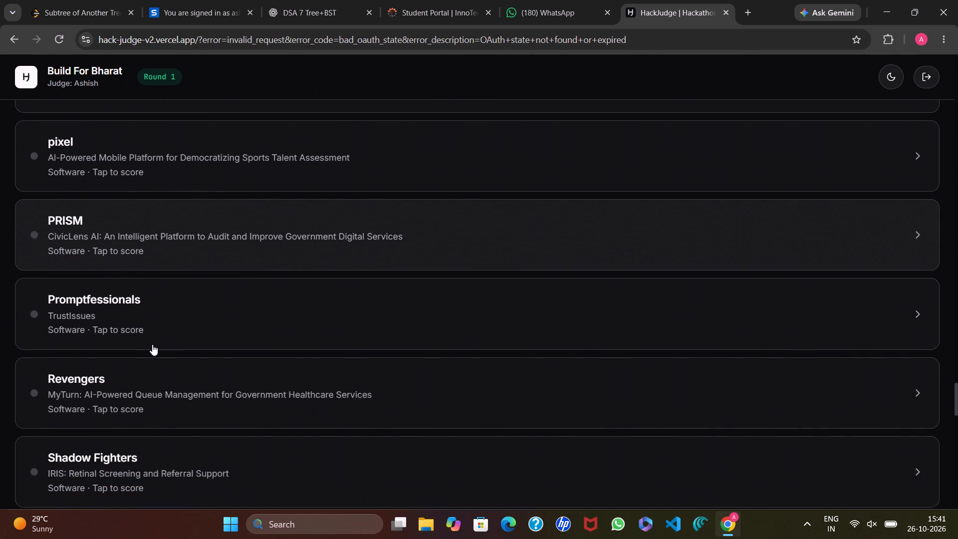
scroll(152, 344, down, 7)
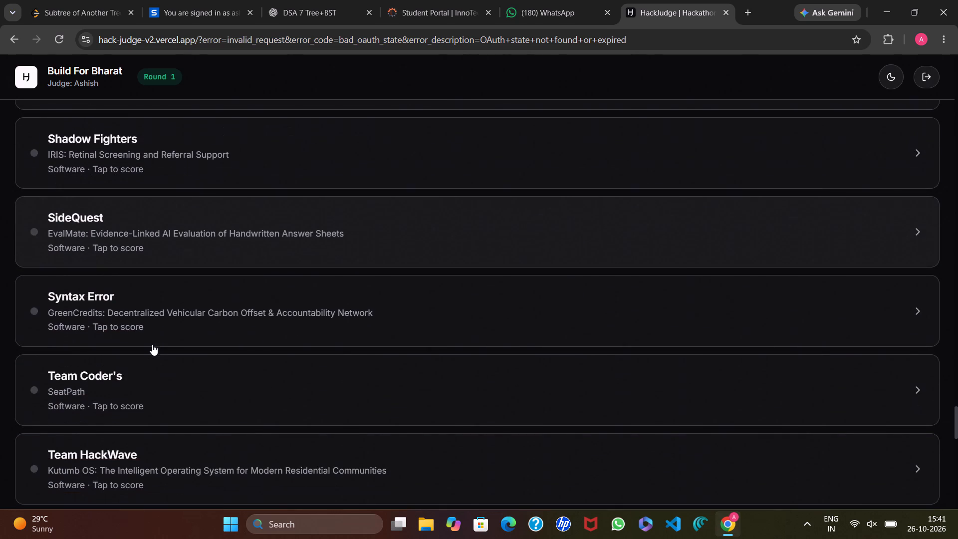
scroll(152, 344, down, 7)
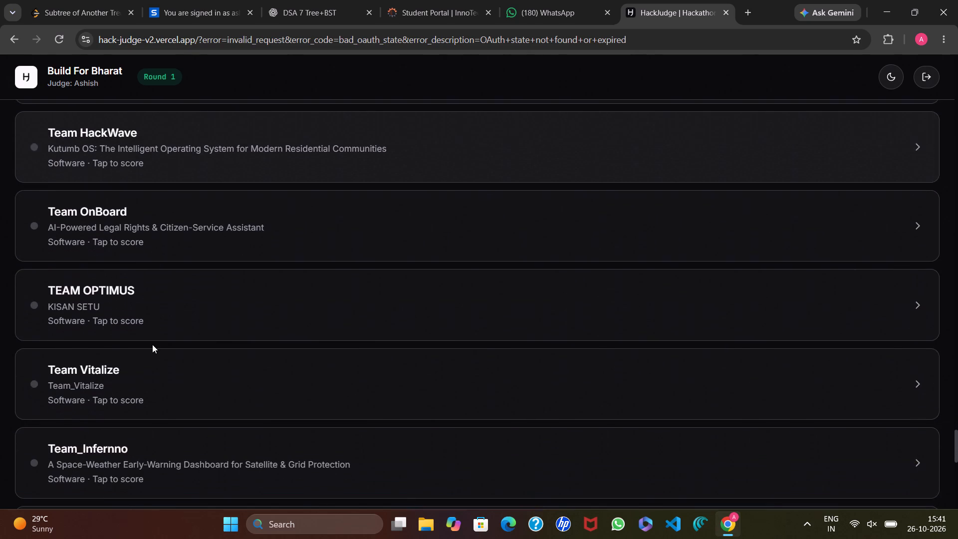
Examine the remaining Round 1 teams and projects from TecKiets to Workify, then recheck the early entries from 4 UNKNOWNS to BYTEBENDERS.
scroll(152, 344, down, 7)
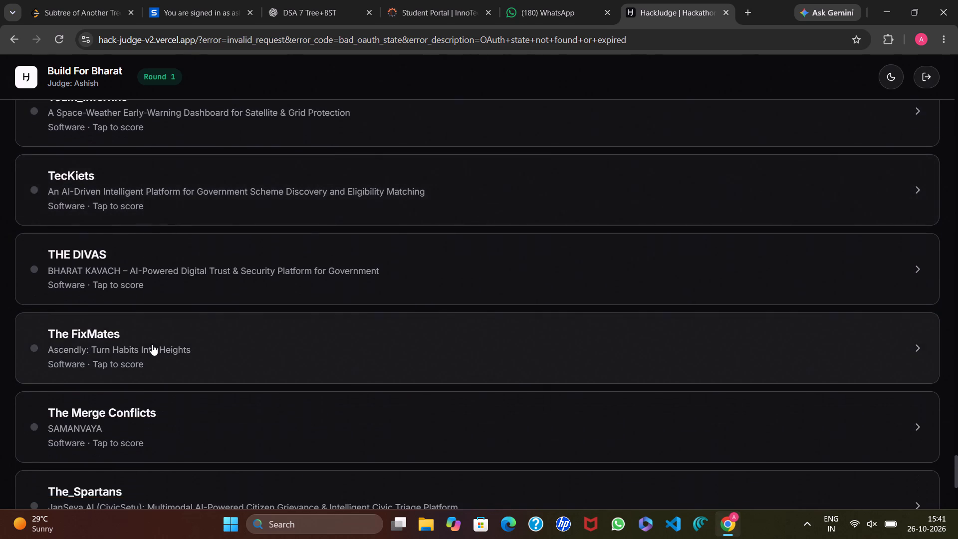
scroll(152, 344, down, 6)
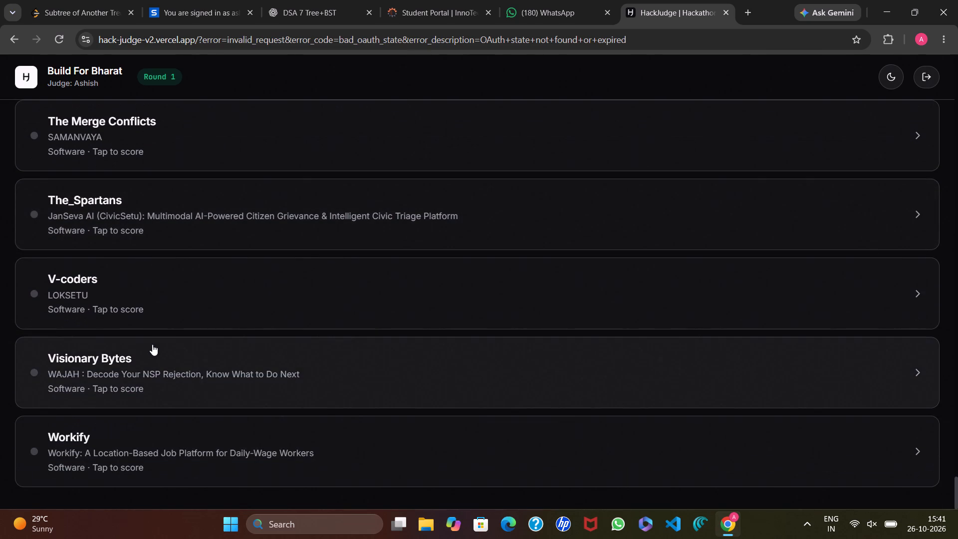
scroll(145, 207, up, 16)
scroll(145, 207, up, 16)
scroll(145, 207, up, 14)
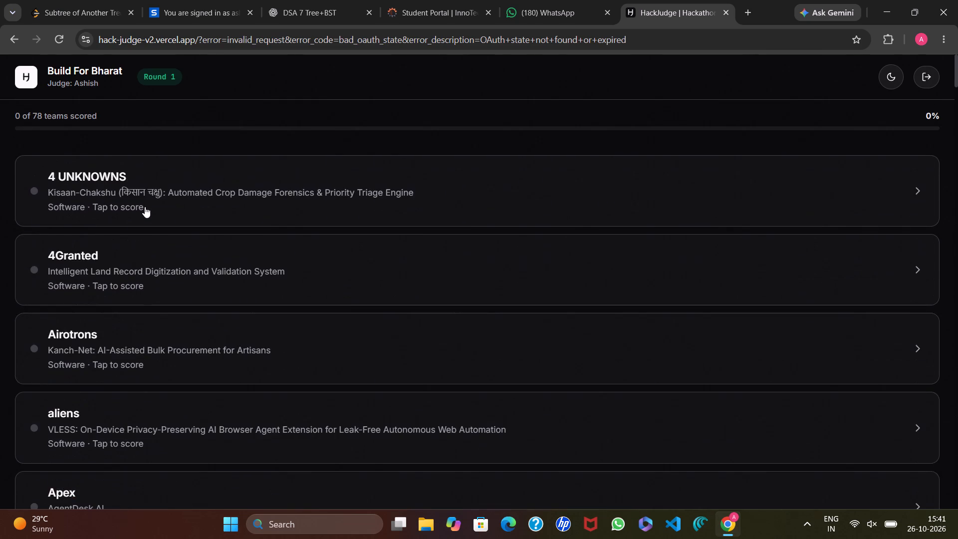
scroll(145, 207, up, 4)
scroll(298, 279, down, 10)
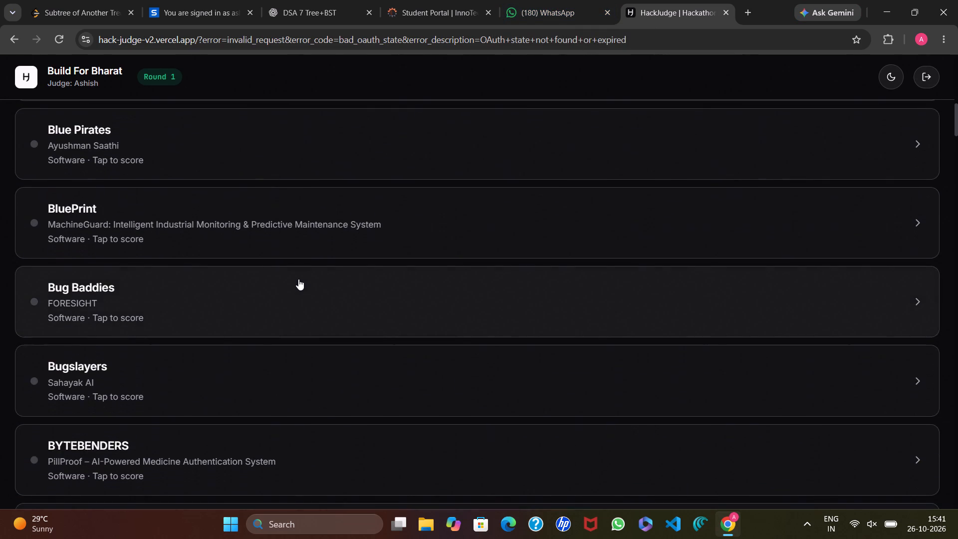
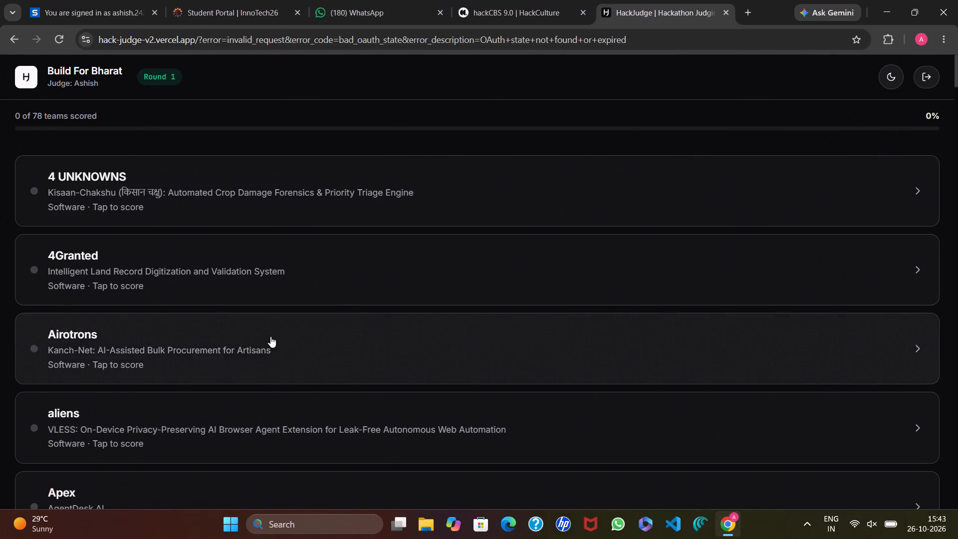
Skim the complete Round 1 team list from 4 UNKNOWNS to Workify, examining the team names and project titles.
scroll(270, 336, down, 9)
scroll(270, 336, down, 12)
scroll(270, 336, down, 19)
scroll(270, 336, down, 7)
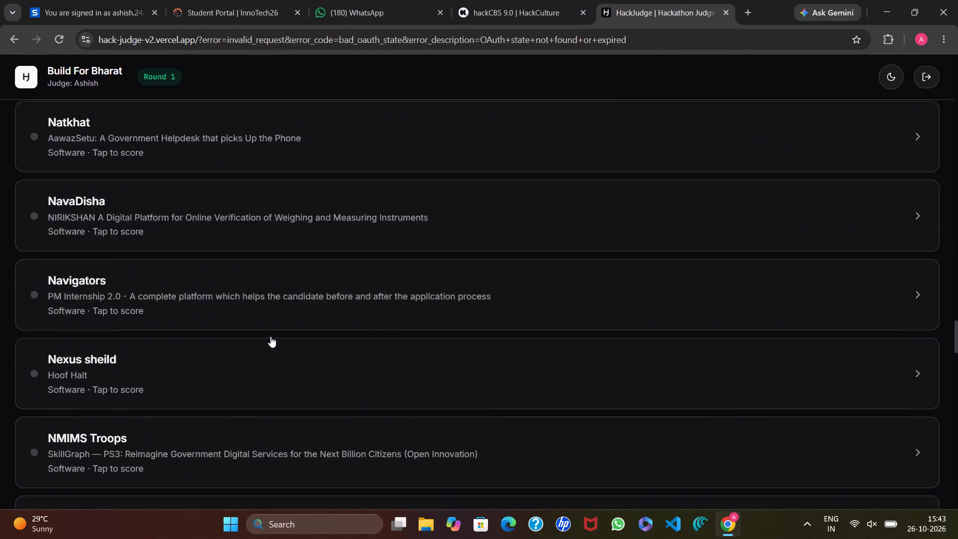
scroll(270, 336, down, 16)
scroll(270, 336, down, 18)
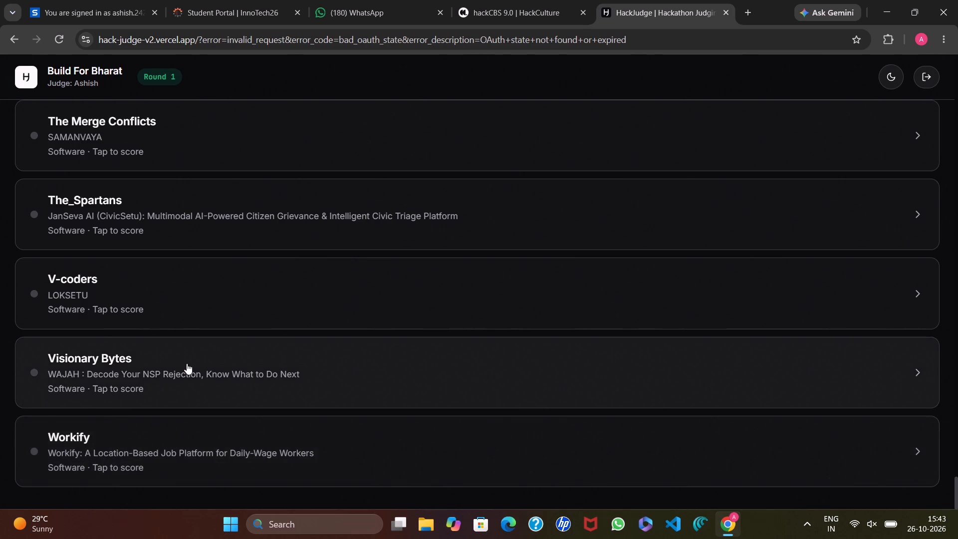
scroll(187, 363, up, 9)
scroll(187, 363, up, 12)
scroll(187, 363, up, 18)
scroll(187, 363, up, 5)
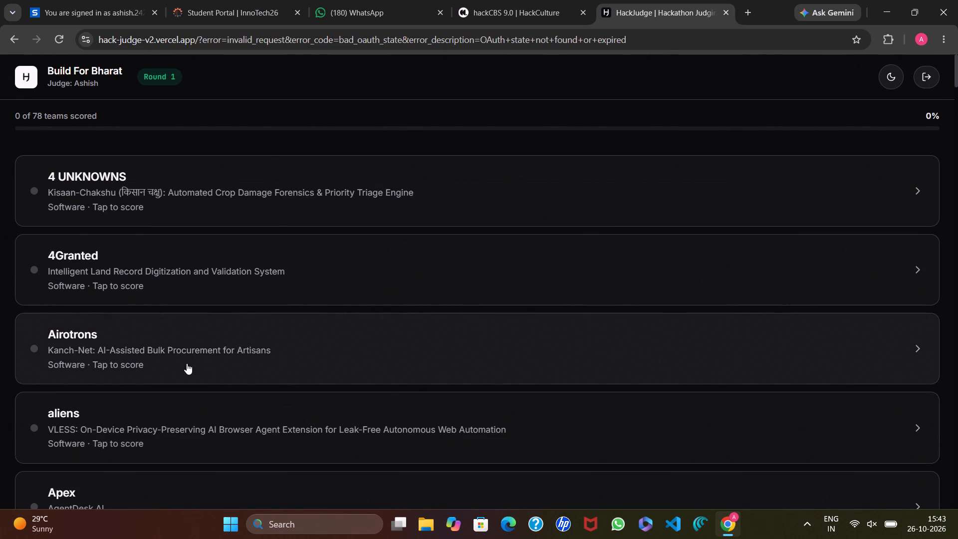
scroll(187, 363, down, 20)
scroll(187, 363, down, 20)
scroll(187, 363, down, 15)
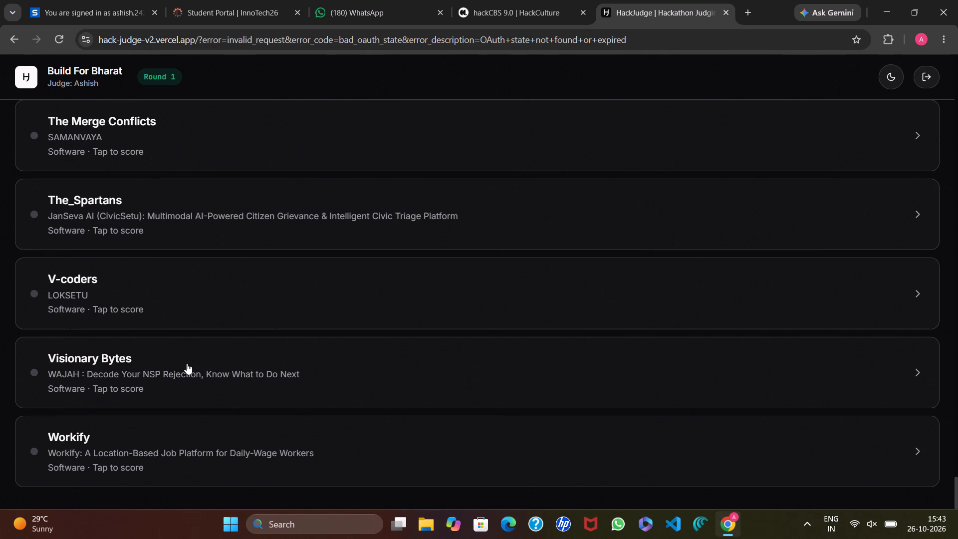
scroll(187, 363, up, 19)
scroll(187, 363, up, 14)
scroll(187, 363, up, 20)
scroll(187, 363, up, 2)
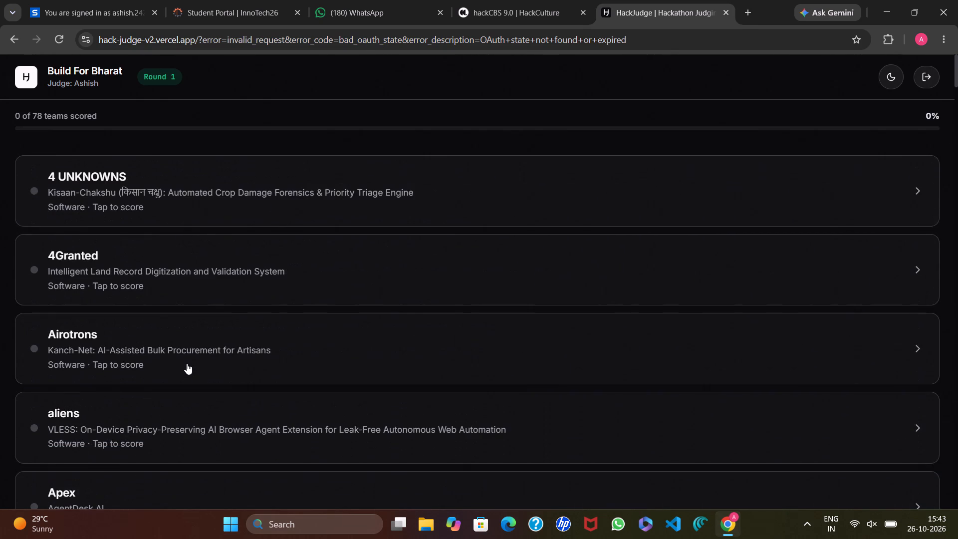
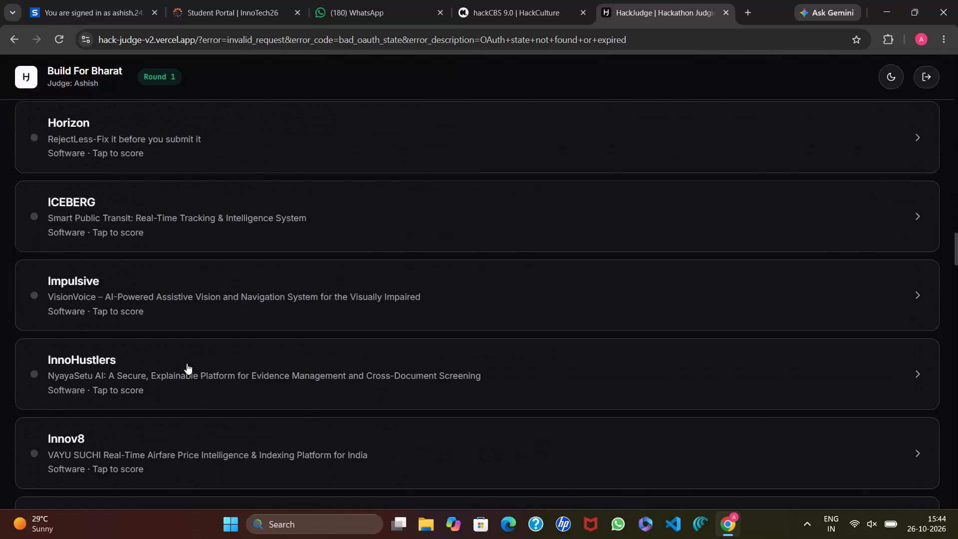
Skim the Round 1 team list again between 4 UNKNOWNS and Workify, examining the team names and project titles.
scroll(187, 363, down, 20)
scroll(187, 363, down, 6)
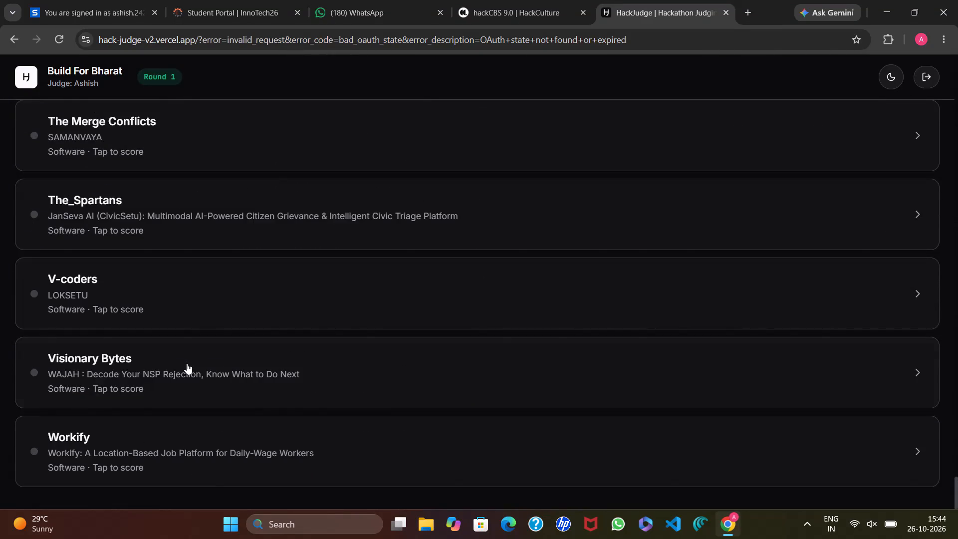
scroll(187, 363, down, 5)
scroll(187, 363, up, 20)
scroll(187, 363, up, 2)
scroll(187, 363, up, 20)
scroll(187, 363, up, 12)
scroll(187, 363, up, 20)
scroll(187, 363, up, 2)
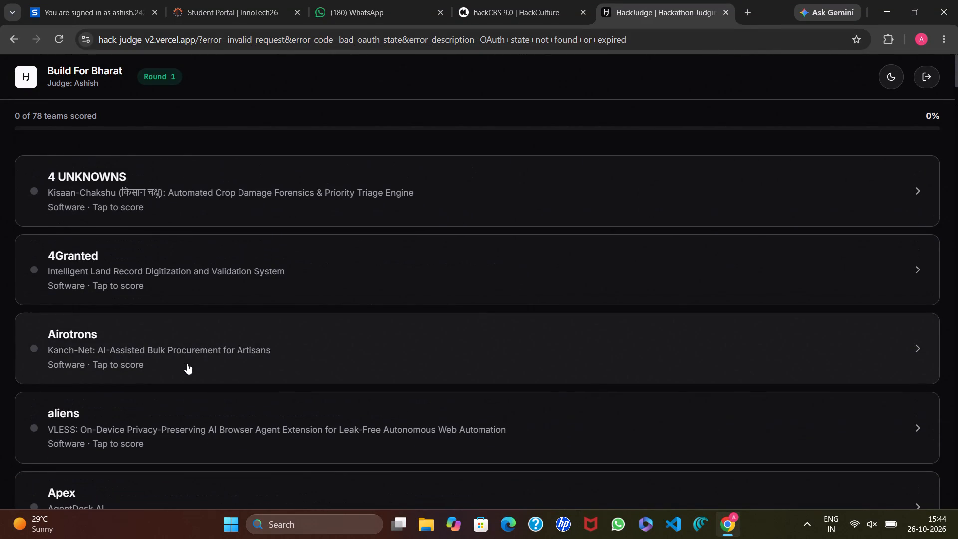
scroll(187, 363, down, 20)
scroll(187, 363, down, 5)
scroll(187, 363, down, 17)
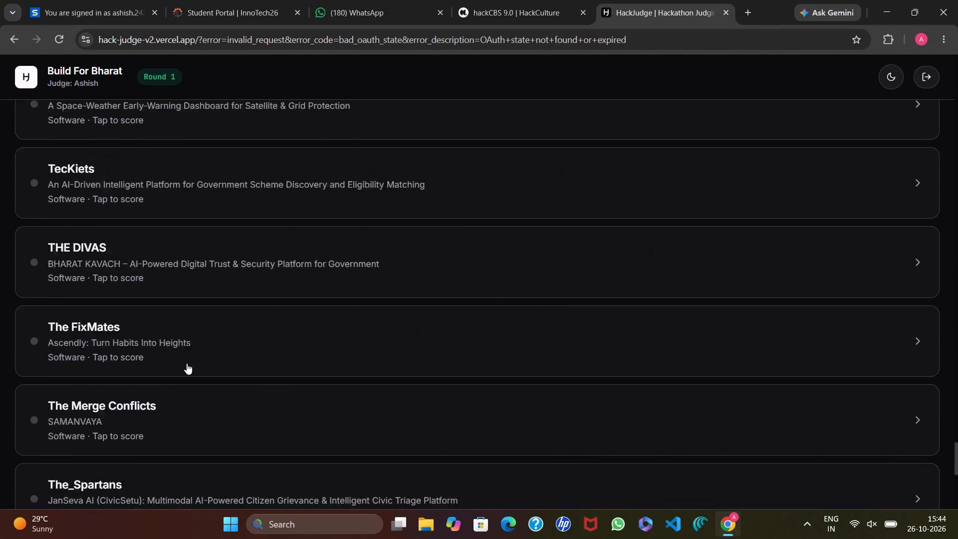
scroll(187, 363, down, 10)
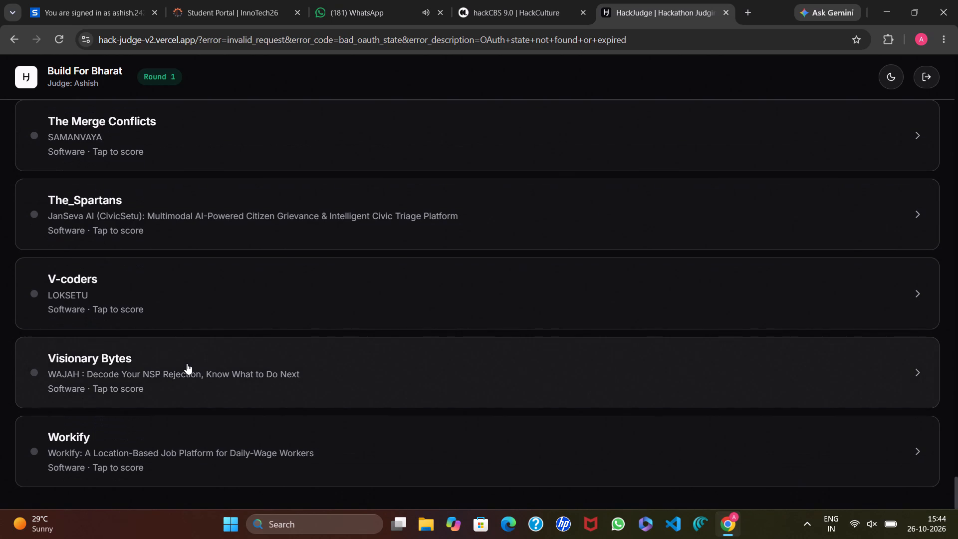
scroll(187, 363, up, 7)
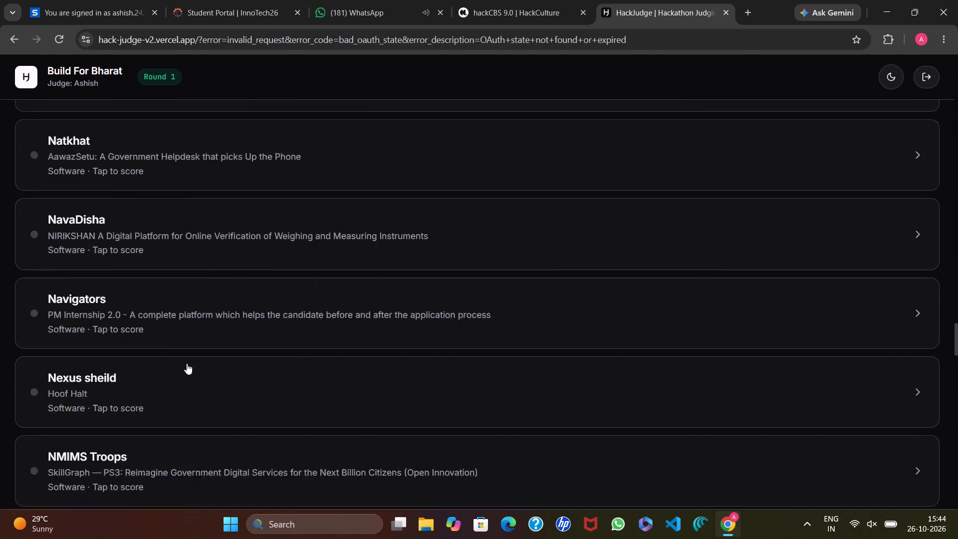
scroll(187, 363, up, 11)
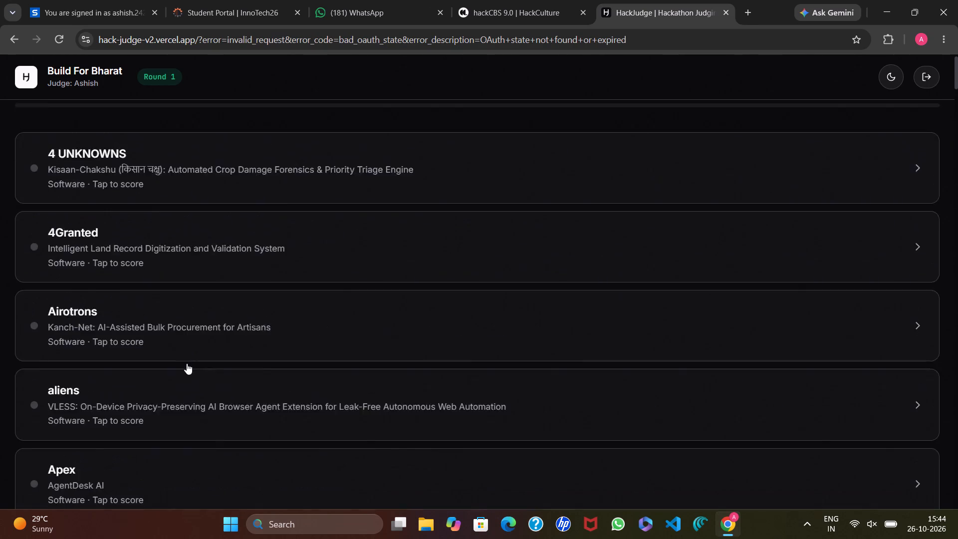
scroll(187, 363, up, 7)
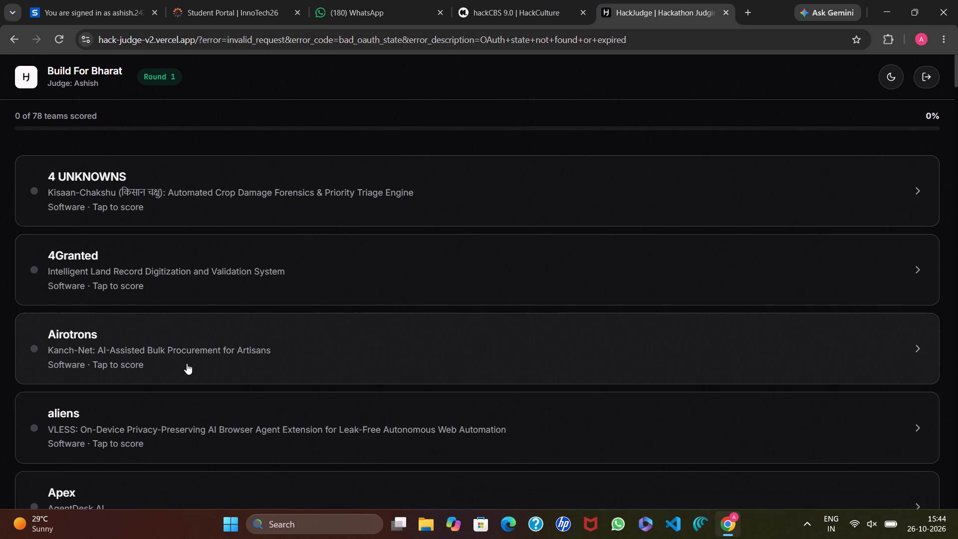
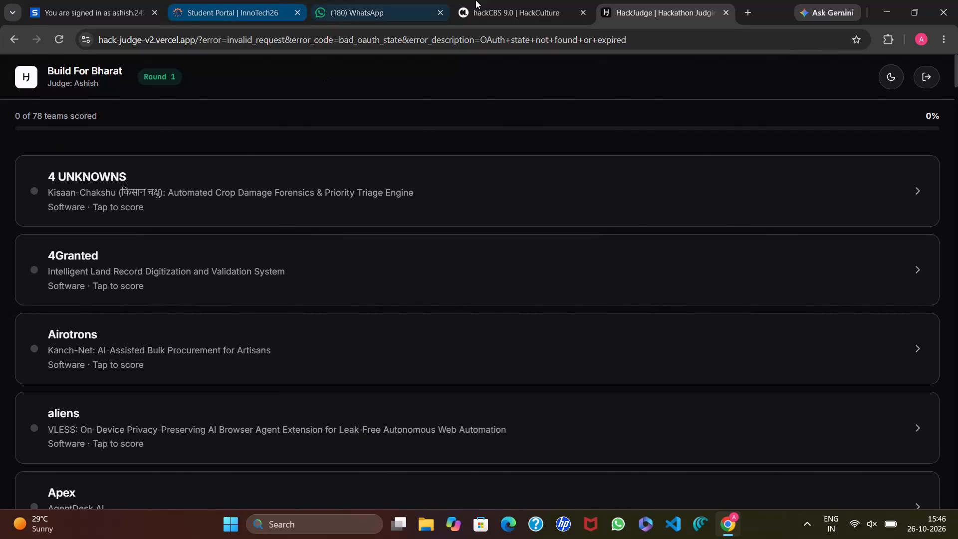
Switch to the hackCBS 9.0 page on HackCulture and examine its event header, overview text and registration details.
click(514, 0)
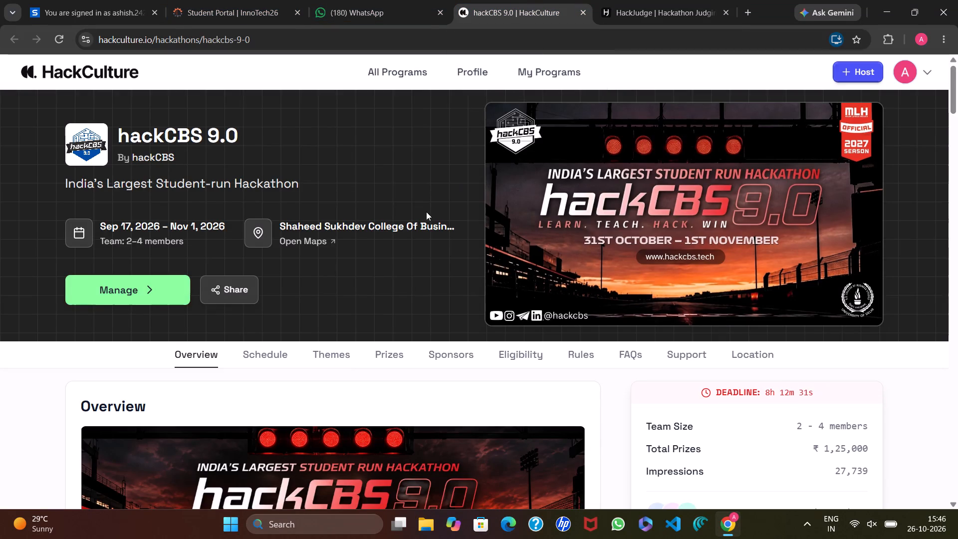
scroll(426, 212, down, 4)
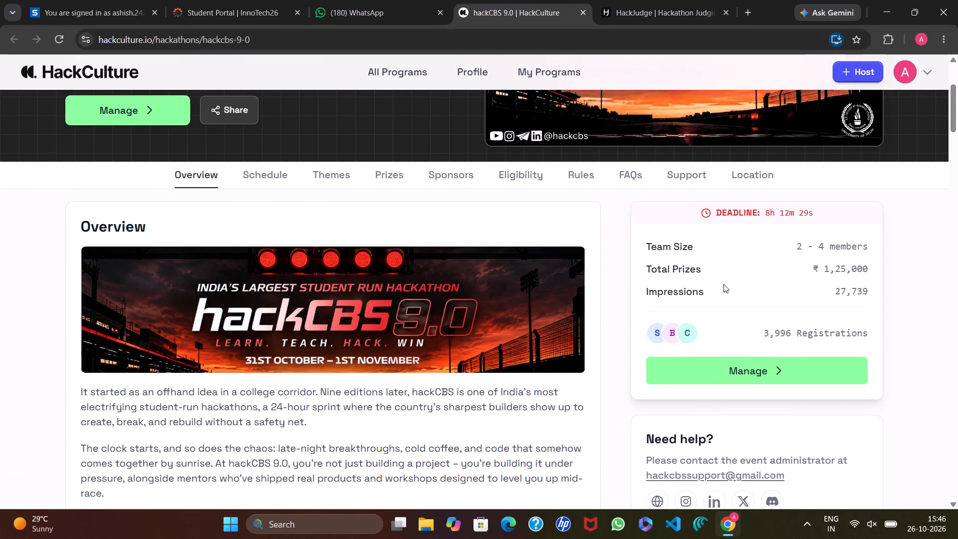
scroll(723, 284, up, 1)
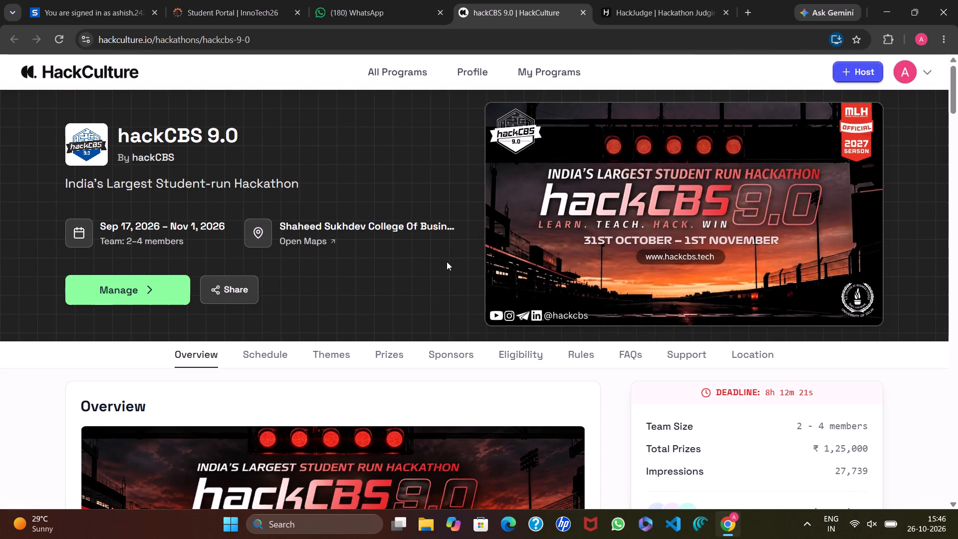
scroll(447, 262, down, 3)
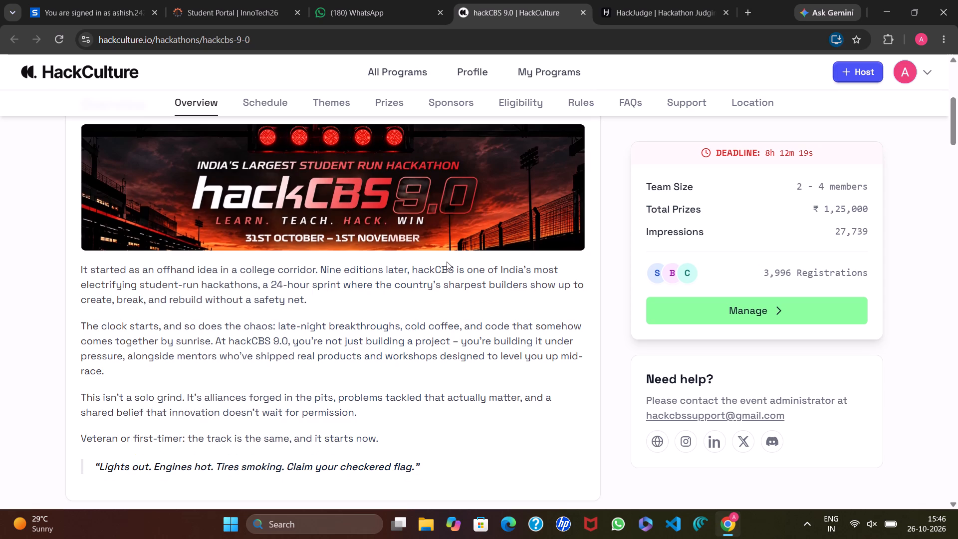
scroll(447, 262, up, 3)
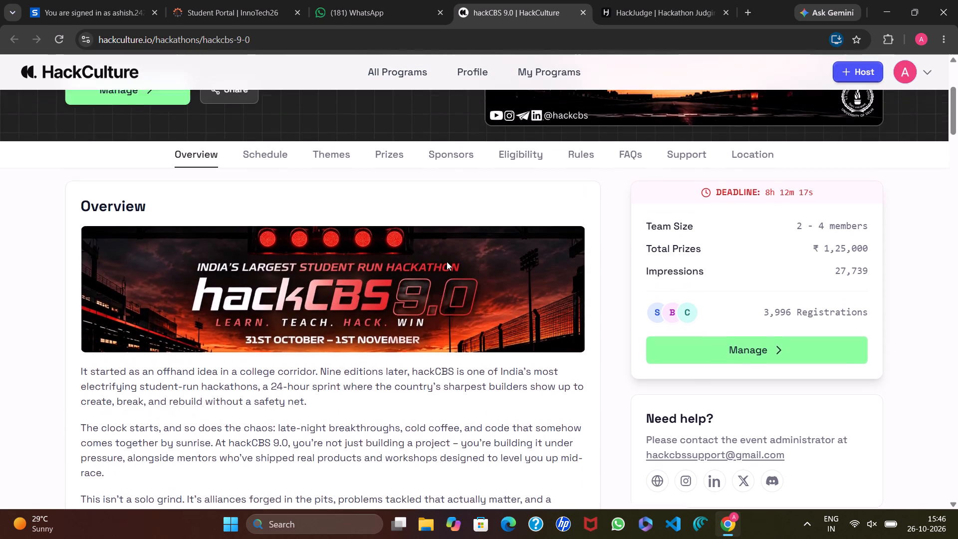
scroll(447, 262, up, 5)
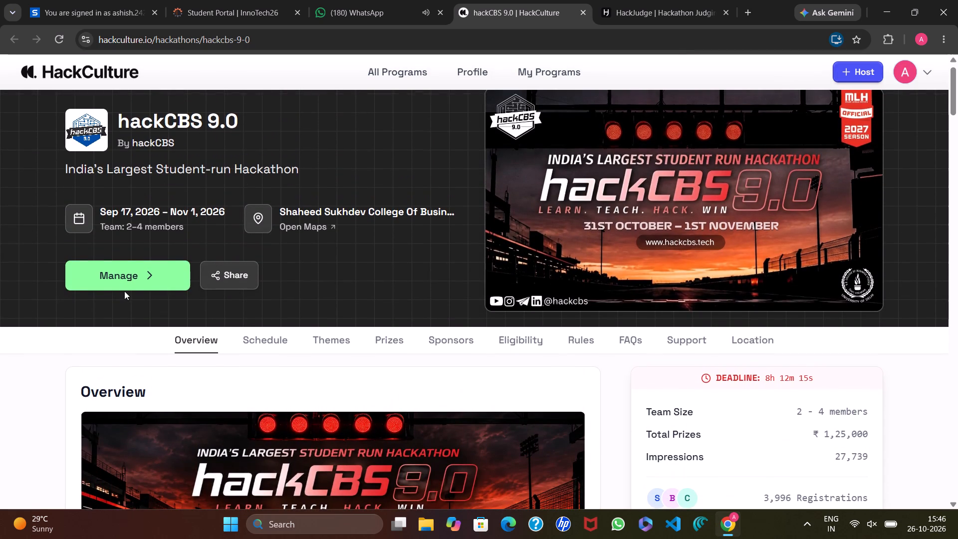
Return to the HackJudge page for Build For Bharat and reload its Round 1 team list.
click(647, 1)
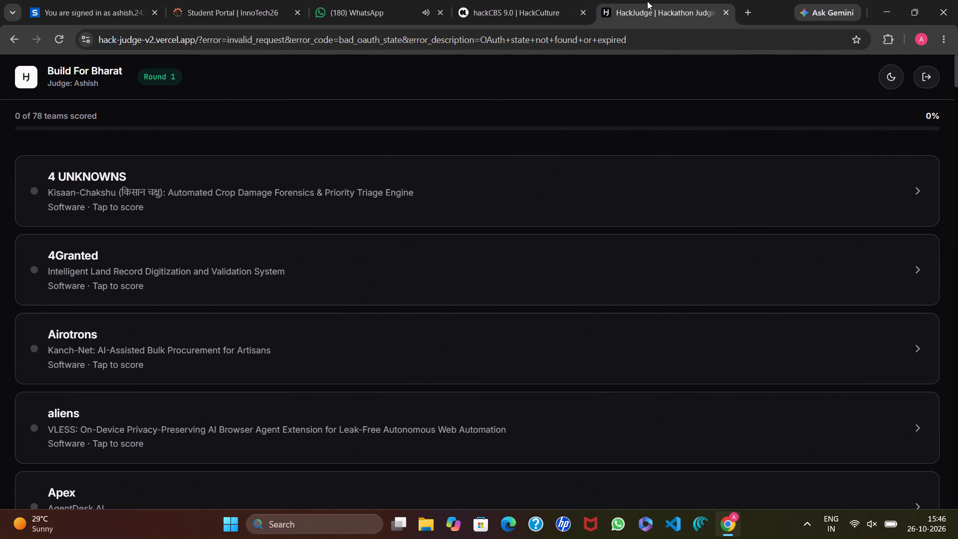
click(55, 38)
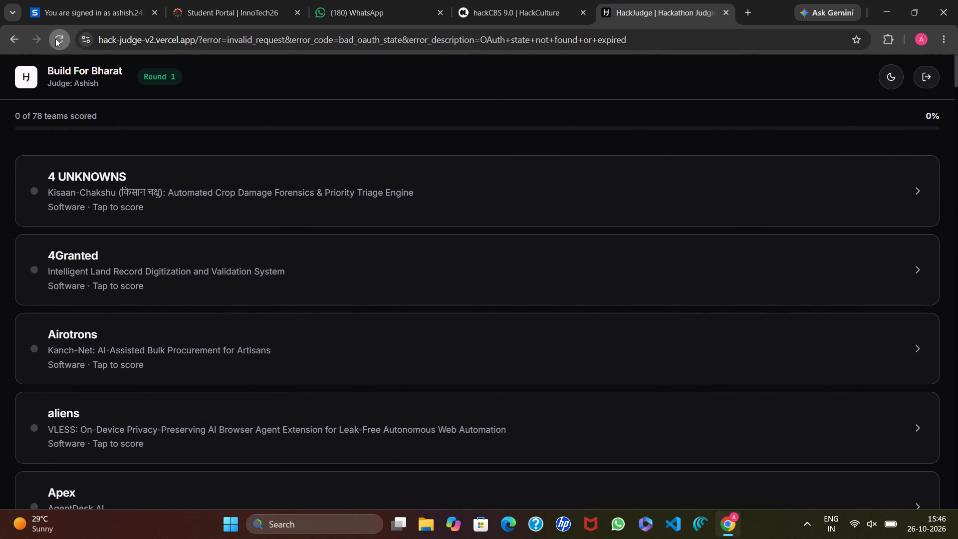
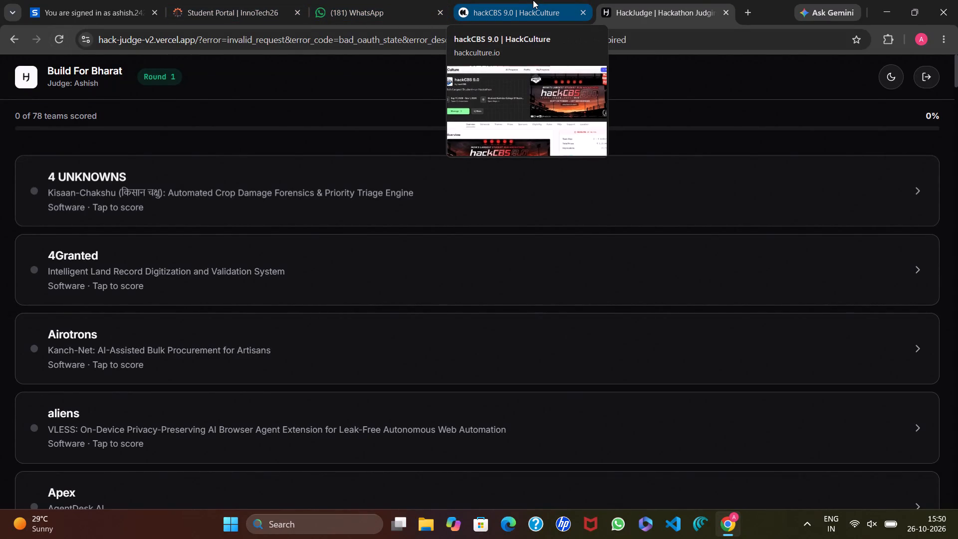
Examine the Round 1 team list for Build For Bharat from the first team to the last.
scroll(303, 252, down, 11)
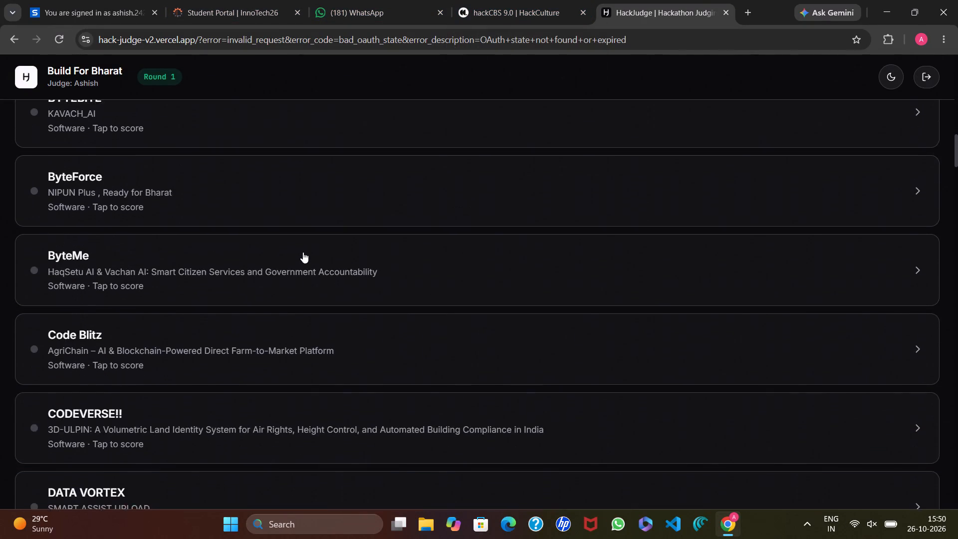
scroll(303, 252, down, 15)
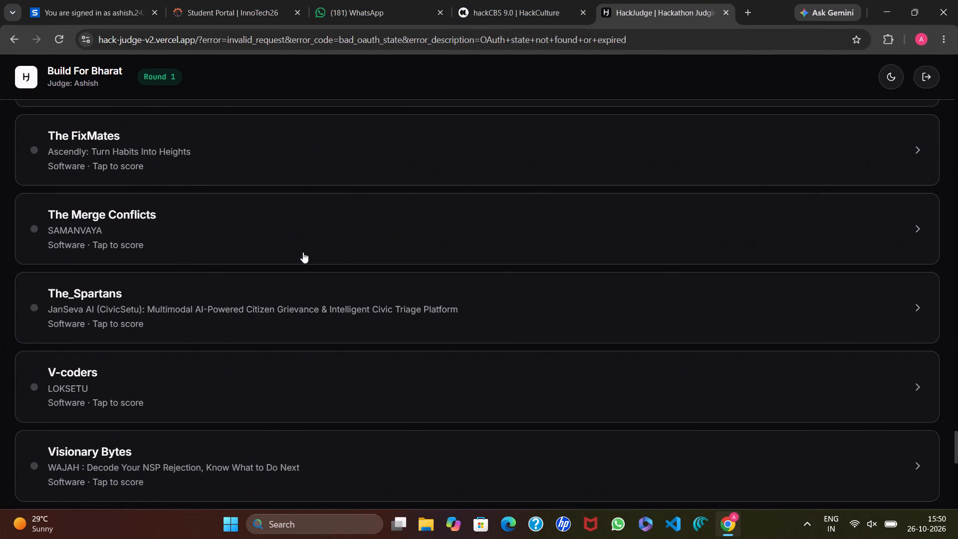
scroll(303, 252, down, 6)
scroll(303, 252, up, 16)
scroll(303, 252, up, 15)
scroll(303, 252, up, 20)
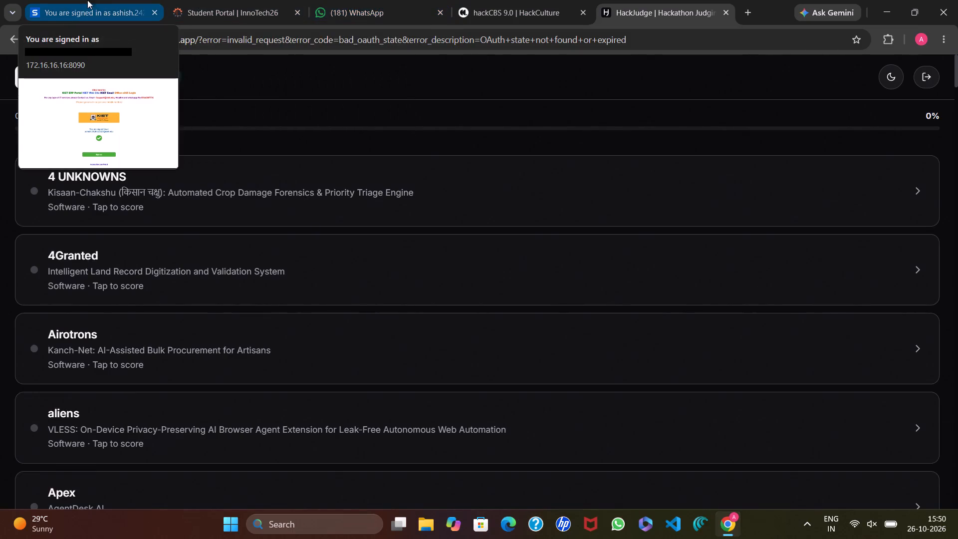
View the KIET network sign-in page and reload the profile page of the InnoTech26 Student Portal.
click(91, 13)
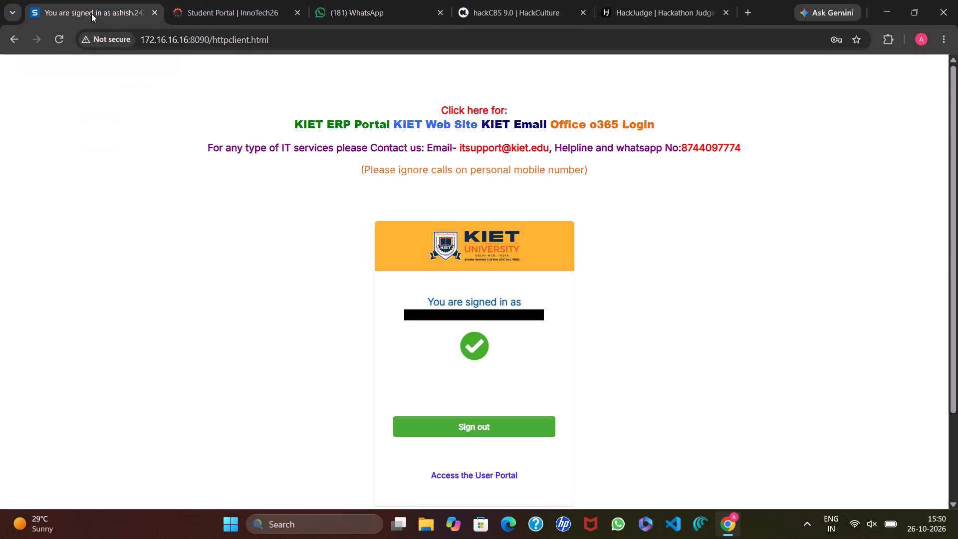
click(207, 1)
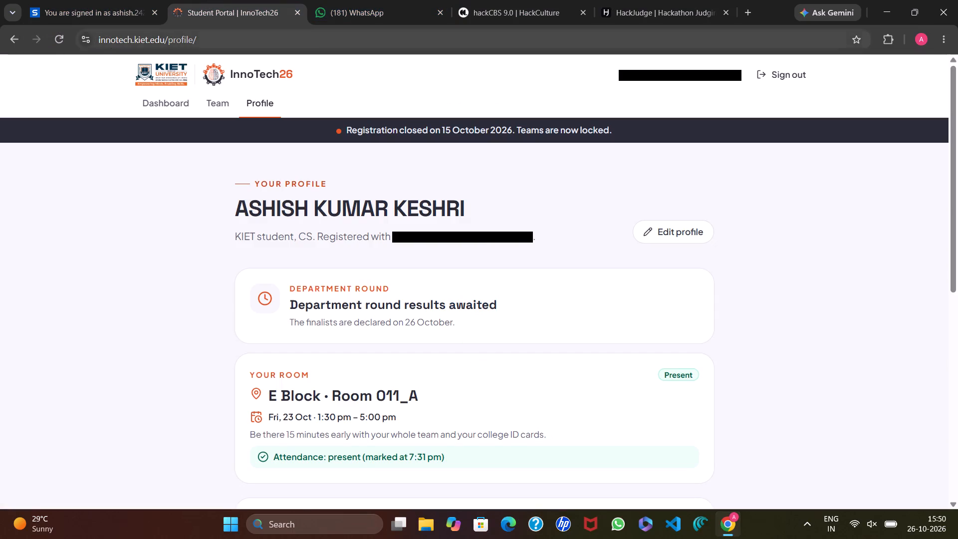
click(63, 40)
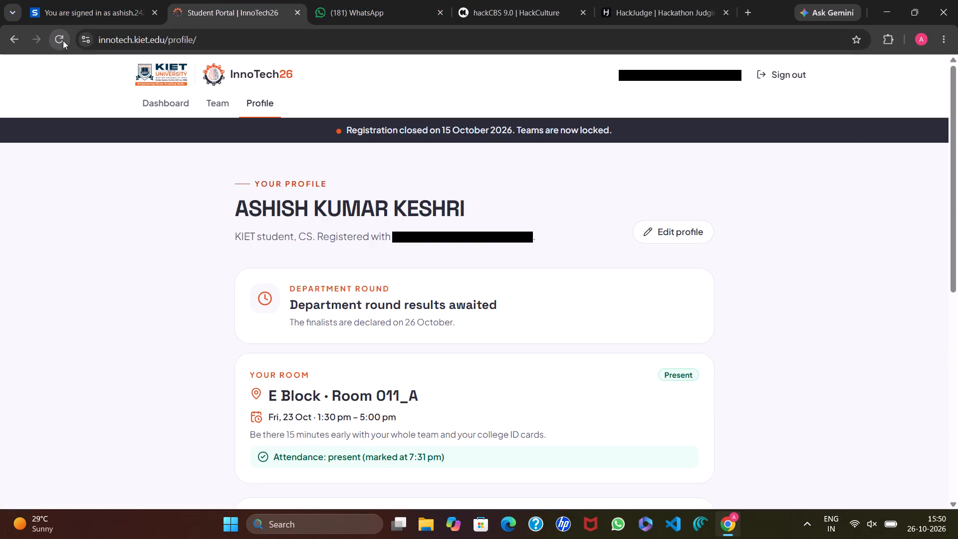
Return to the HackJudge page for Build For Bharat and view the first teams in the Round 1 list.
click(708, 0)
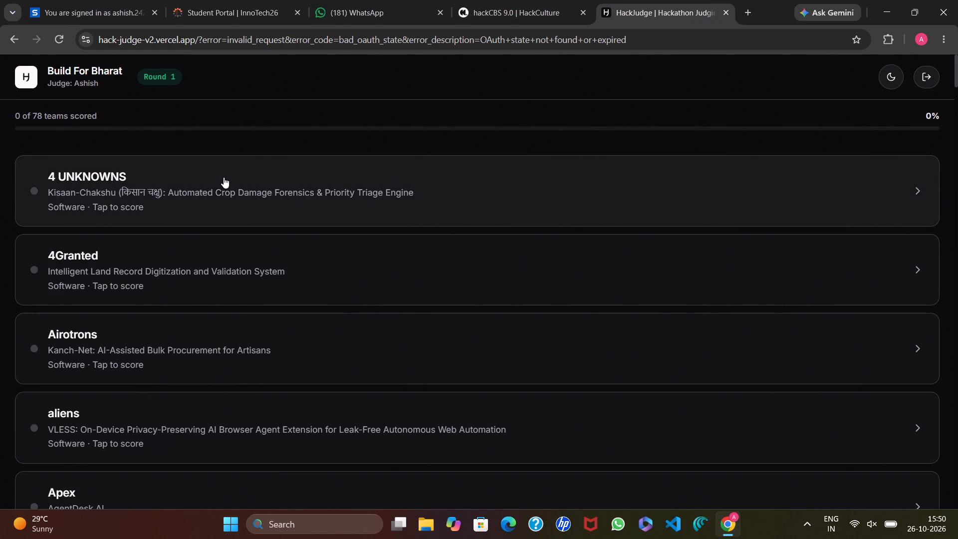
click(163, 81)
scroll(599, 140, down, 1)
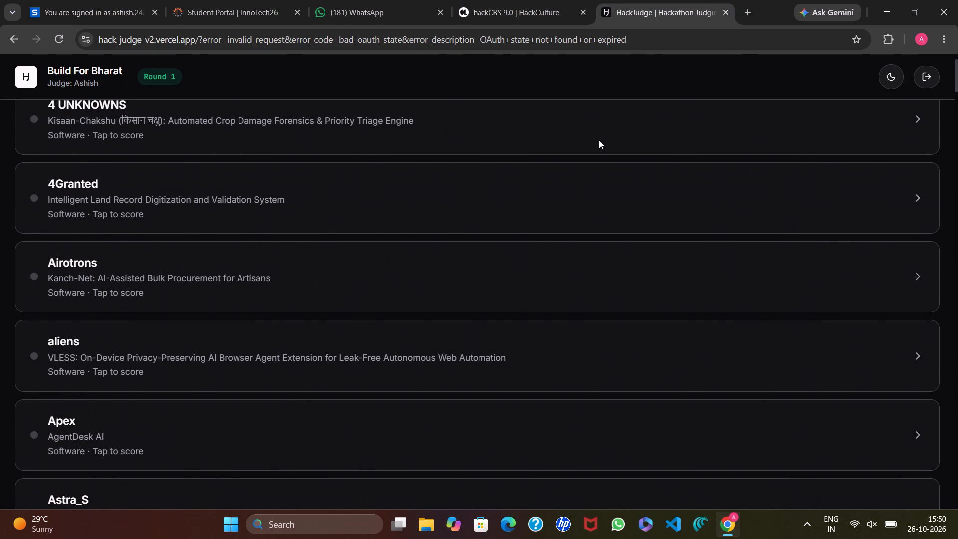
scroll(599, 140, down, 1)
Switch to the hackCBS 9.0 page on HackCulture and examine its Schedule section, from Registration to Race to the Podium.
click(508, 0)
scroll(419, 275, down, 1)
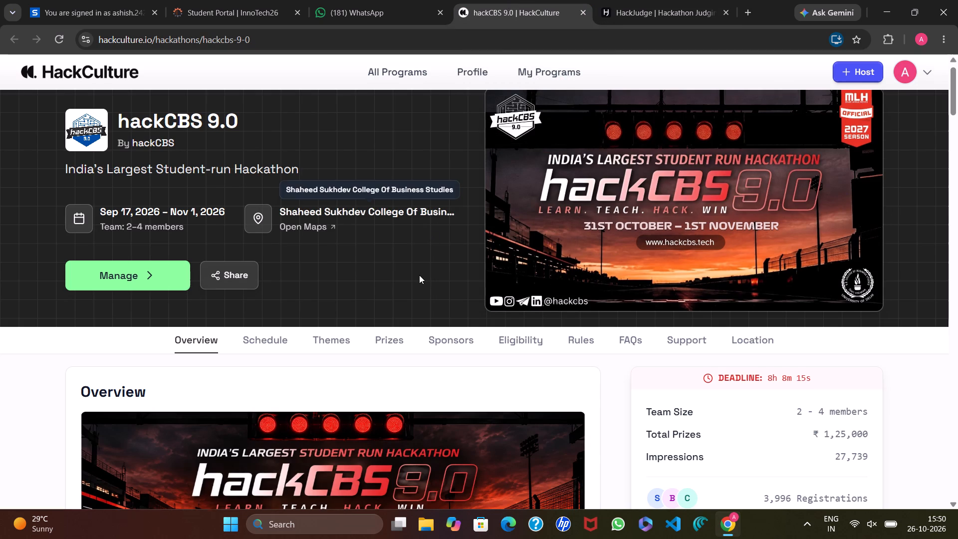
scroll(419, 275, down, 1)
click(257, 301)
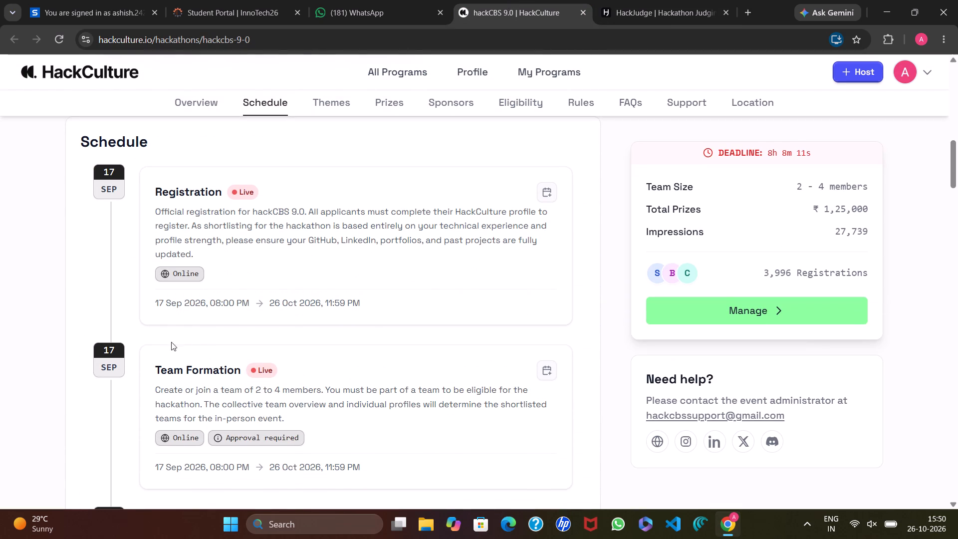
scroll(163, 339, down, 3)
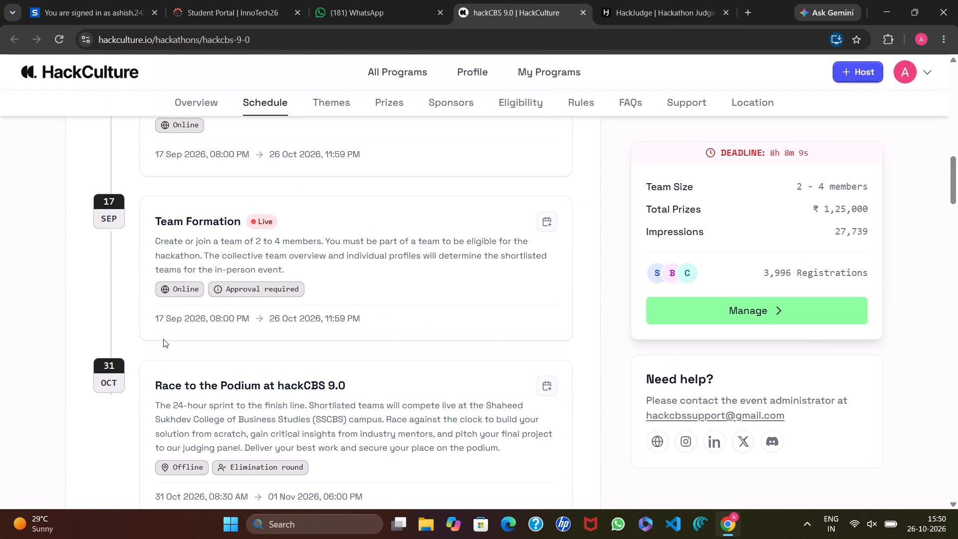
scroll(163, 339, down, 2)
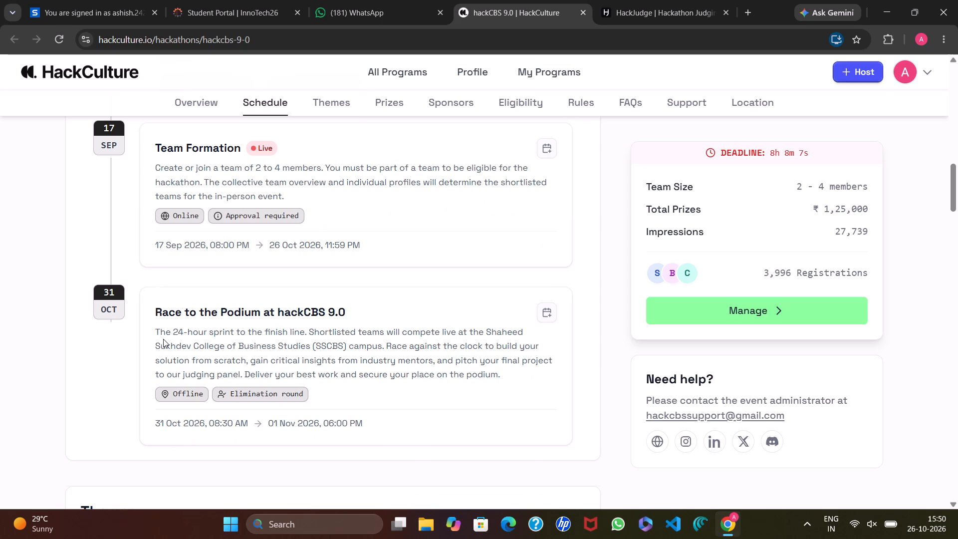
scroll(163, 339, down, 1)
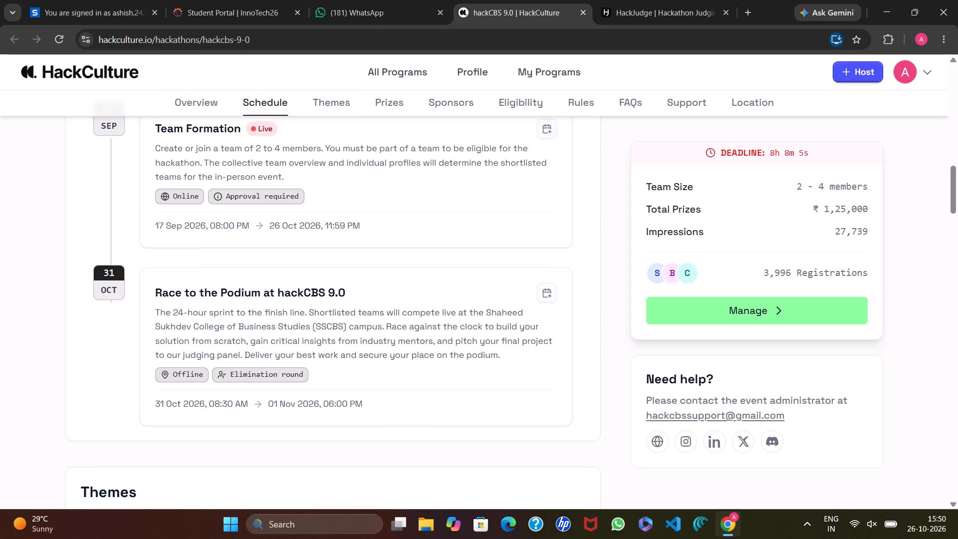
scroll(163, 339, down, 1)
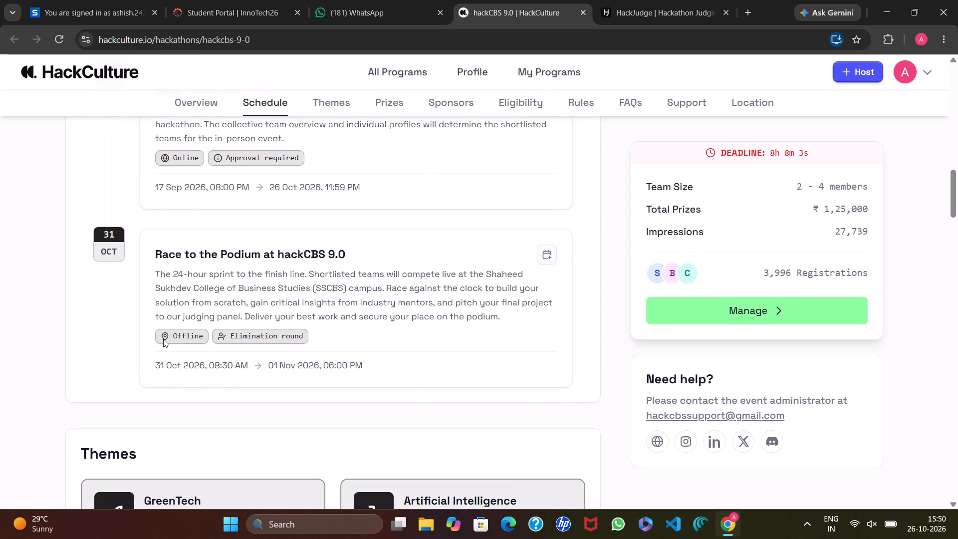
scroll(163, 339, down, 1)
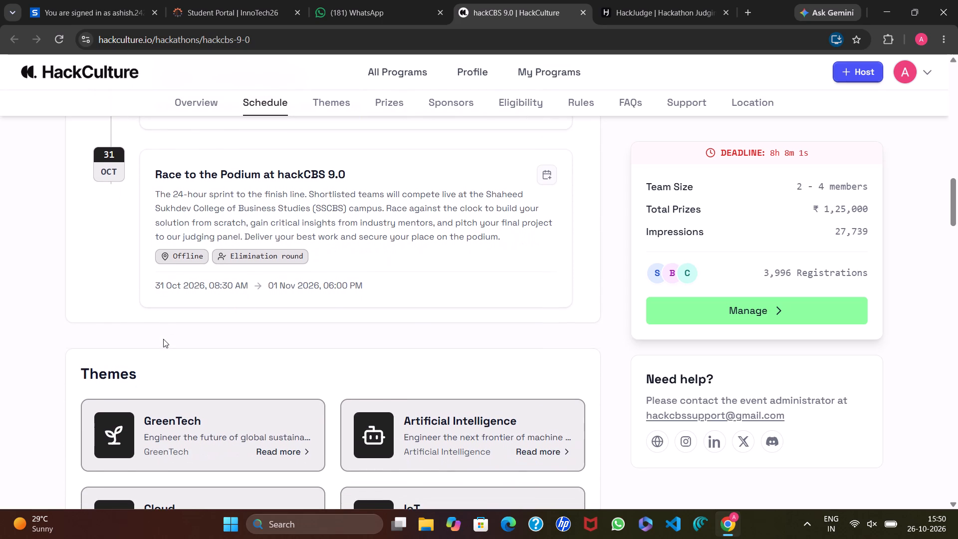
Examine the Themes, Prizes, and Partners & Sponsors sections of the hackCBS 9.0 page and return to its event header.
scroll(163, 339, down, 3)
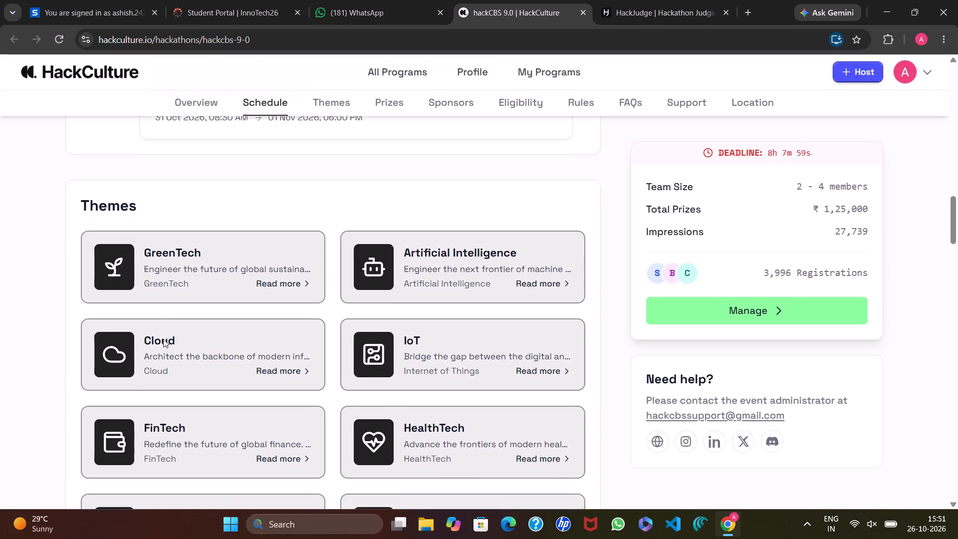
scroll(163, 339, down, 4)
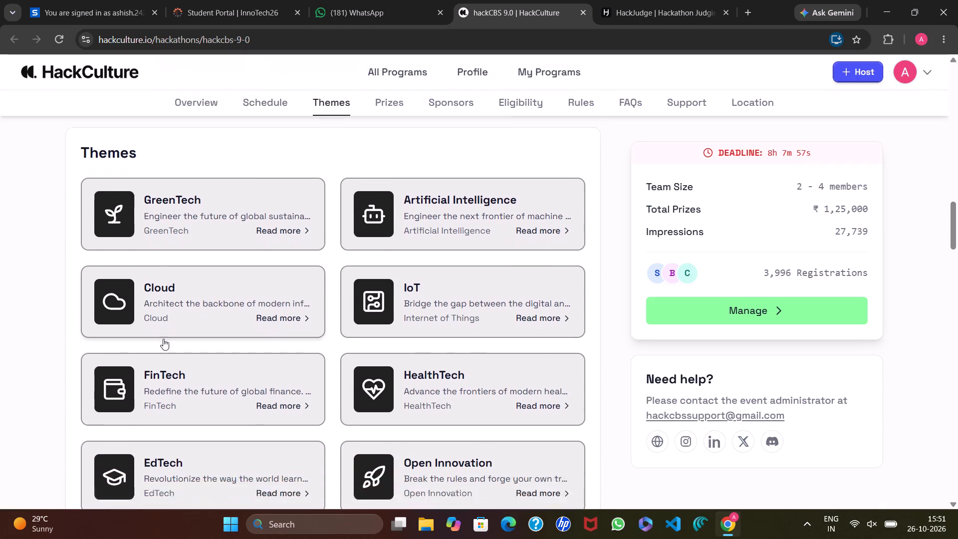
scroll(163, 339, down, 4)
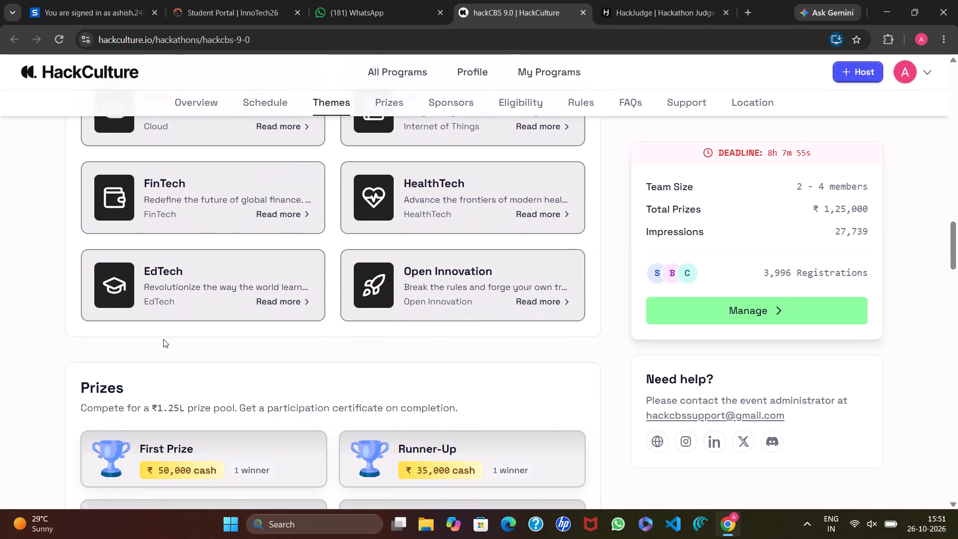
scroll(163, 339, down, 6)
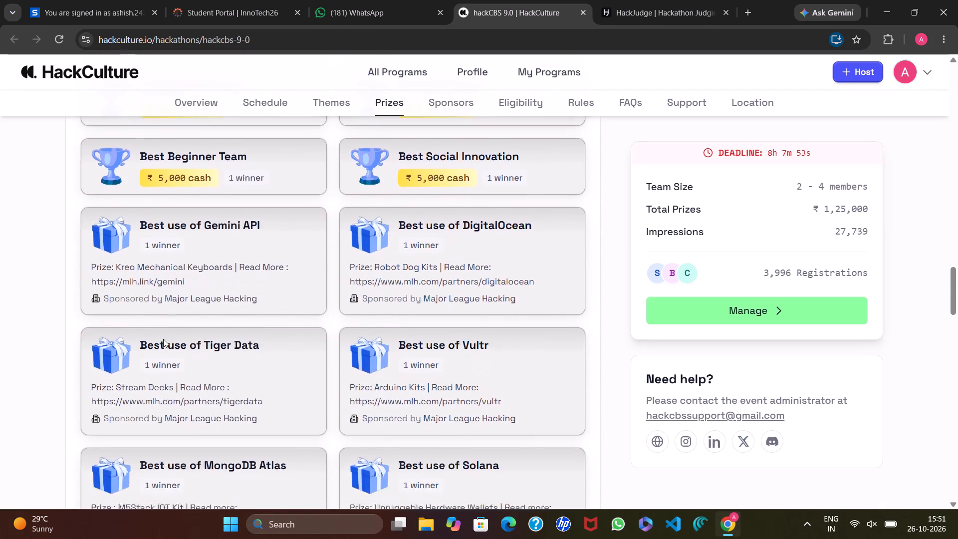
scroll(163, 339, down, 8)
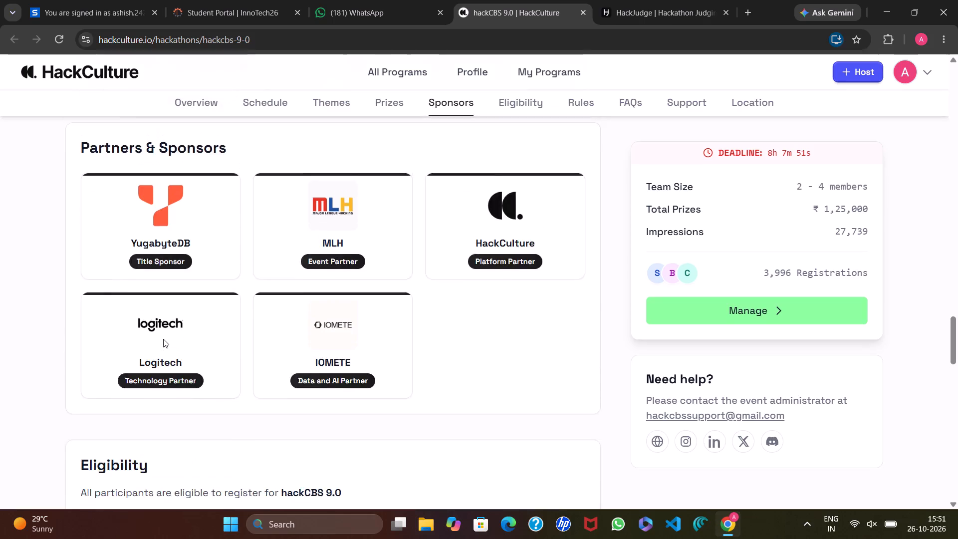
scroll(163, 339, down, 4)
scroll(163, 339, up, 20)
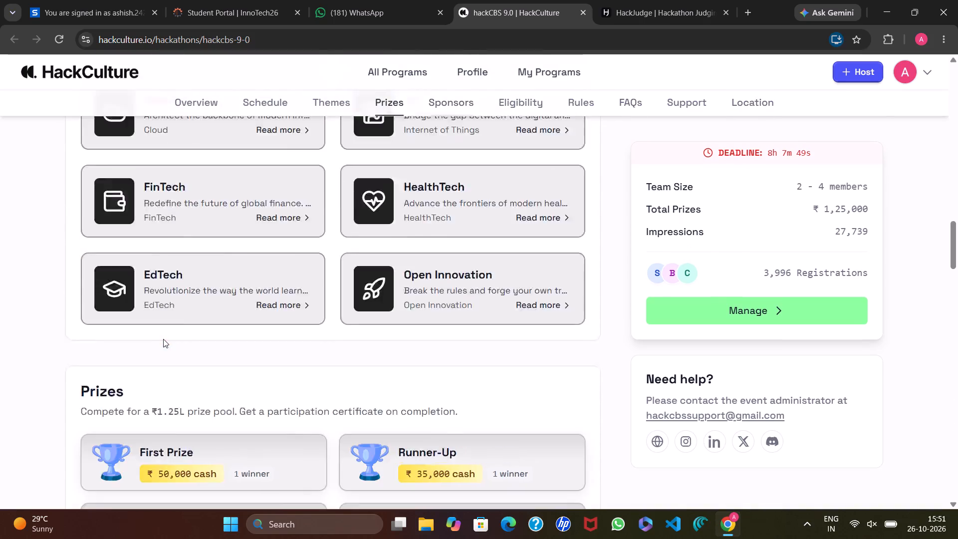
scroll(163, 339, up, 8)
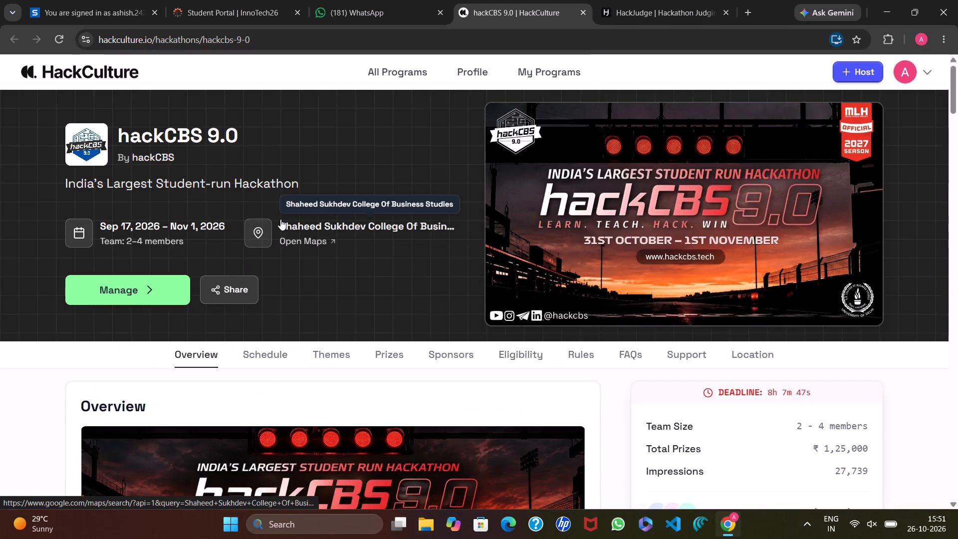
Return to the HackJudge team list for Build For Bharat and switch the page to the light theme.
click(610, 0)
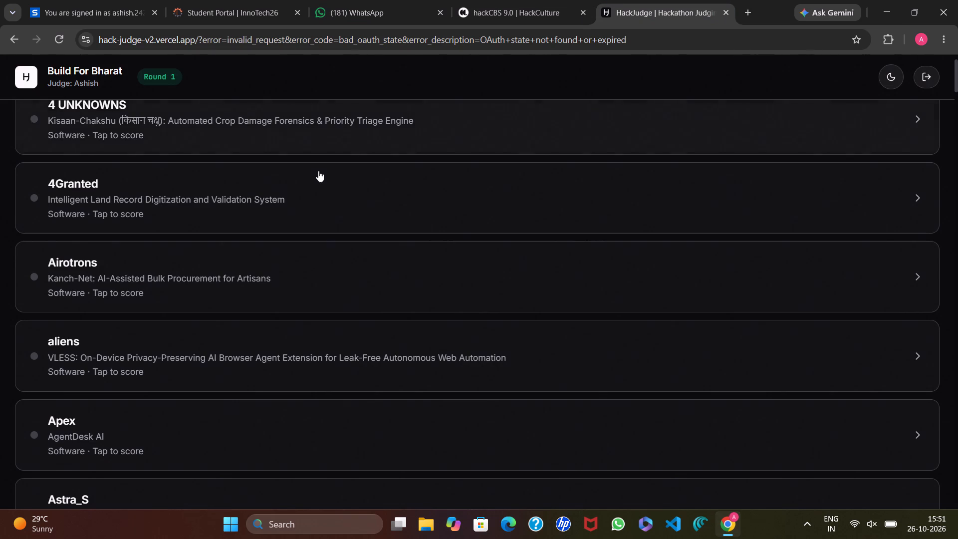
scroll(318, 171, up, 6)
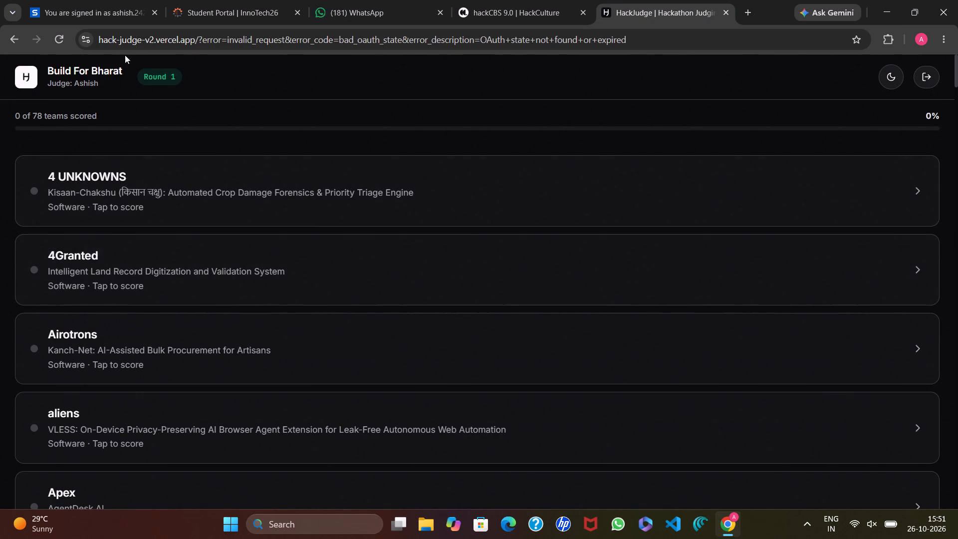
click(22, 74)
click(890, 79)
Examine the whole Round 1 team list in the light theme and the scoring progress line above it.
scroll(442, 258, down, 2)
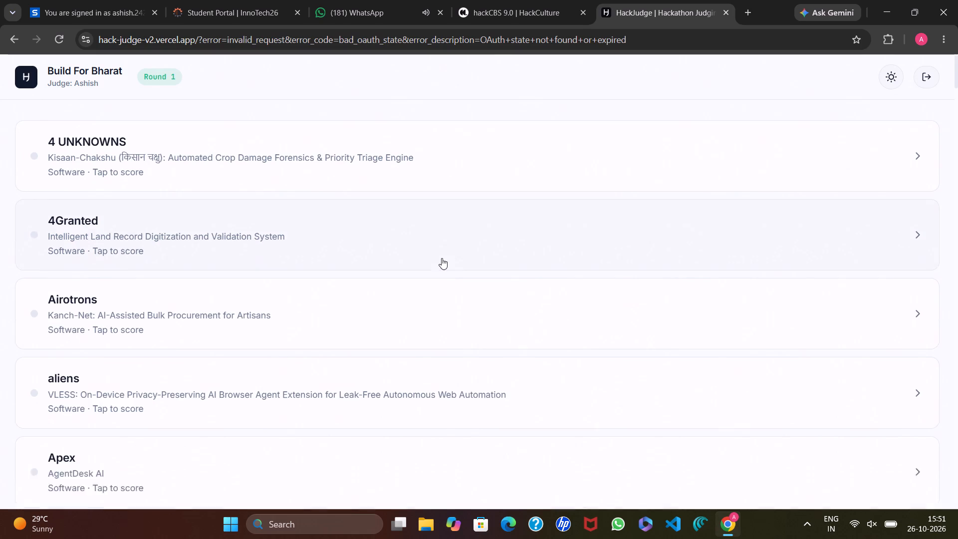
scroll(442, 258, down, 20)
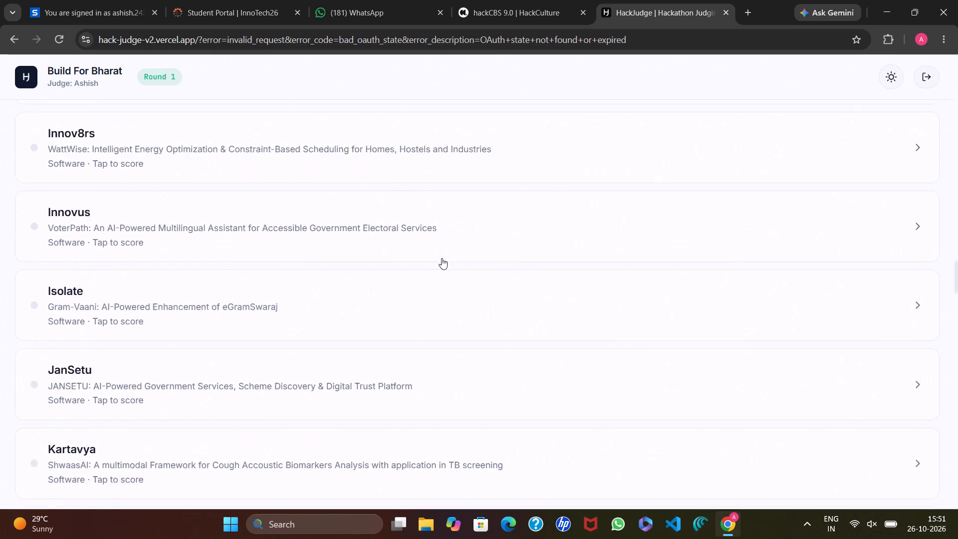
scroll(442, 258, down, 16)
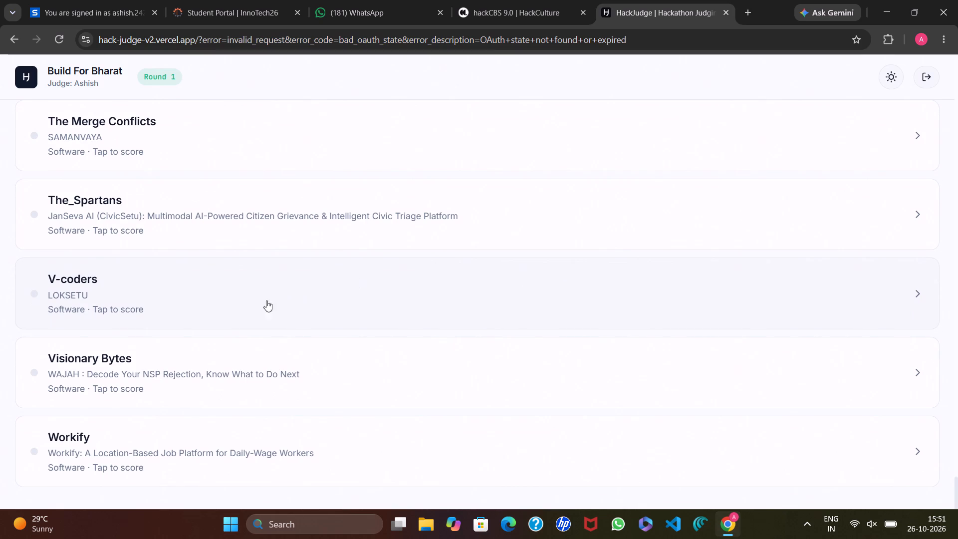
scroll(152, 314, up, 5)
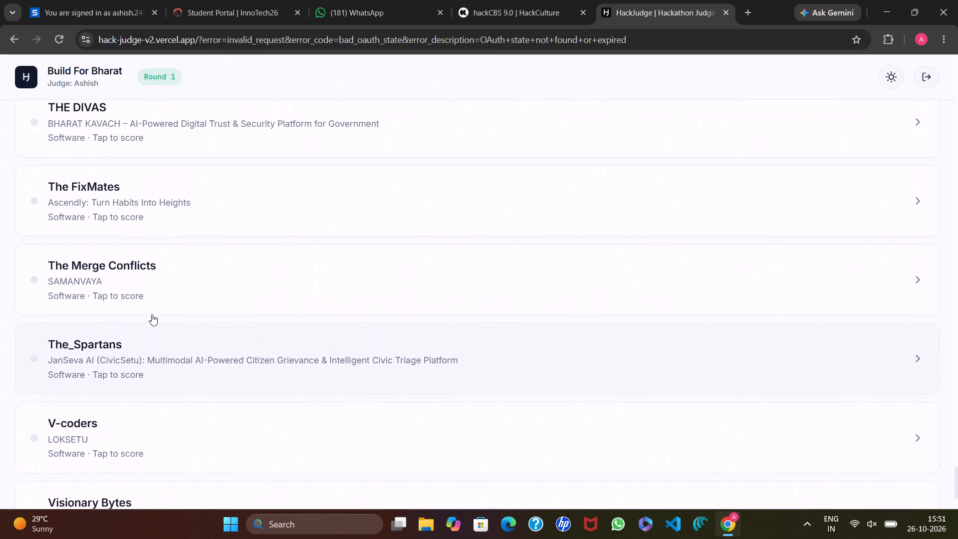
scroll(152, 314, up, 15)
scroll(152, 314, up, 9)
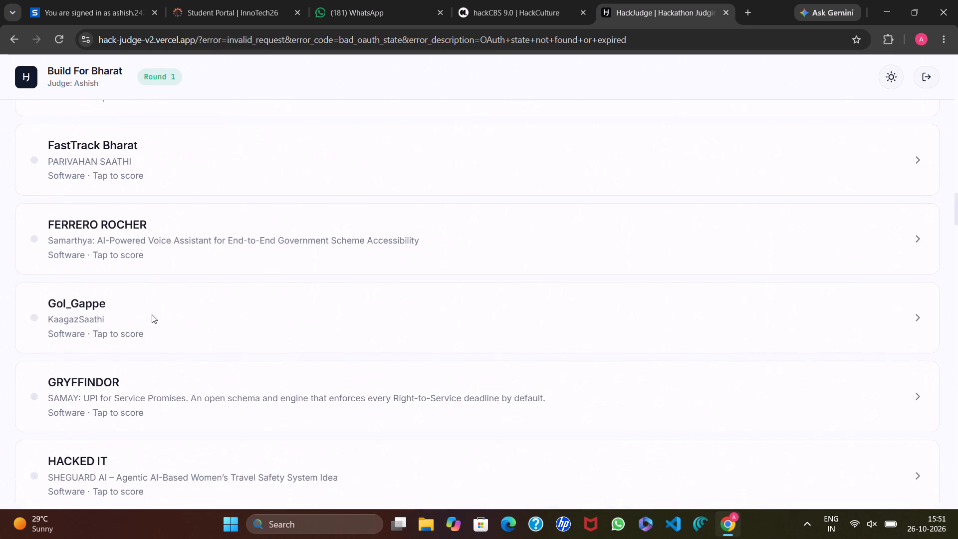
scroll(152, 314, up, 14)
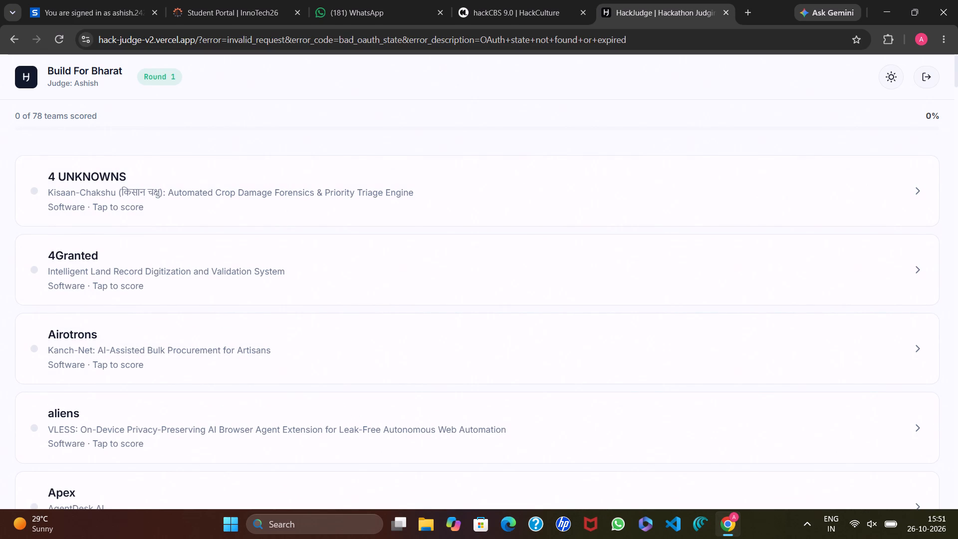
drag(15, 115, 103, 117)
click(103, 117)
Open the scoring page of team 4 UNKNOWNS and examine its criteria, from Innovation to Business Value/Impact.
click(109, 201)
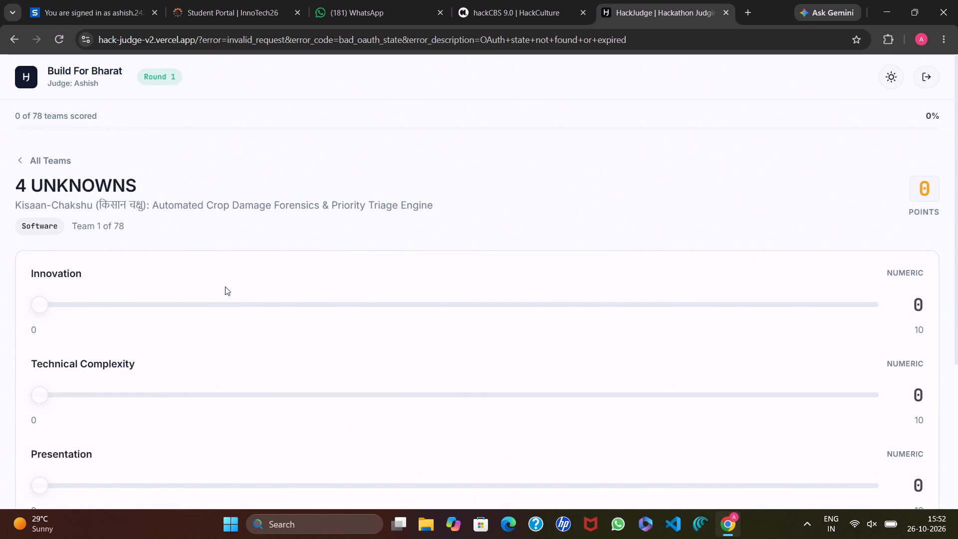
scroll(225, 286, down, 6)
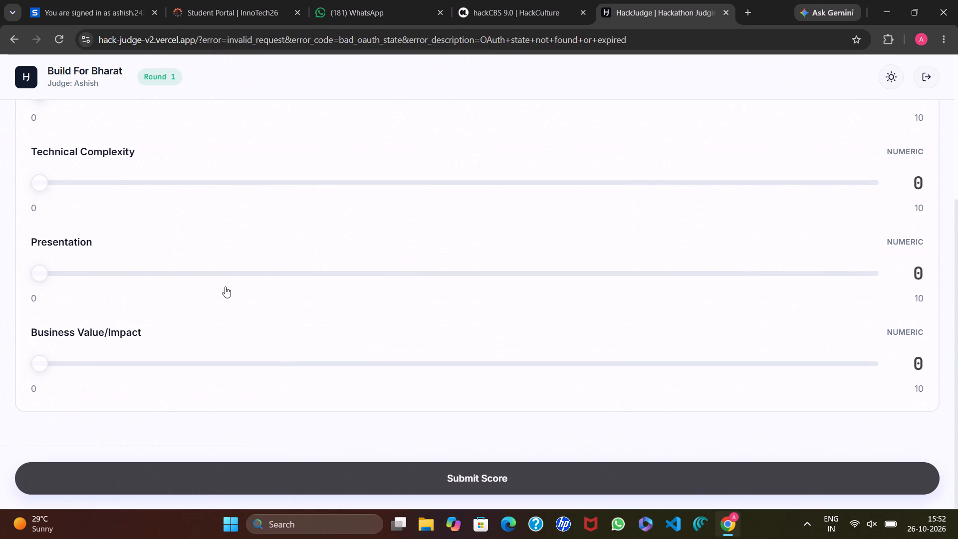
scroll(225, 286, down, 1)
scroll(225, 286, up, 4)
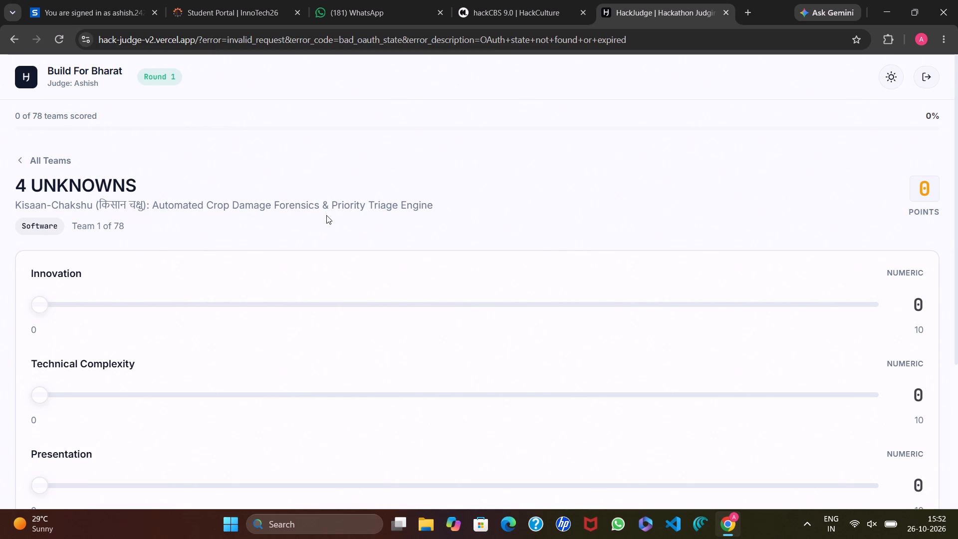
scroll(153, 149, up, 5)
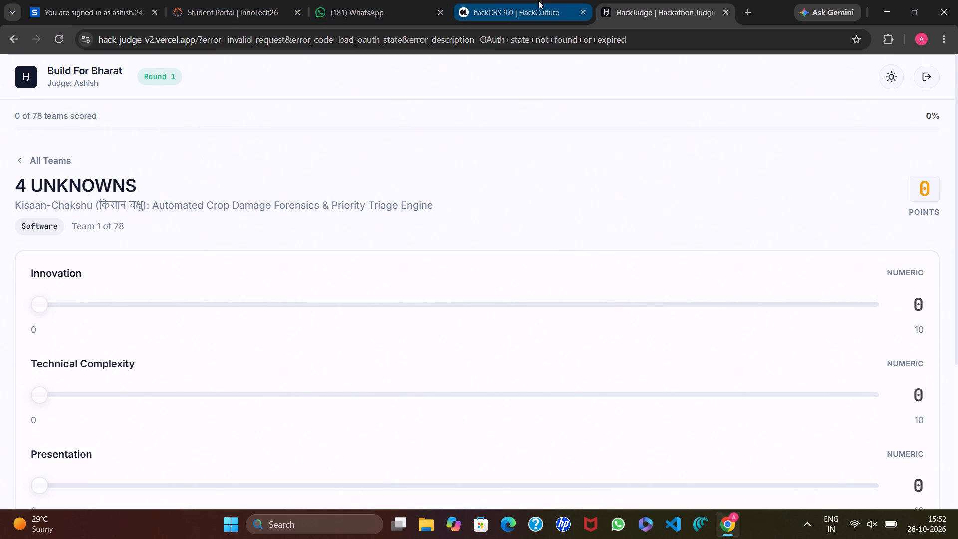
Glance at the hackCBS 9.0 event header and return to the HackJudge scoring page of team 4 UNKNOWNS.
click(538, 0)
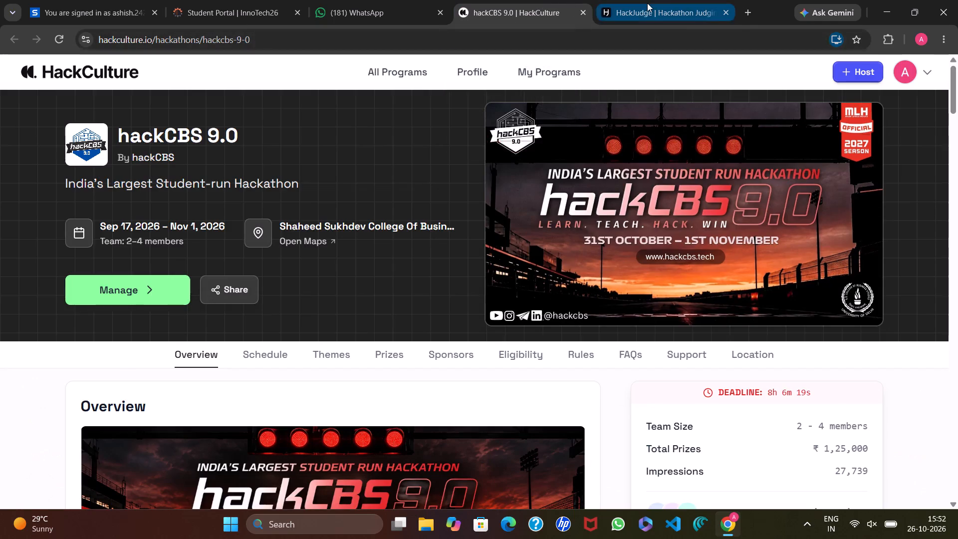
click(647, 3)
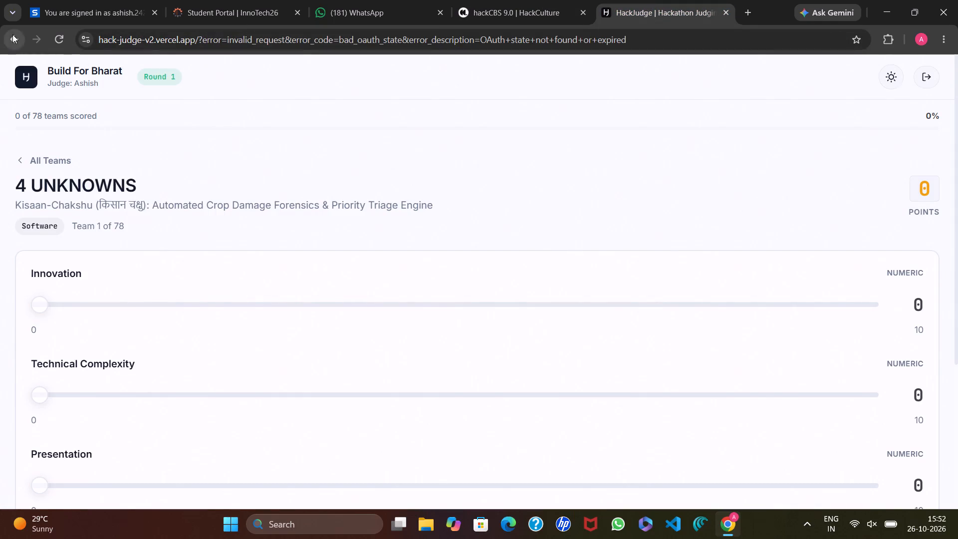
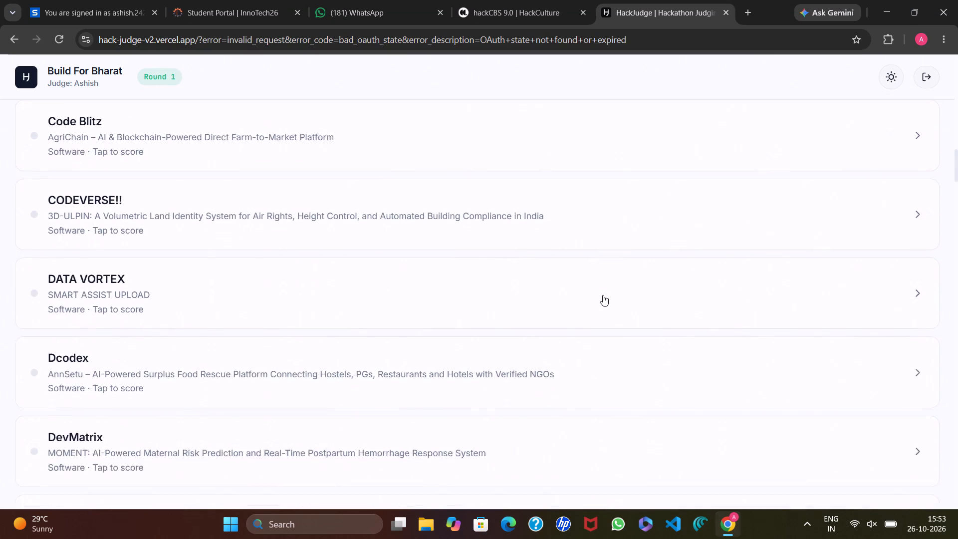
Examine the Round 1 team list and project titles from Code Blitz on to Herobrine.
scroll(603, 295, down, 10)
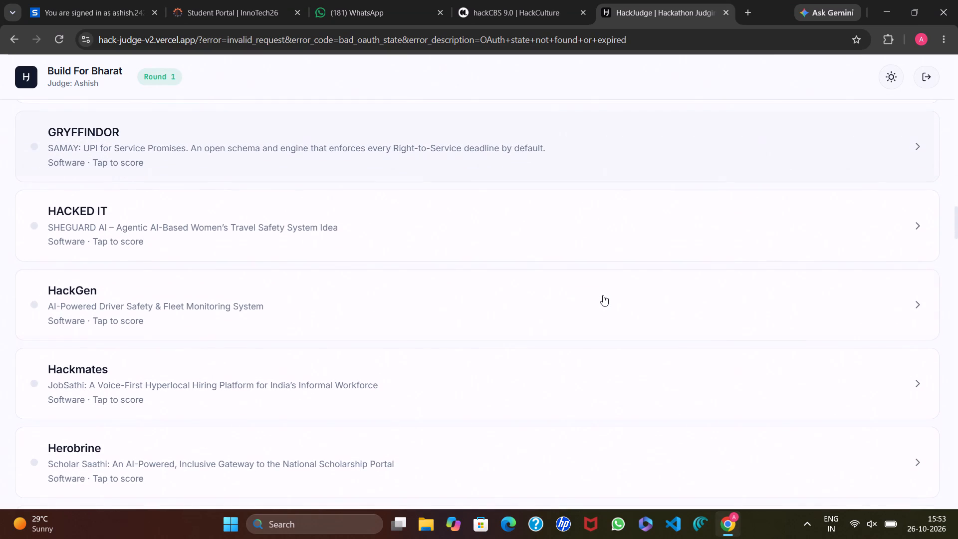
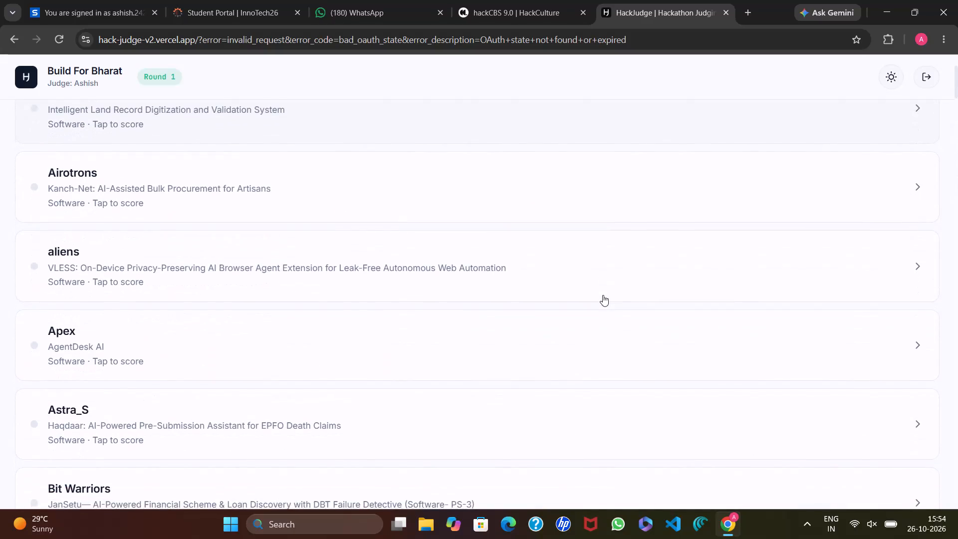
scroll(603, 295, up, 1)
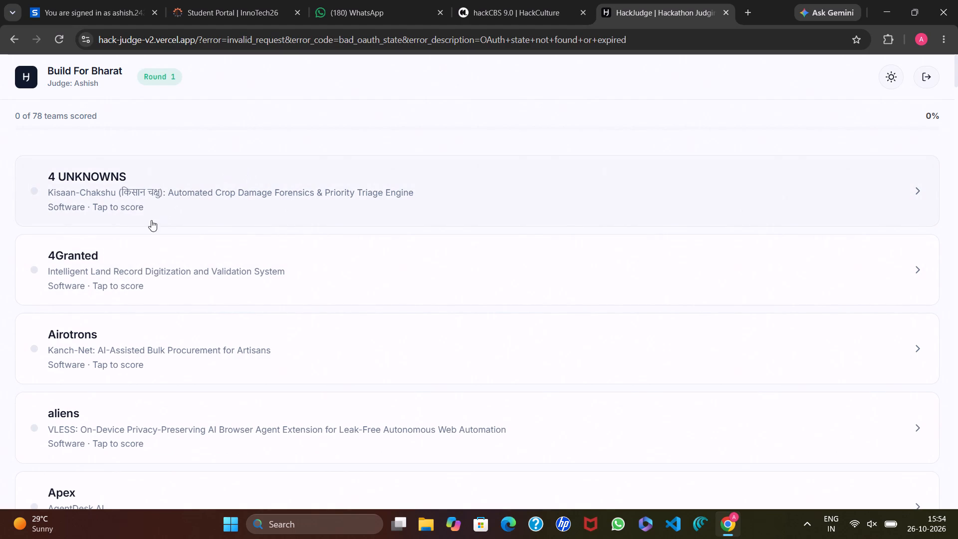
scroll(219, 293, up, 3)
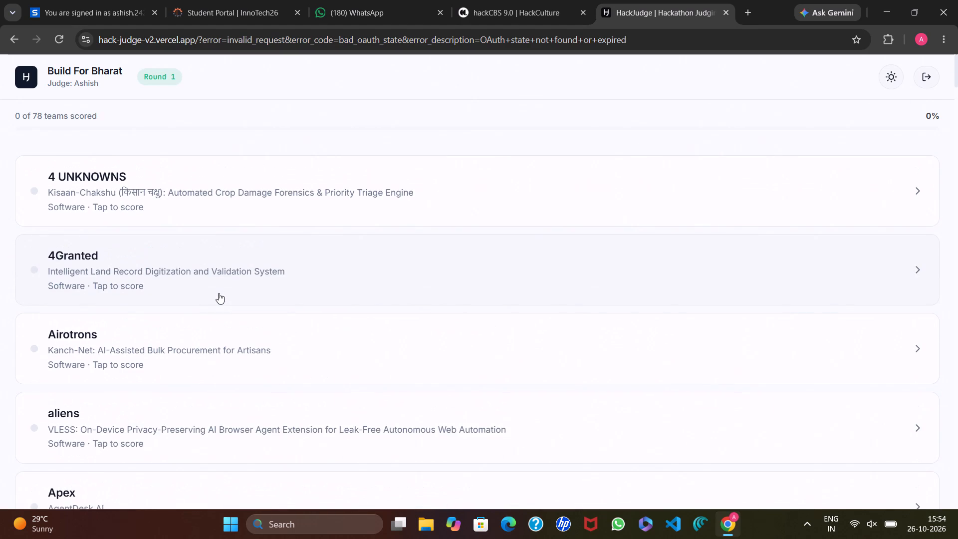
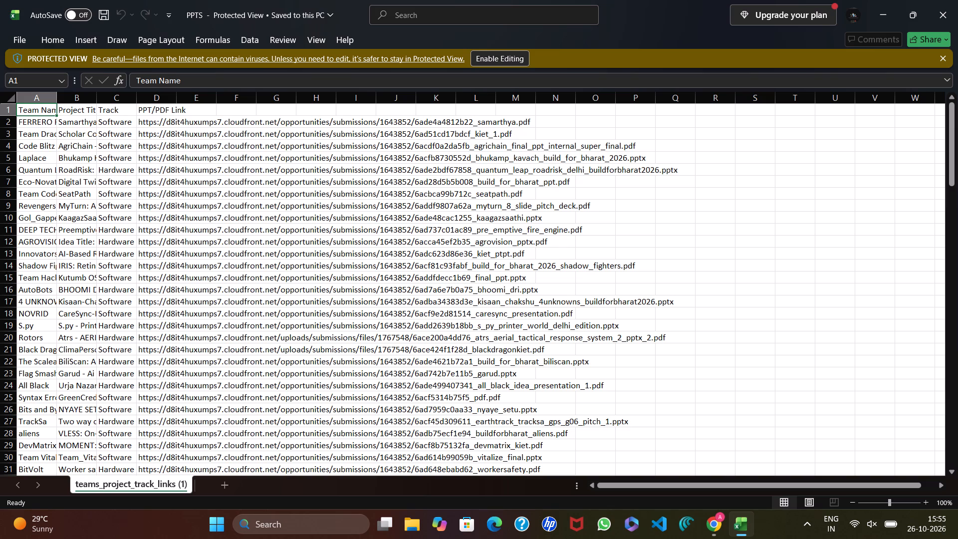
Select the Team Name header cell in the PPTS workbook of team submission links in Excel.
click(48, 110)
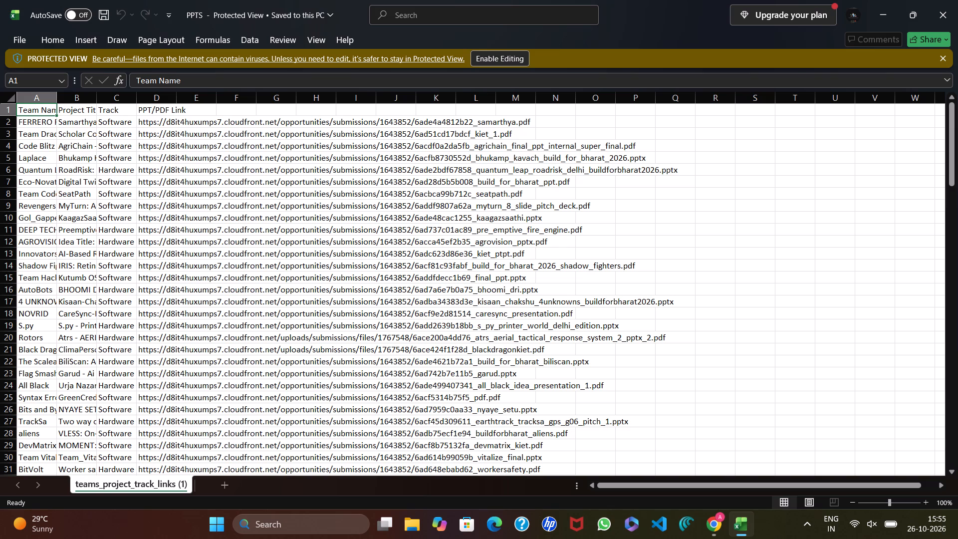
Widen the Team Name column to 14.89 so the team names fit.
click(56, 109)
click(52, 103)
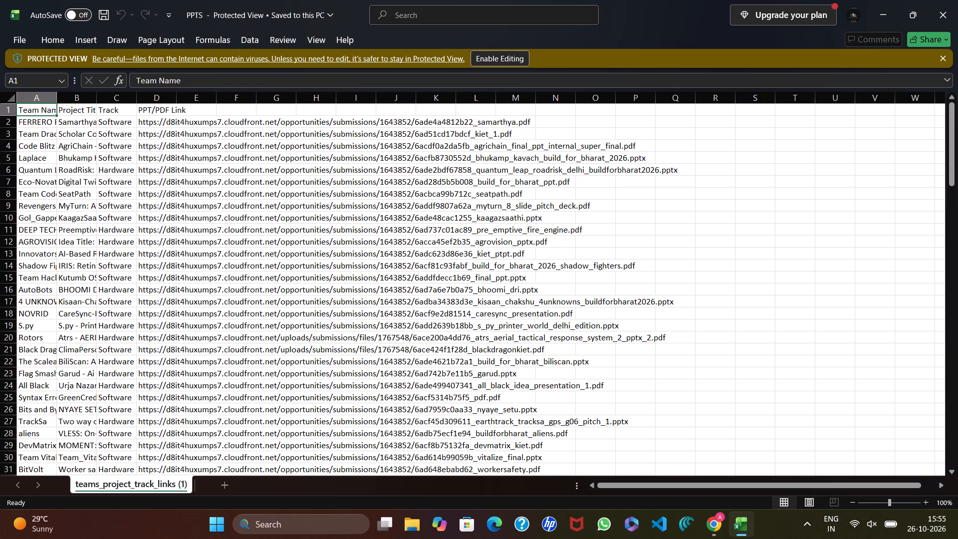
click(51, 96)
drag(56, 99, 75, 99)
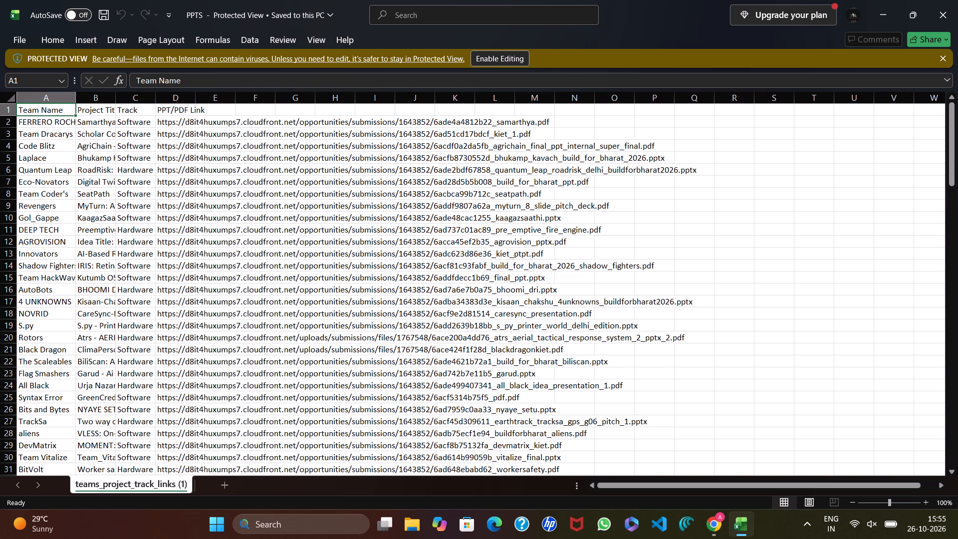
drag(75, 100, 86, 100)
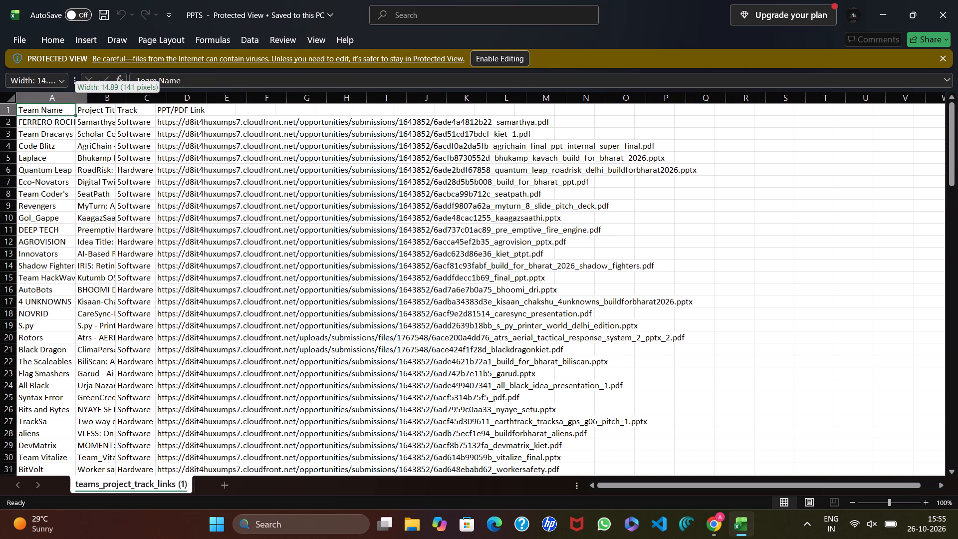
Widen the Project Title column to about two and a half times the Team Name column's width.
click(102, 100)
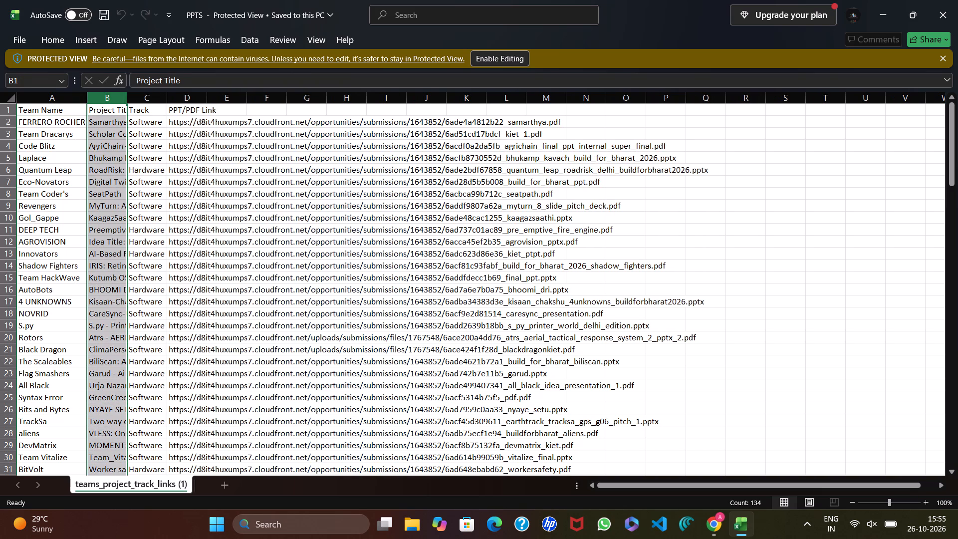
drag(127, 100, 147, 99)
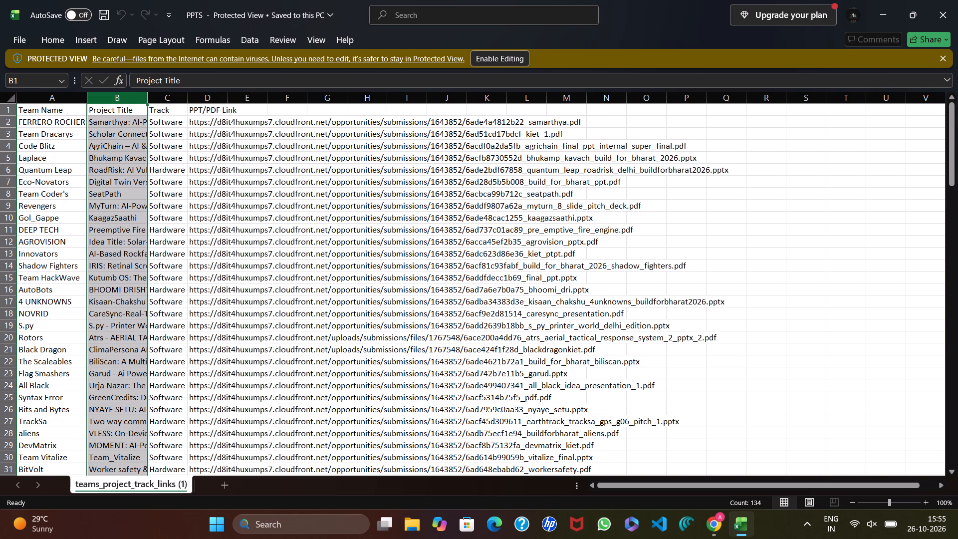
drag(147, 98, 221, 99)
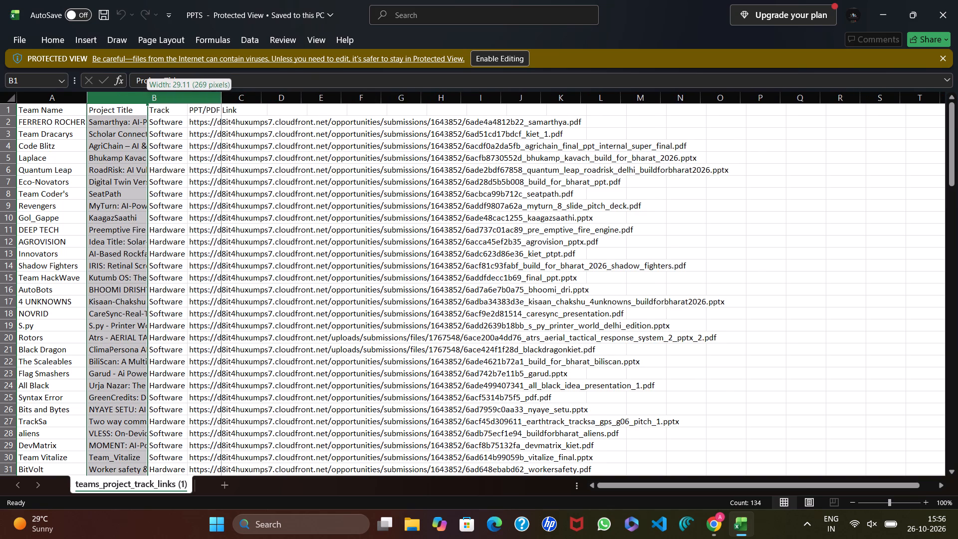
drag(221, 99, 220, 99)
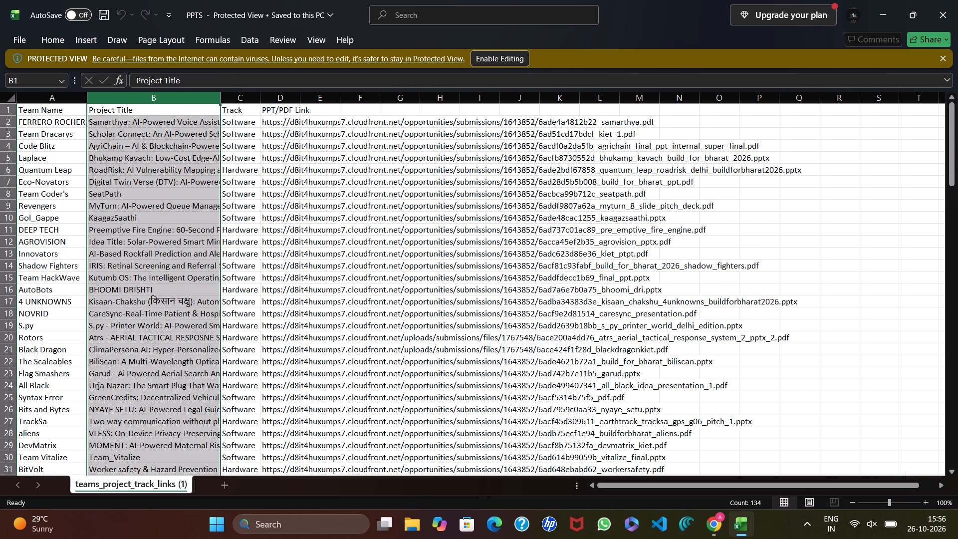
drag(220, 97, 268, 99)
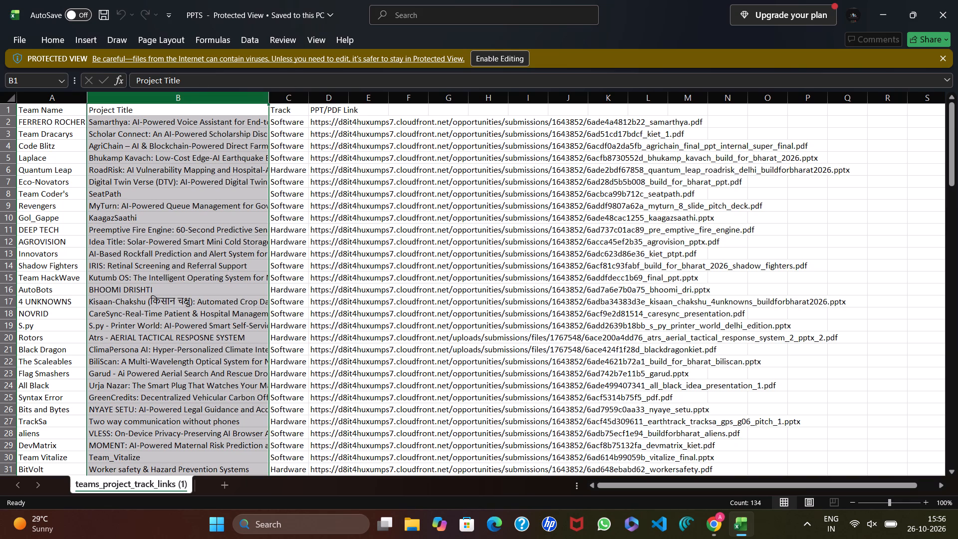
Look through the team names, project titles, tracks and PPT/PDF links down to the end of the list and back.
click(6, 99)
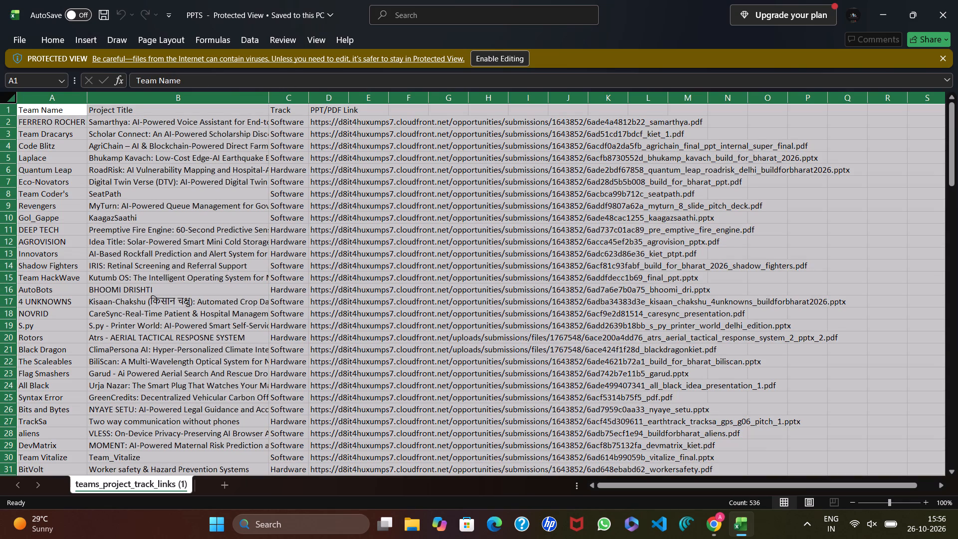
click(12, 109)
click(37, 120)
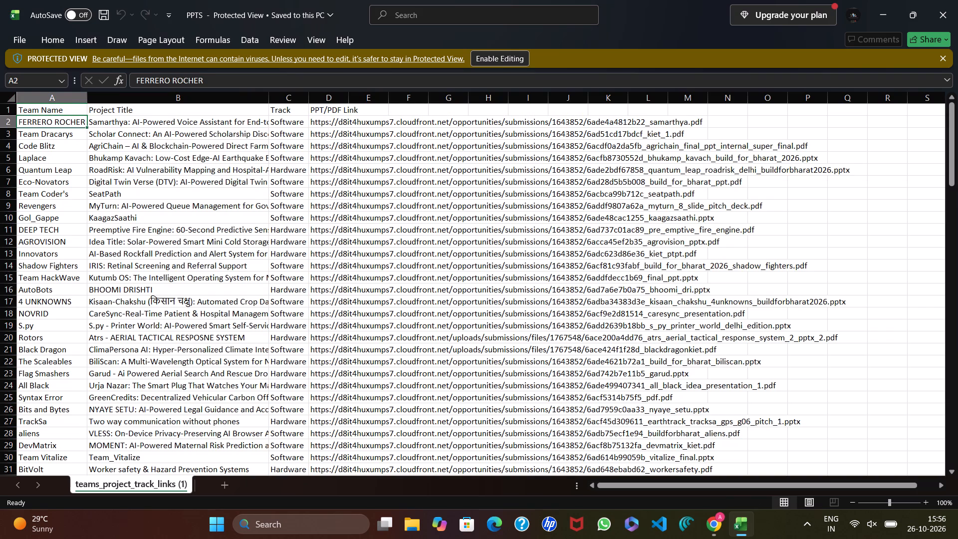
scroll(78, 281, down, 5)
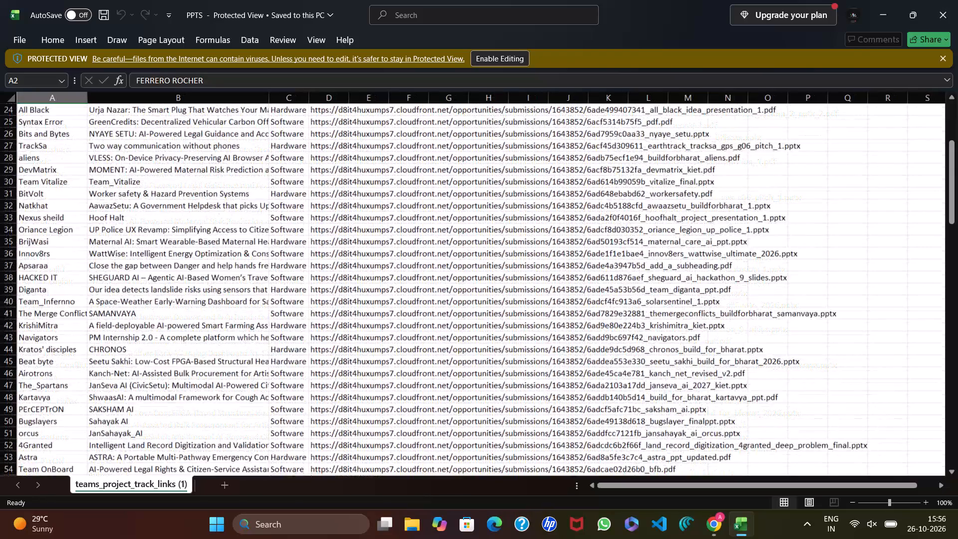
scroll(78, 281, down, 6)
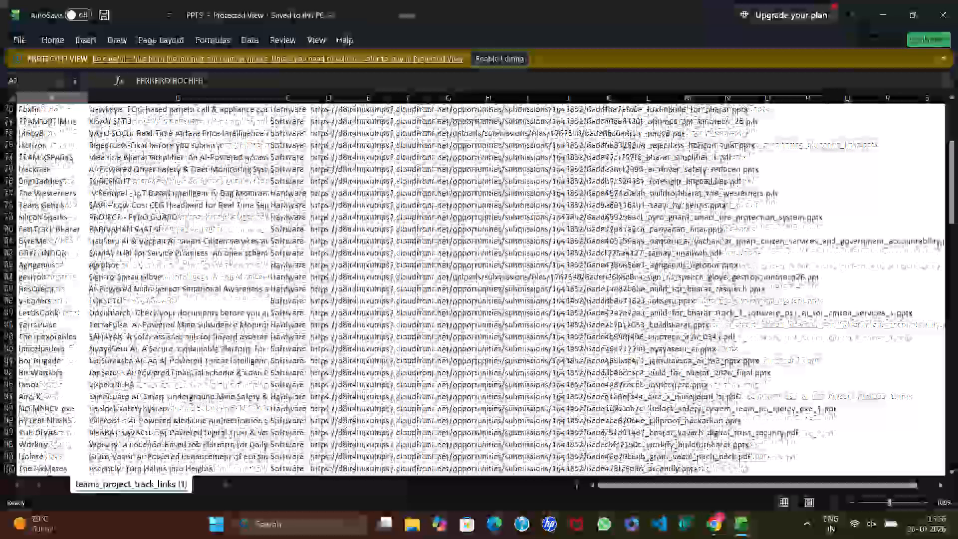
scroll(78, 281, down, 4)
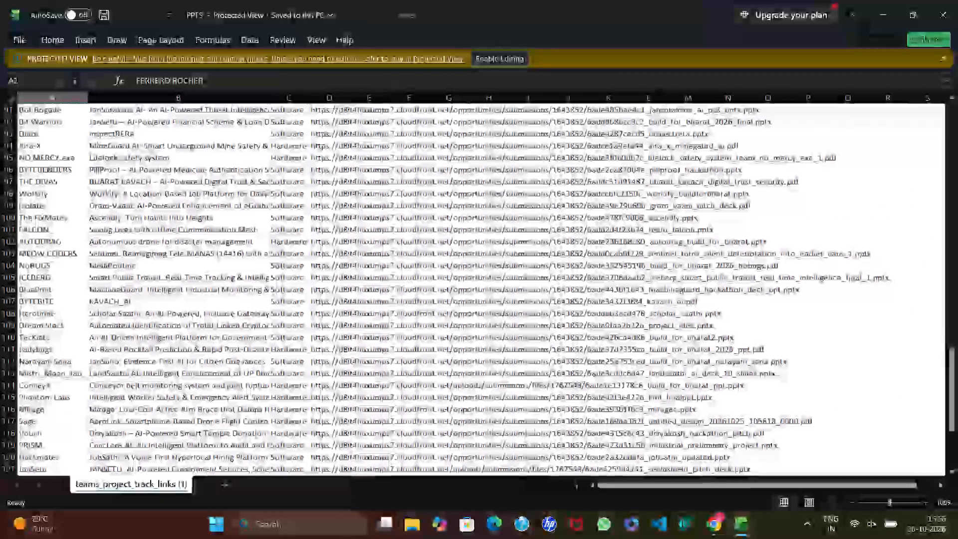
scroll(78, 281, down, 9)
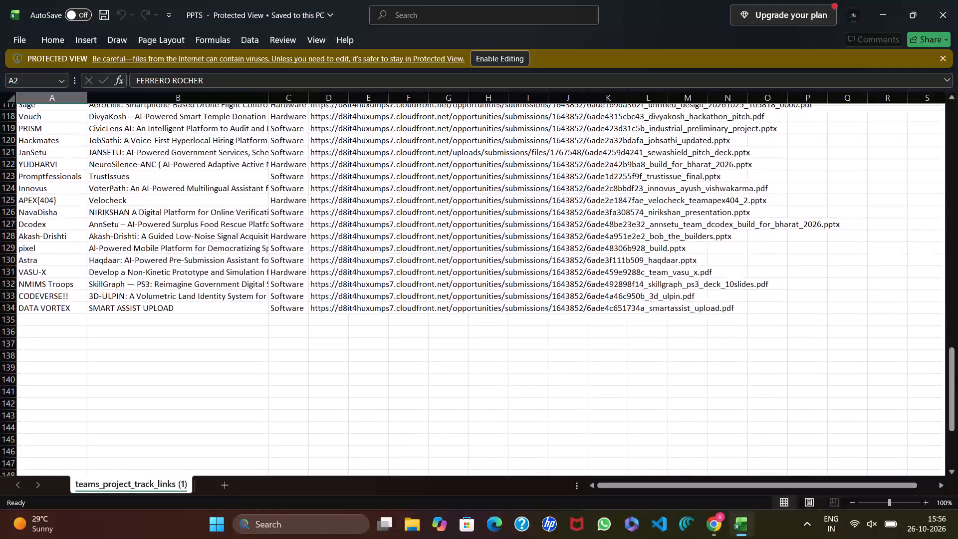
scroll(78, 281, up, 12)
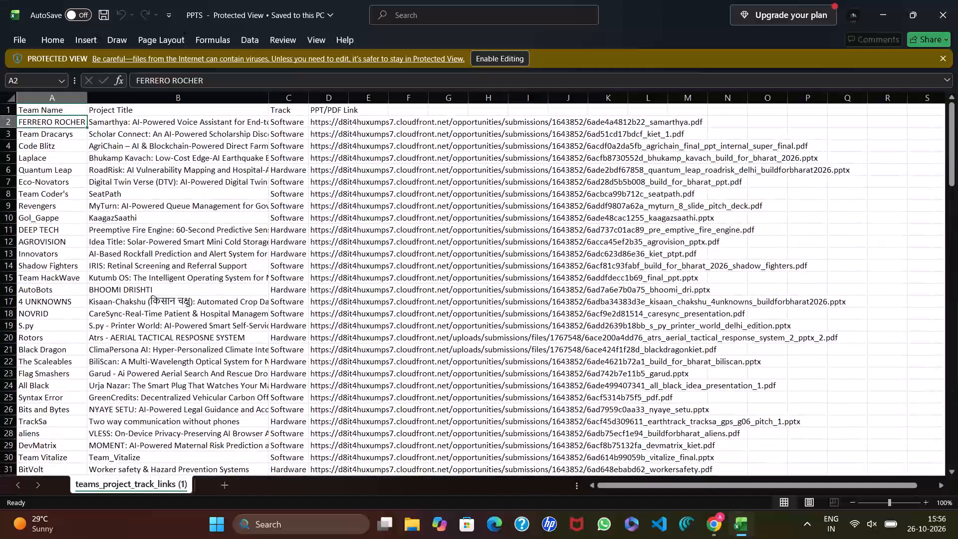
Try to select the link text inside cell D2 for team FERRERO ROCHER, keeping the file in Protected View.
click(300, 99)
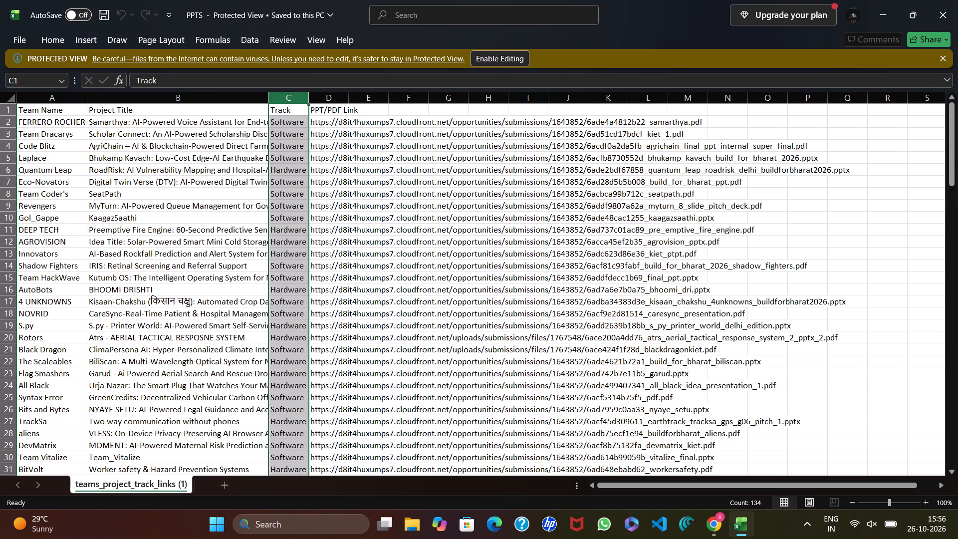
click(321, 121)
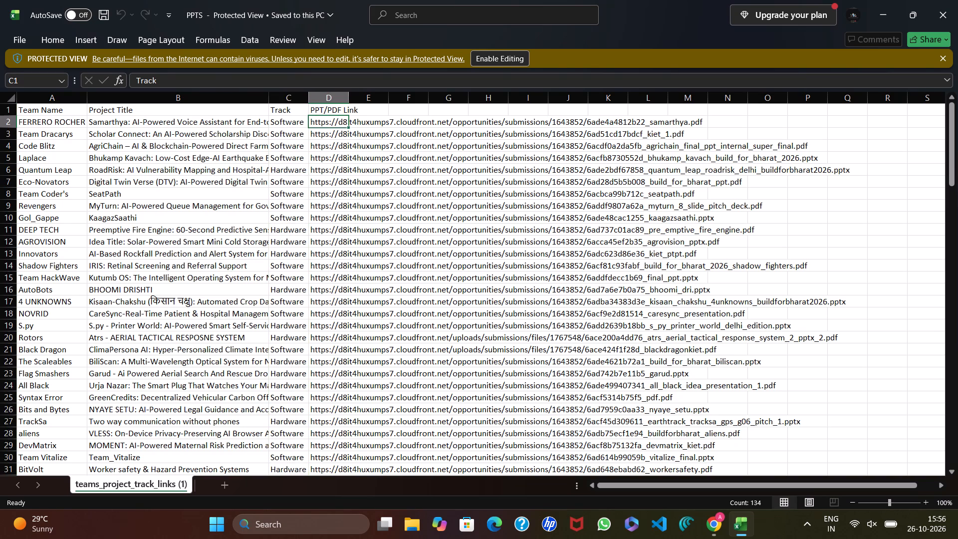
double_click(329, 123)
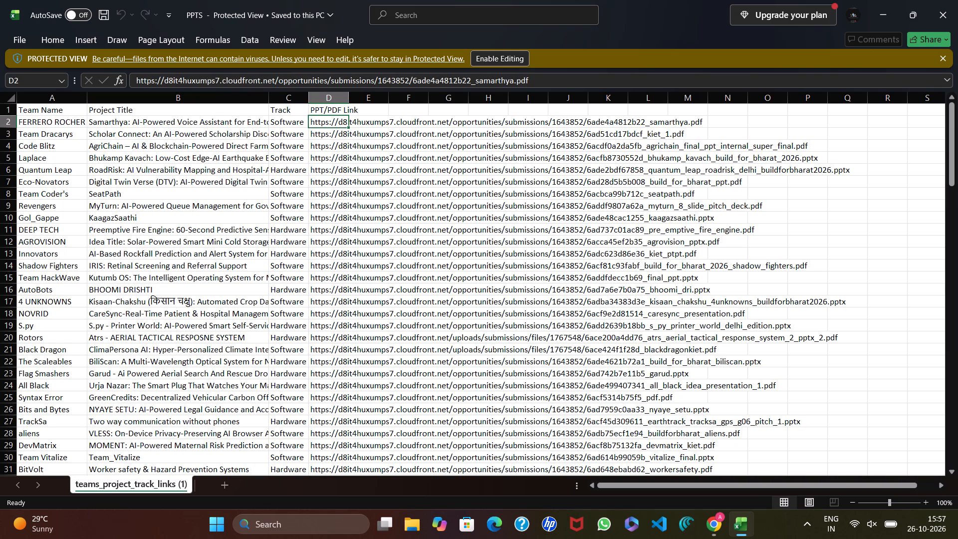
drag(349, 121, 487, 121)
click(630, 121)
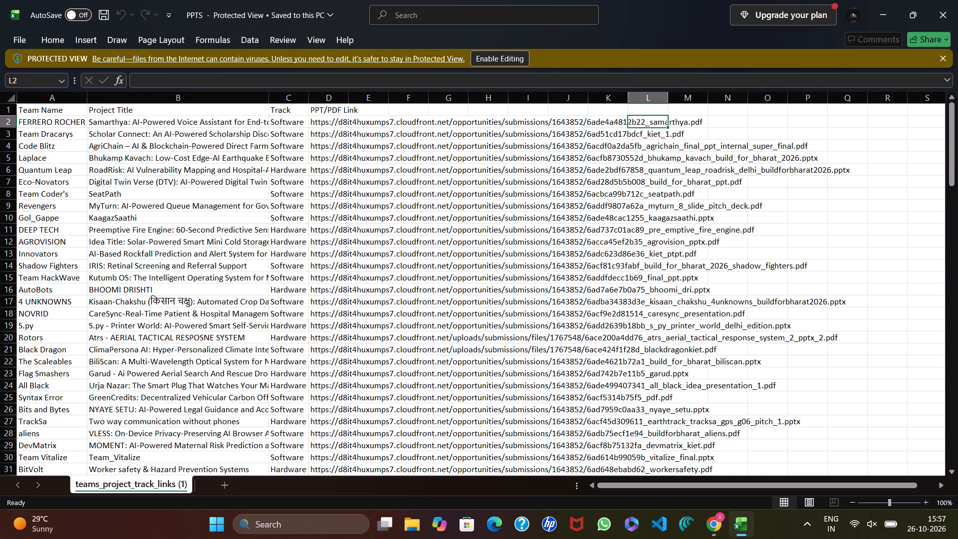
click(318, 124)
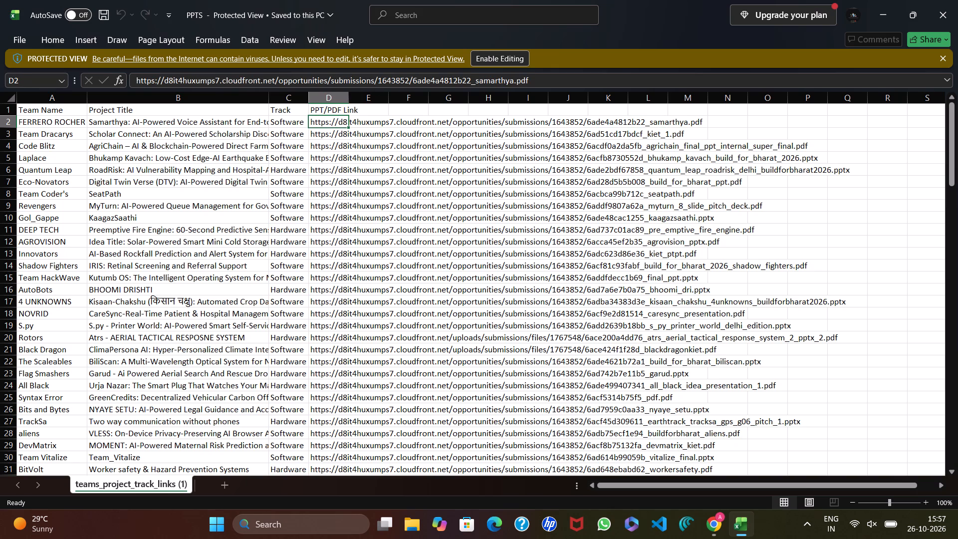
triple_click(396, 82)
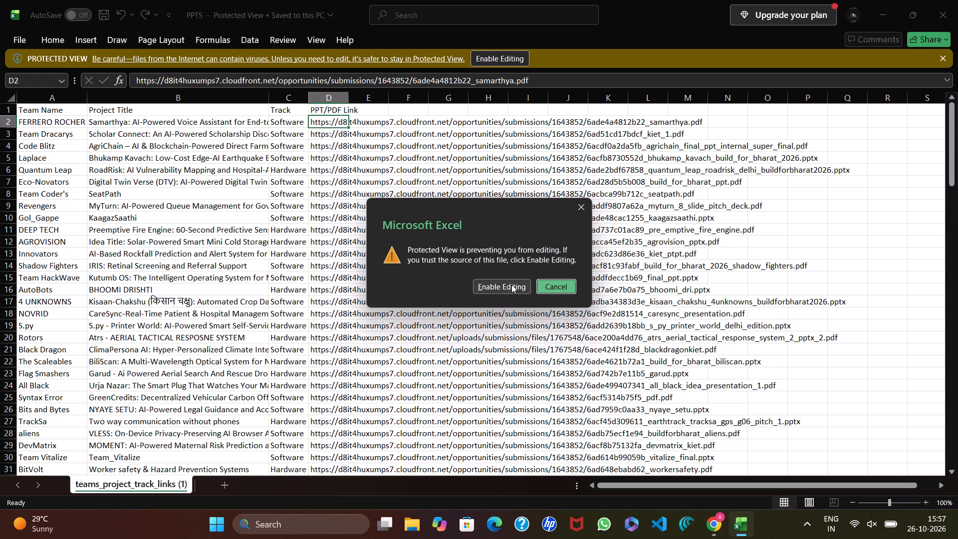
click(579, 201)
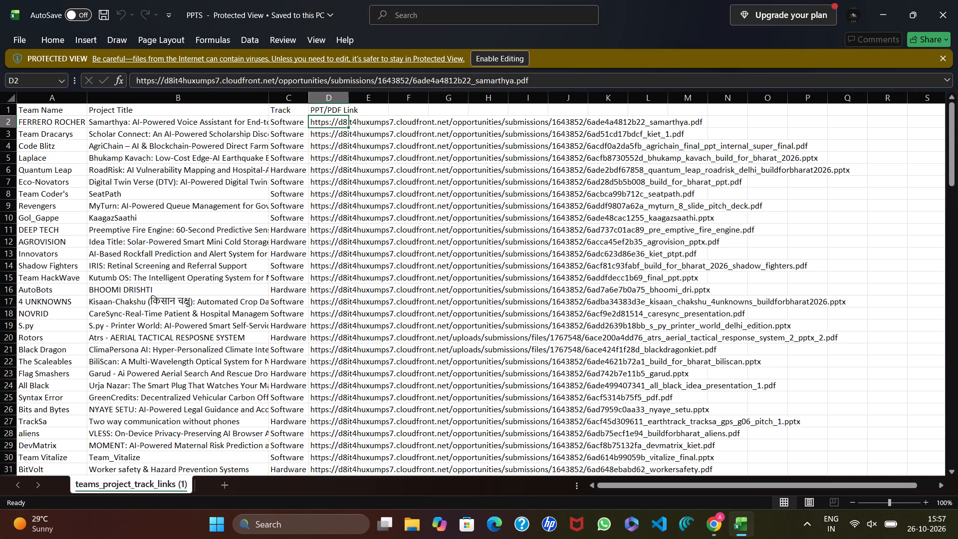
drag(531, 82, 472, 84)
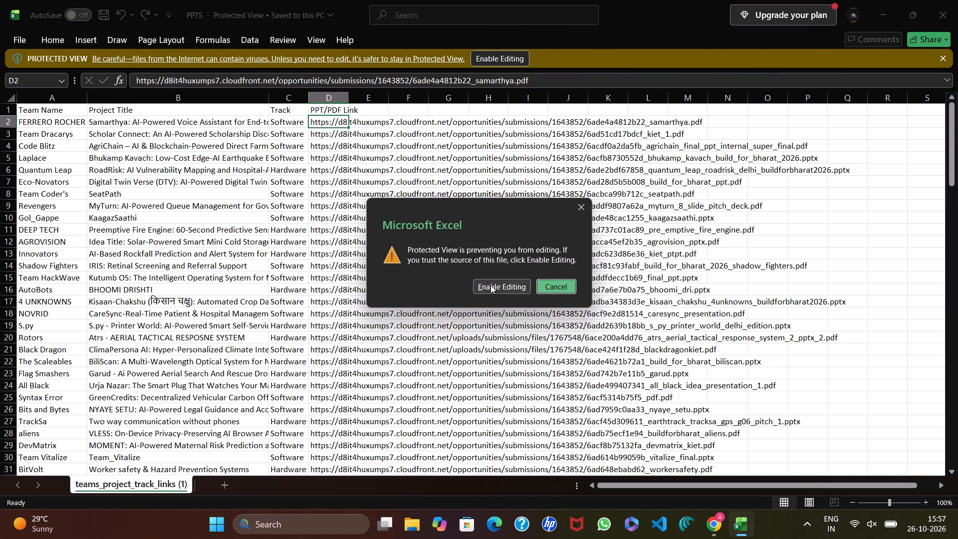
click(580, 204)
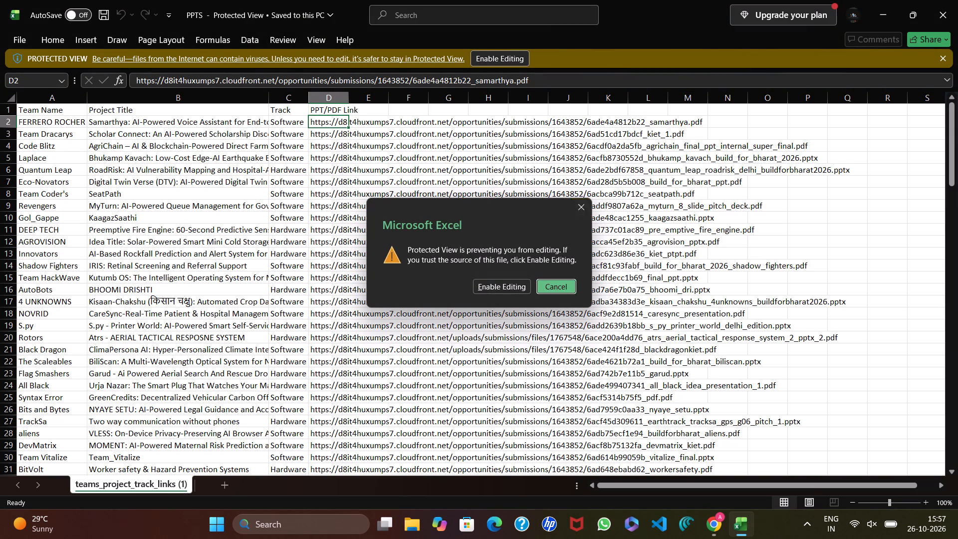
Select row 2 from M2 back to D2, covering the full FERRERO ROCHER submission link.
drag(703, 123, 667, 127)
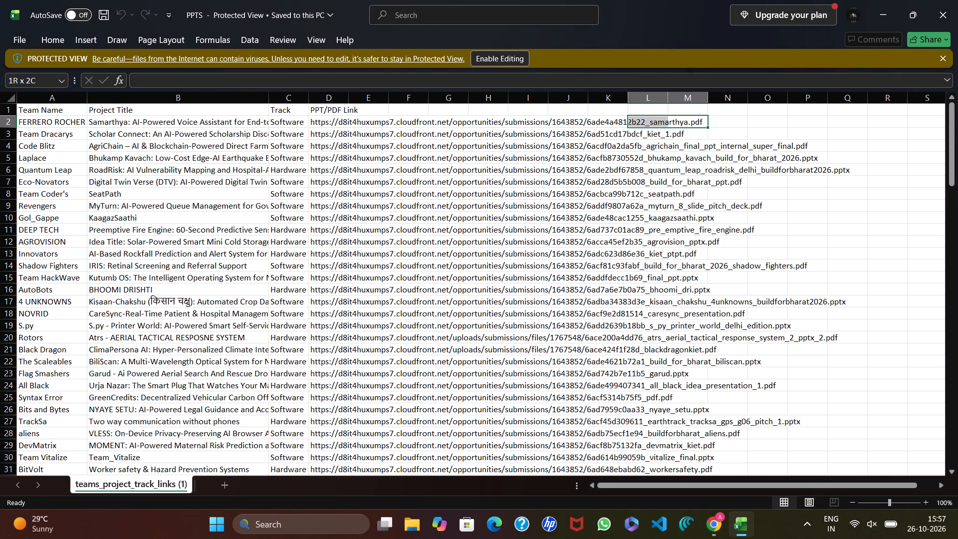
drag(667, 127, 341, 123)
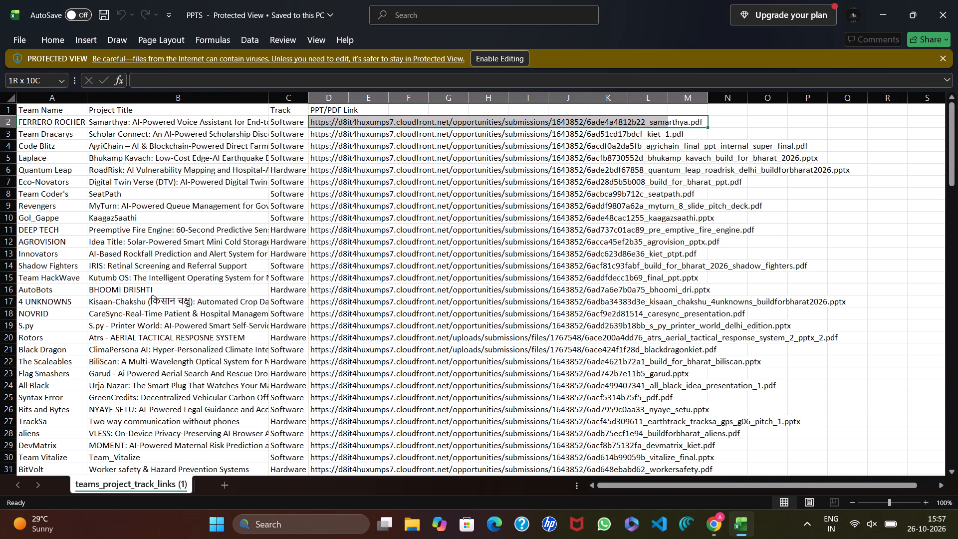
drag(341, 123, 332, 124)
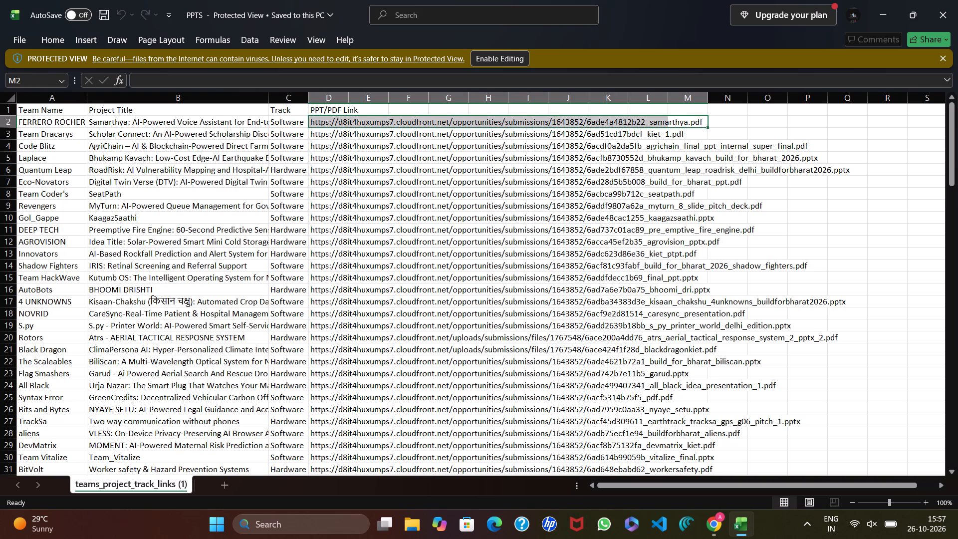
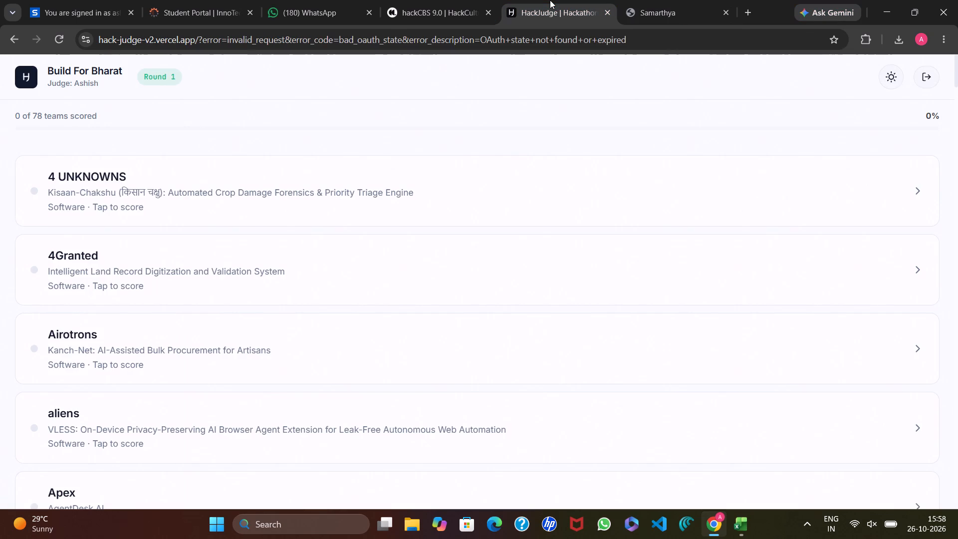
Switch to the PPTS spreadsheet and select cell D3, Team Dracarys's PPT/PDF link.
click(657, 2)
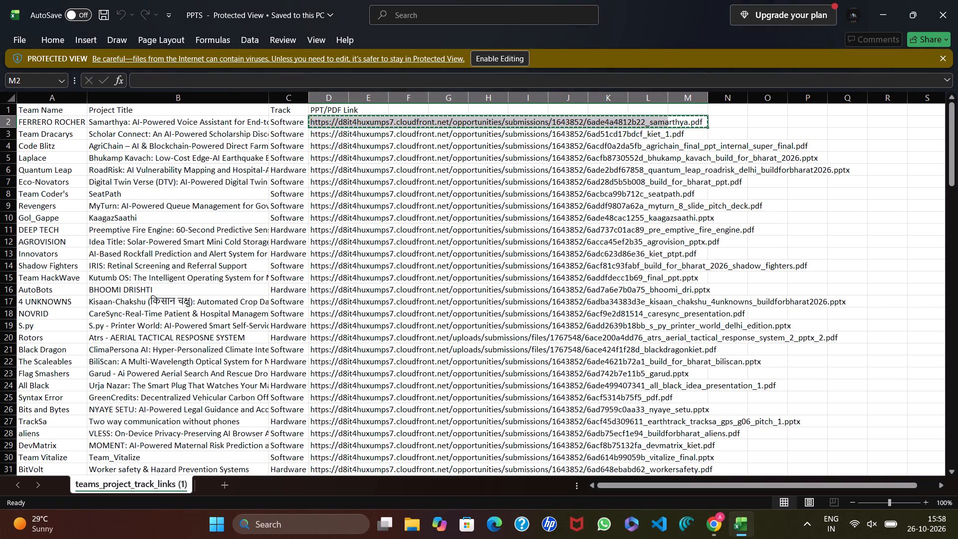
click(372, 201)
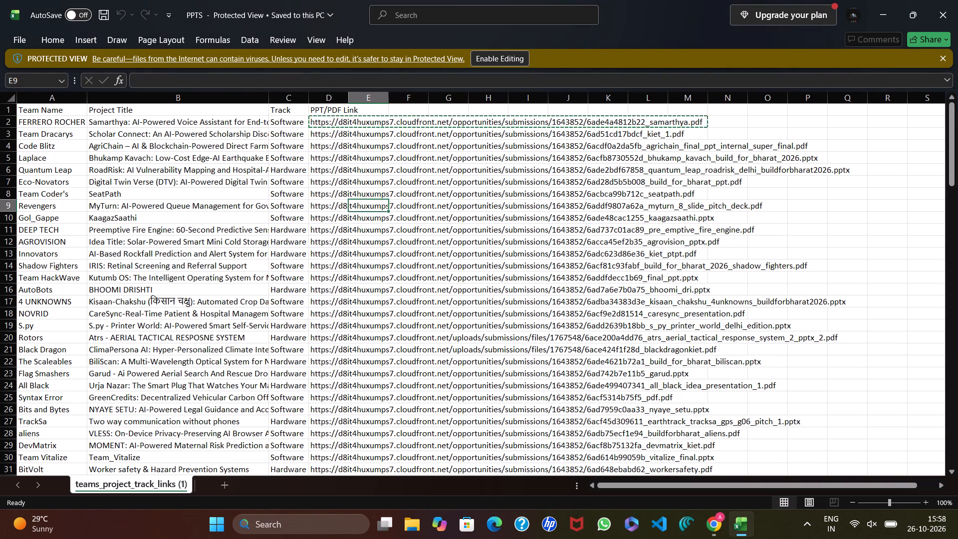
click(351, 155)
click(325, 135)
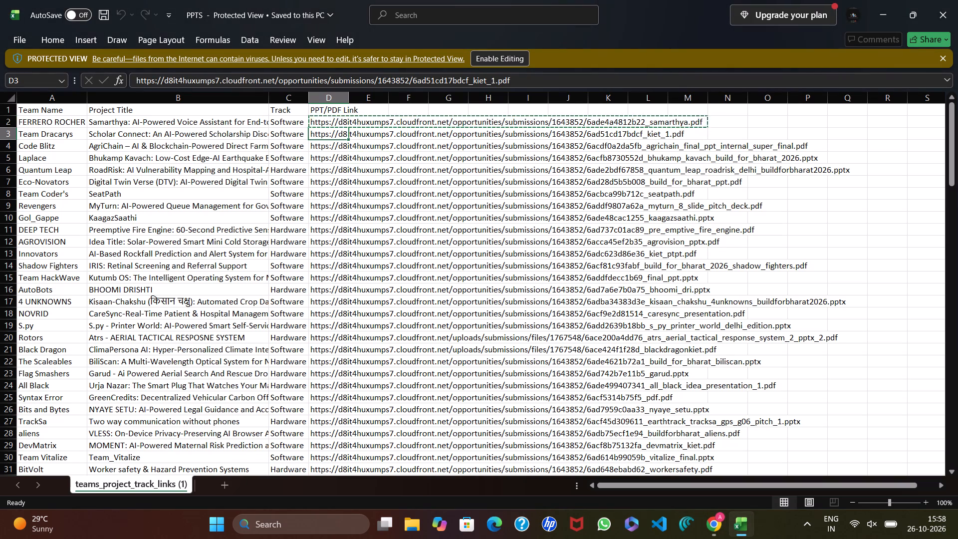
Look through the team names, project titles, tracks and links in the lower part of the list down to DATA VORTEX.
scroll(356, 273, down, 9)
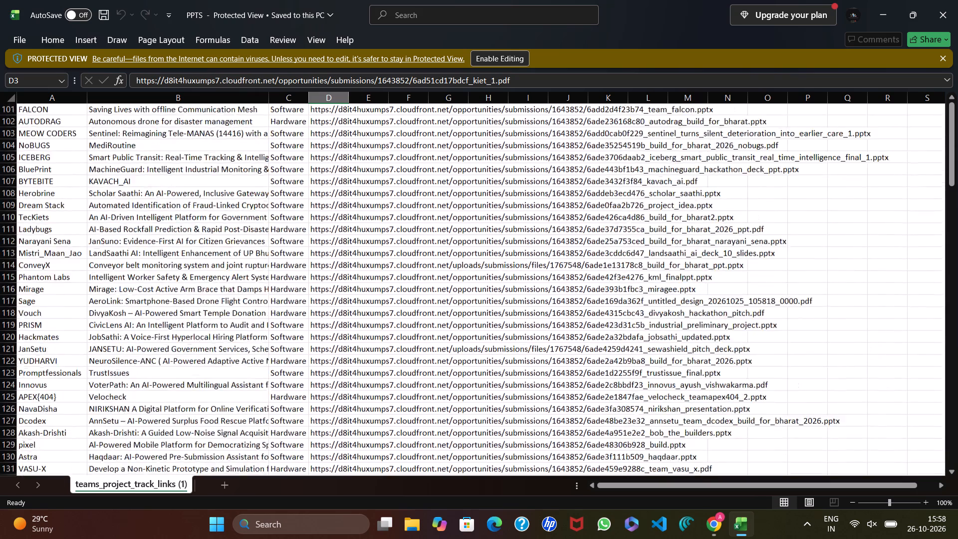
scroll(356, 273, down, 2)
scroll(356, 273, up, 2)
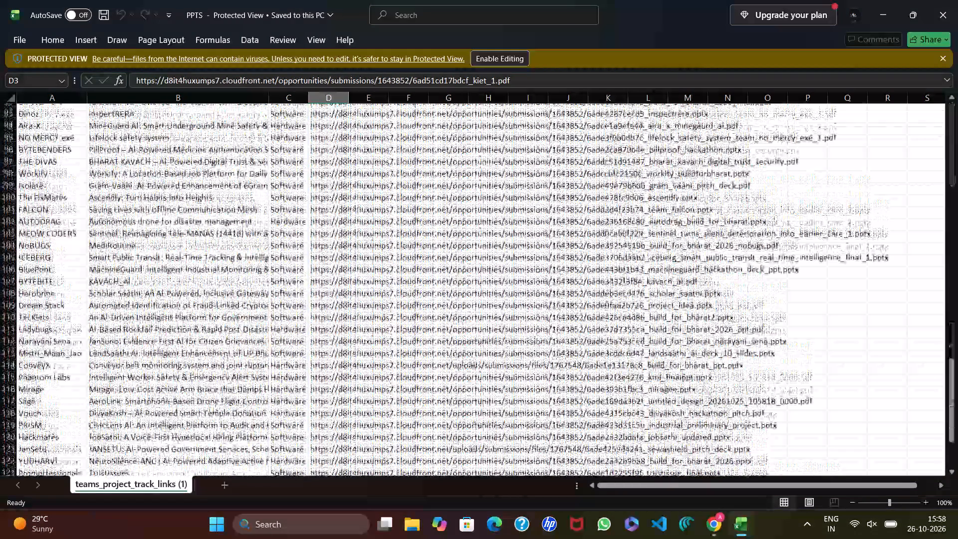
scroll(356, 273, up, 1)
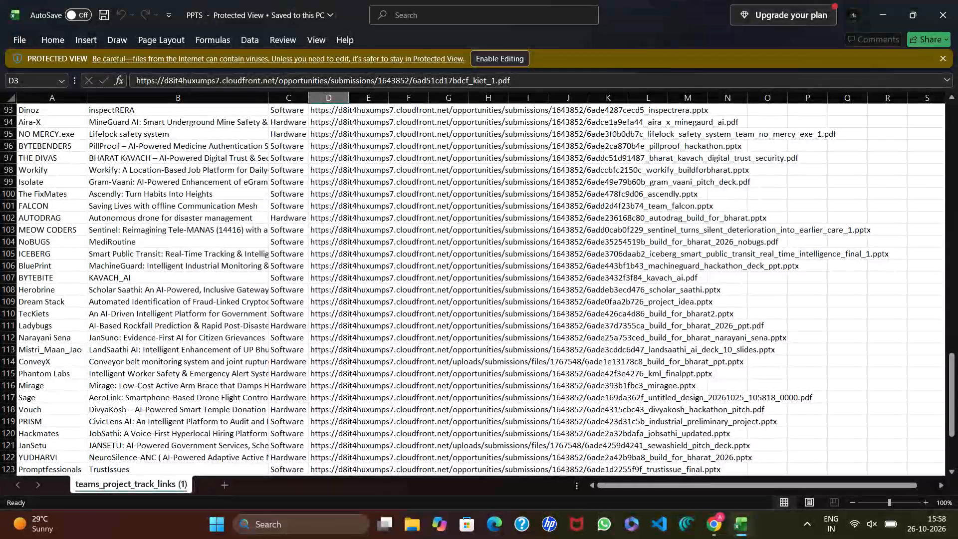
scroll(203, 249, down, 1)
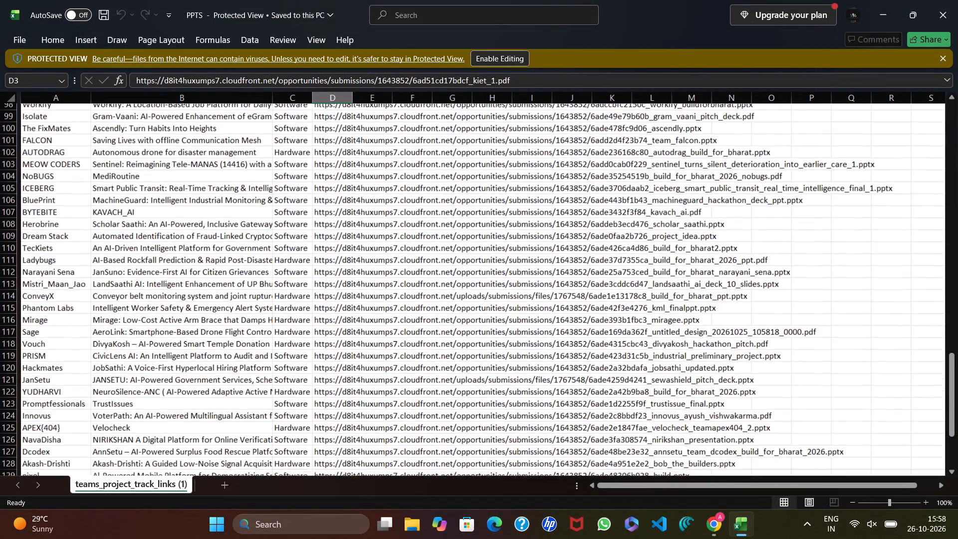
scroll(203, 249, down, 3)
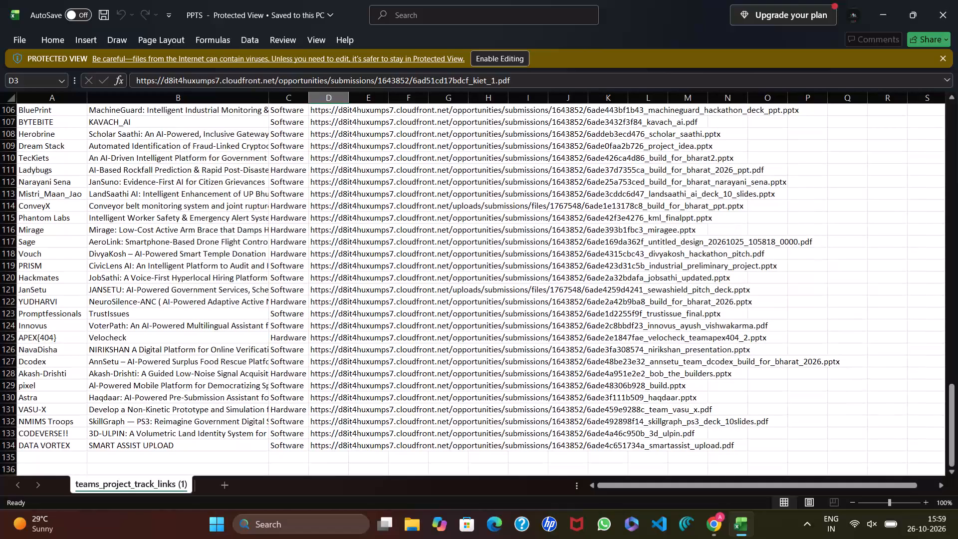
scroll(220, 336, right, 1)
scroll(220, 336, up, 1)
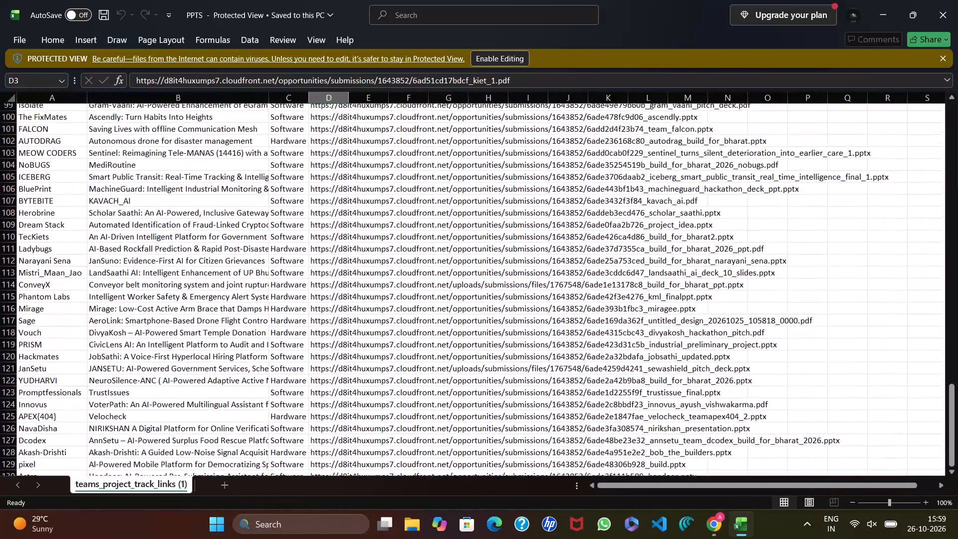
scroll(220, 336, up, 1)
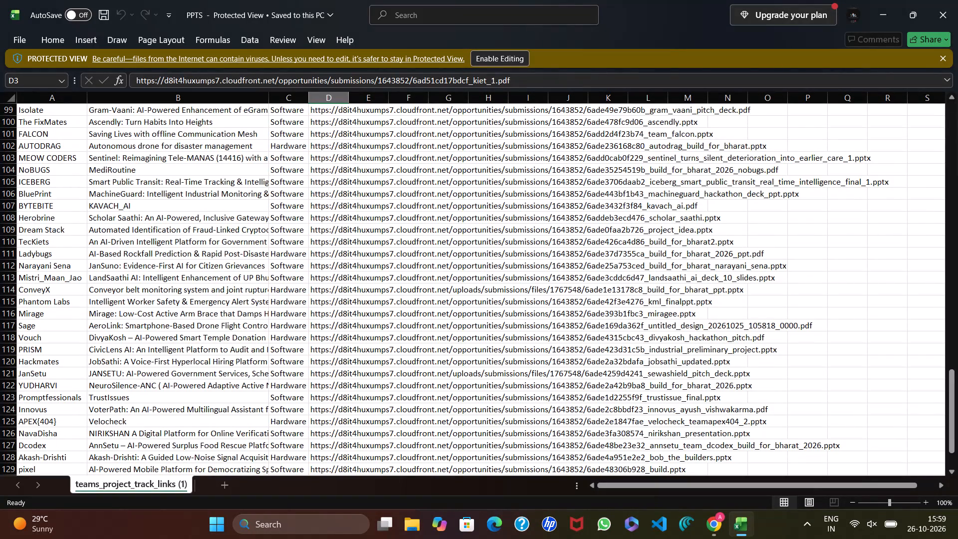
Widen the Project Title column to more than three times the Team Name column's width, and the Track column slightly.
drag(270, 99, 291, 99)
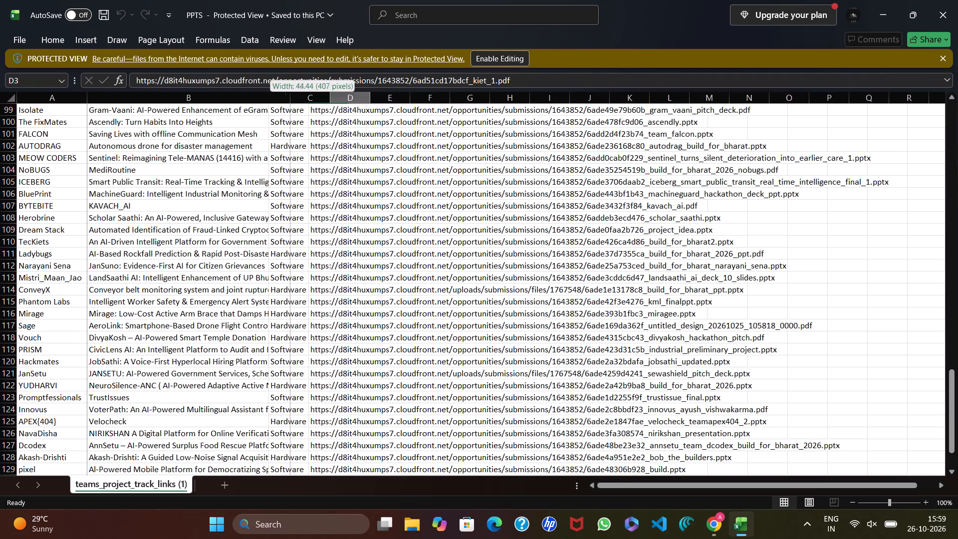
drag(291, 99, 325, 97)
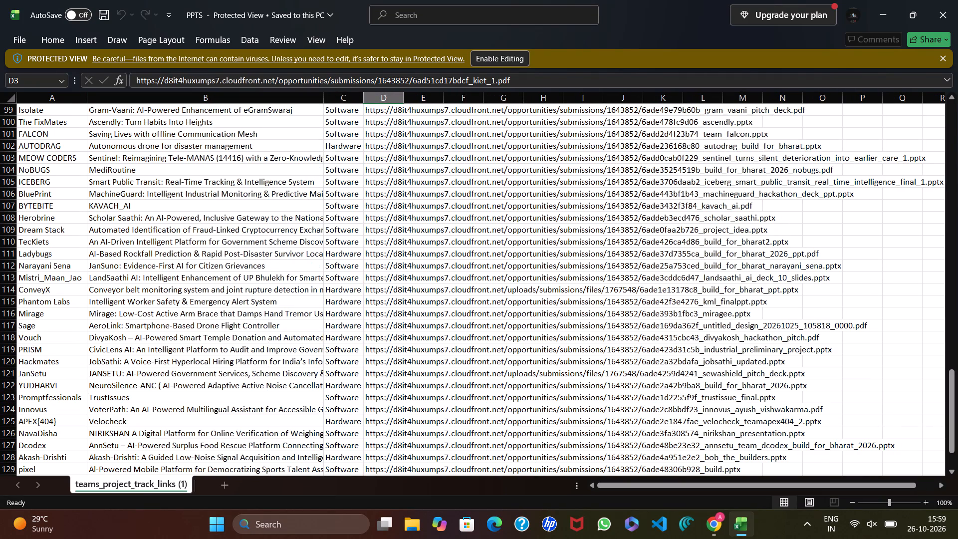
click(363, 100)
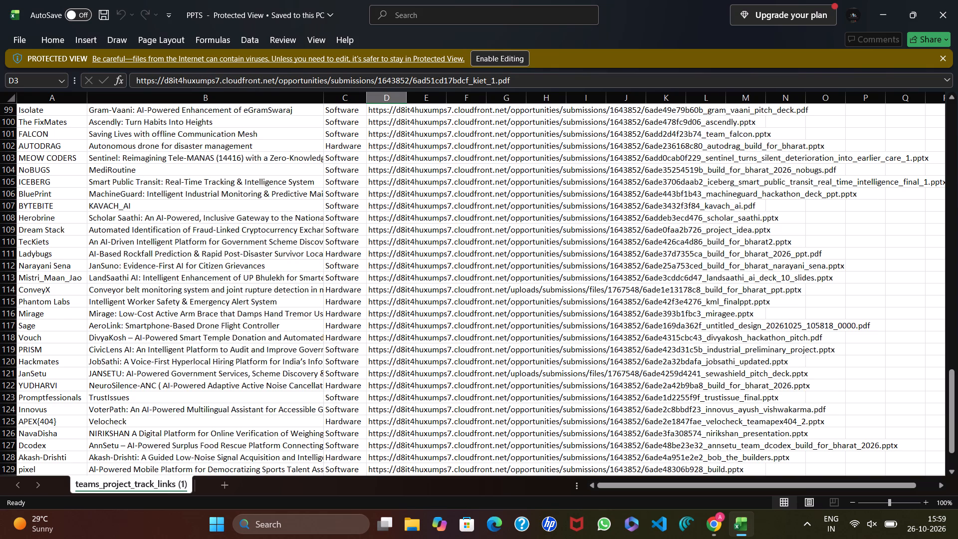
Widen the PPT/PDF Link column across the rest of the visible sheet so it holds nearly all the submission links.
drag(407, 99, 464, 100)
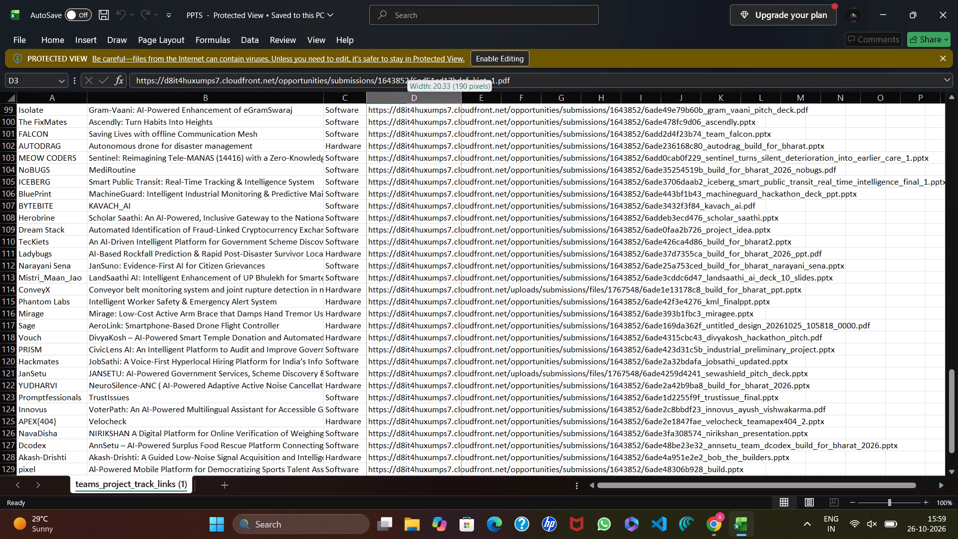
drag(464, 100, 736, 96)
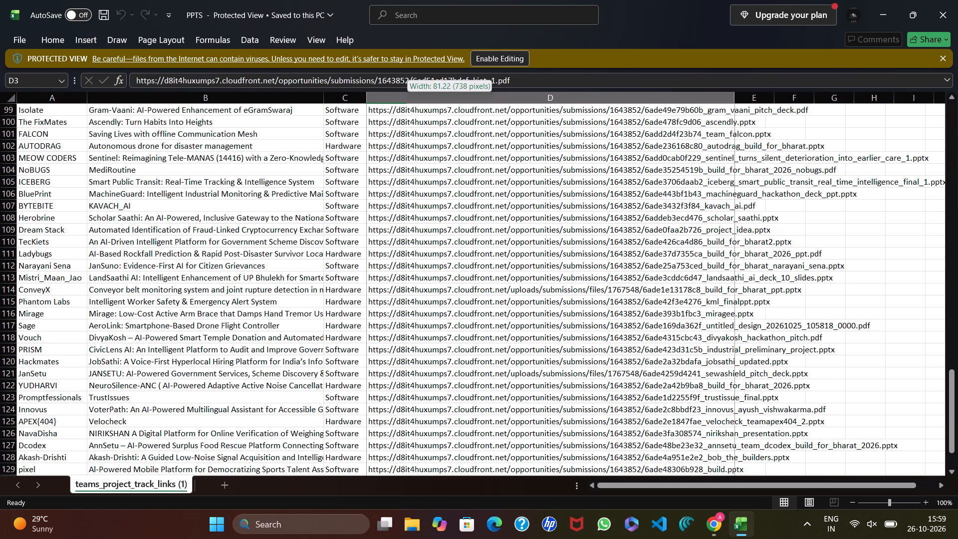
drag(736, 96, 896, 96)
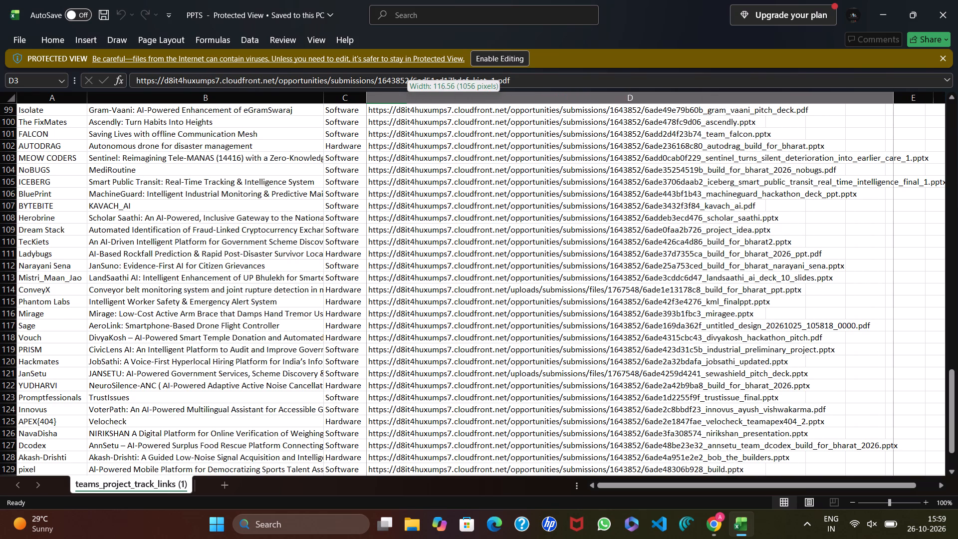
drag(896, 96, 957, 95)
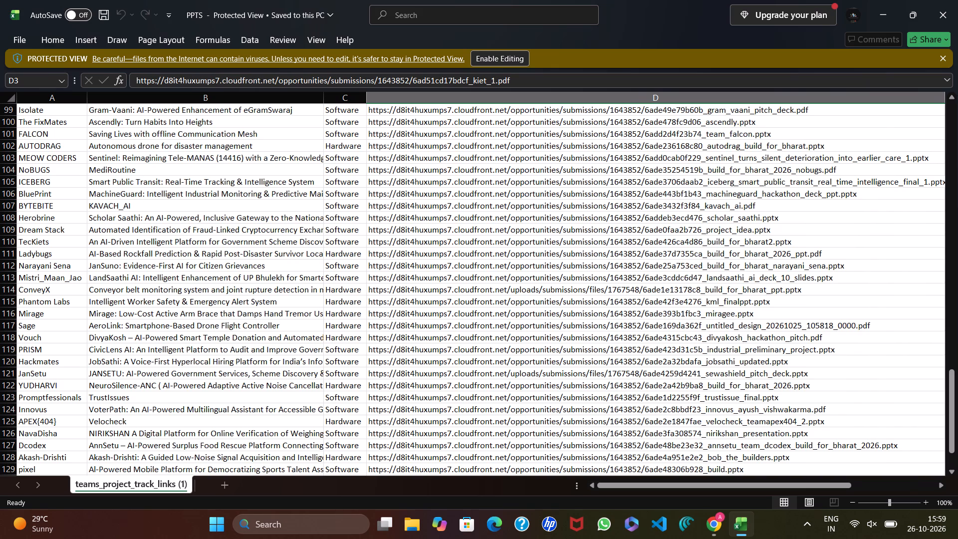
Return to the start of the team list and select cell D3, Team Dracarys's PPT/PDF link.
click(513, 110)
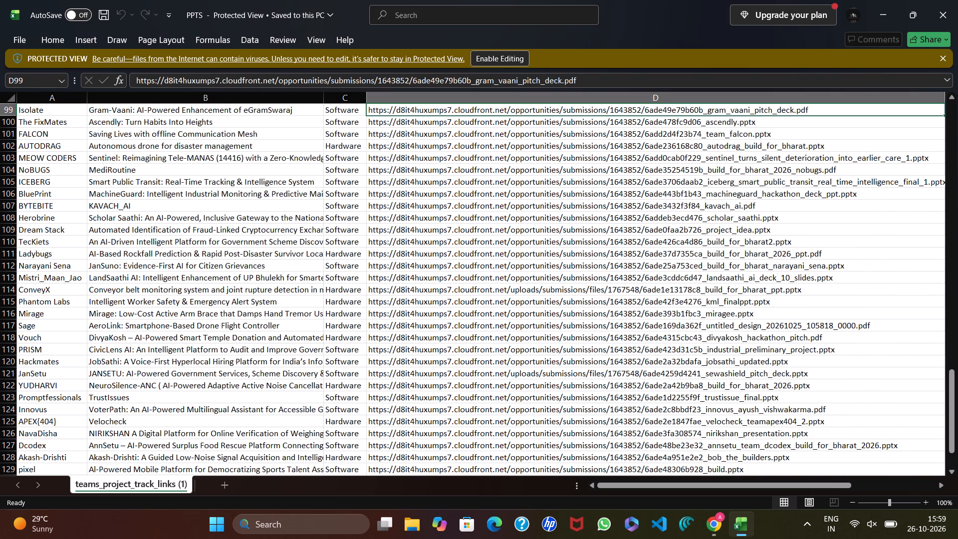
scroll(284, 283, down, 2)
scroll(284, 283, up, 6)
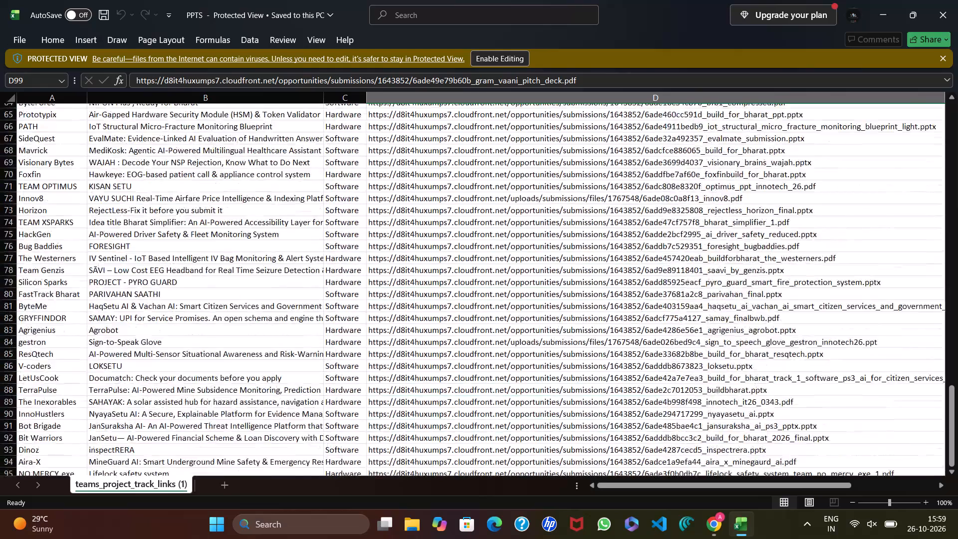
scroll(284, 283, up, 8)
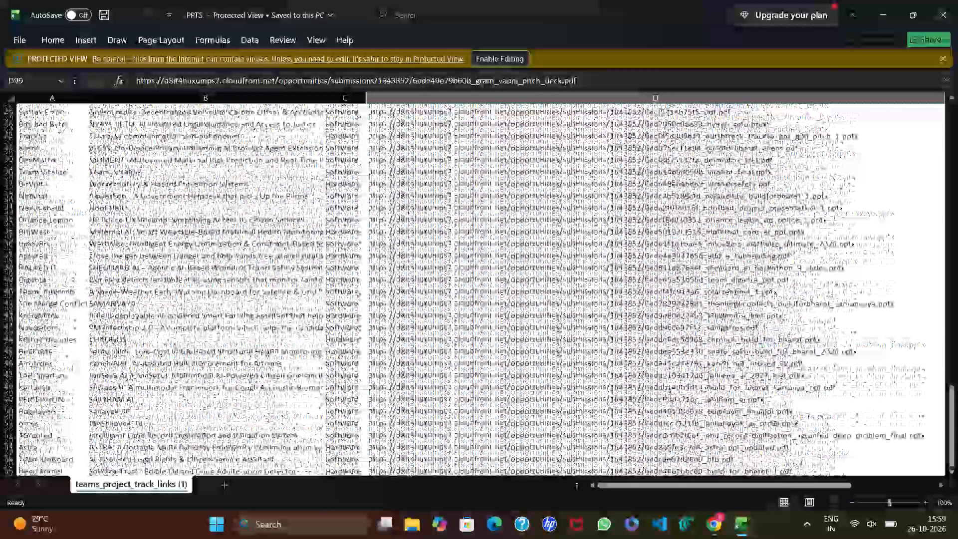
scroll(284, 283, up, 8)
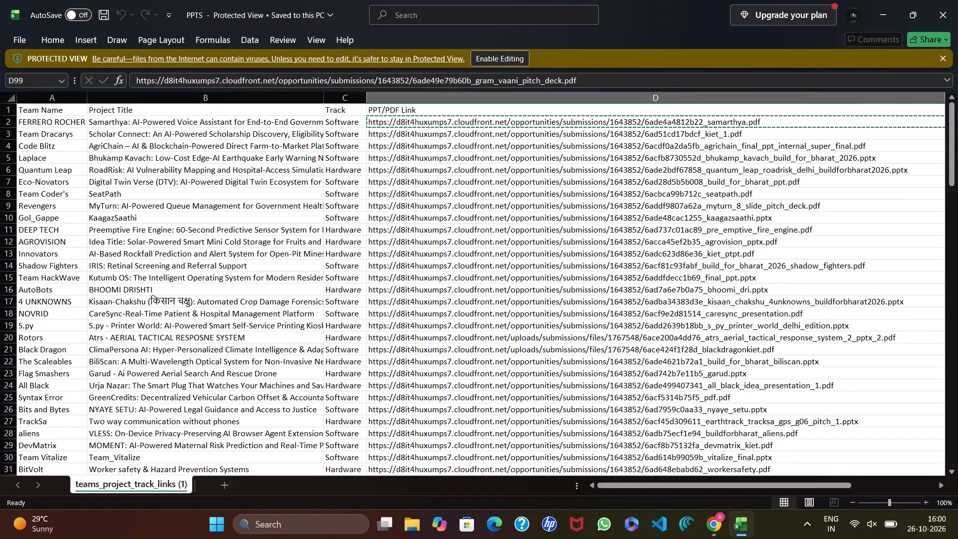
click(350, 108)
click(394, 126)
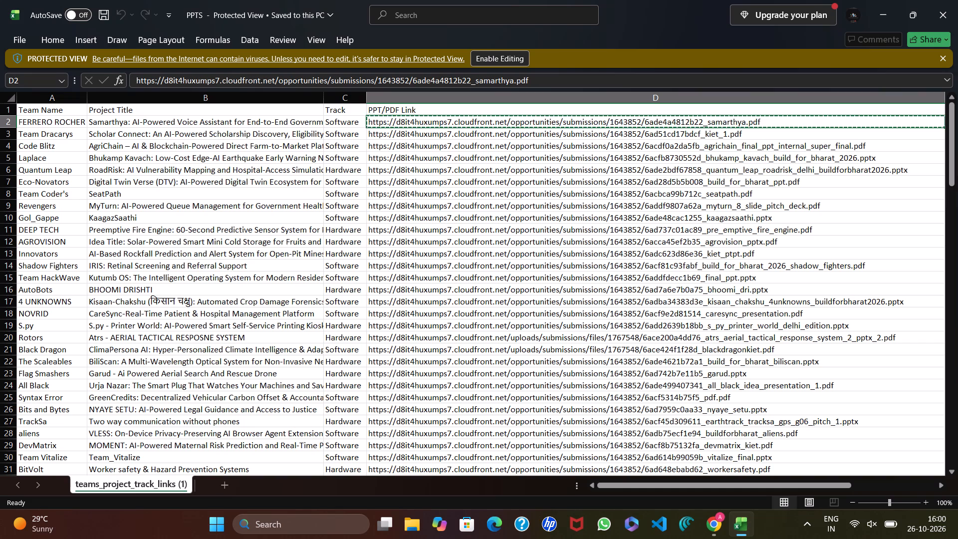
click(398, 140)
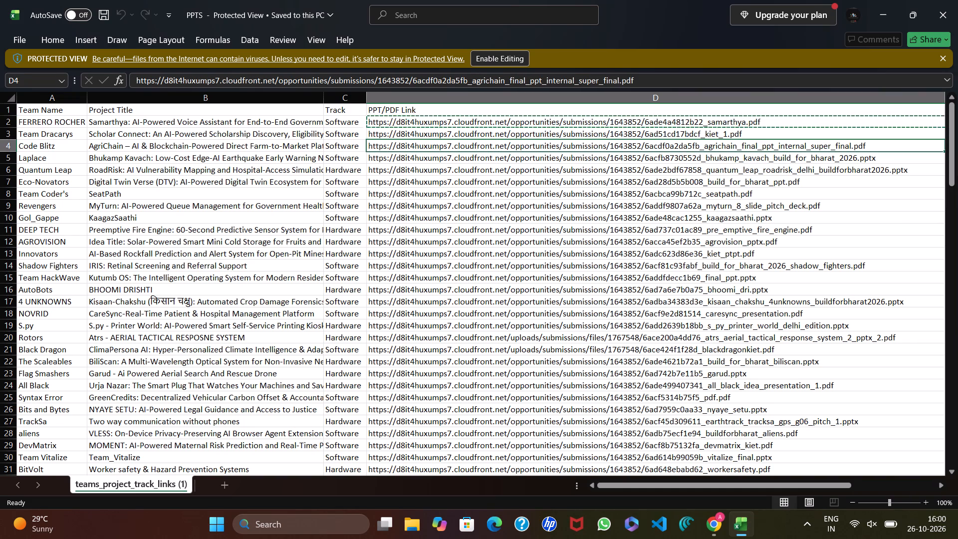
click(395, 132)
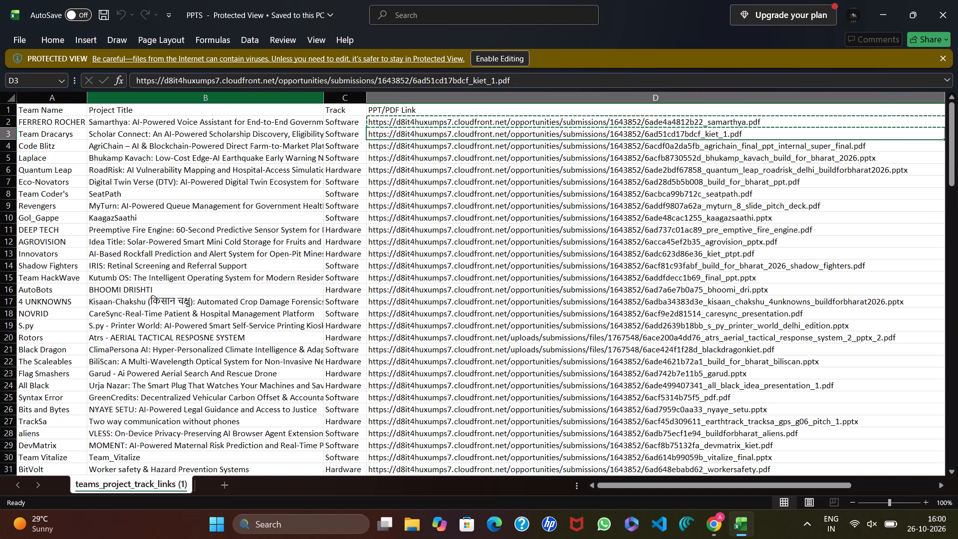
Narrow the Project Title column slightly, to a width of about 50.
drag(323, 99, 313, 98)
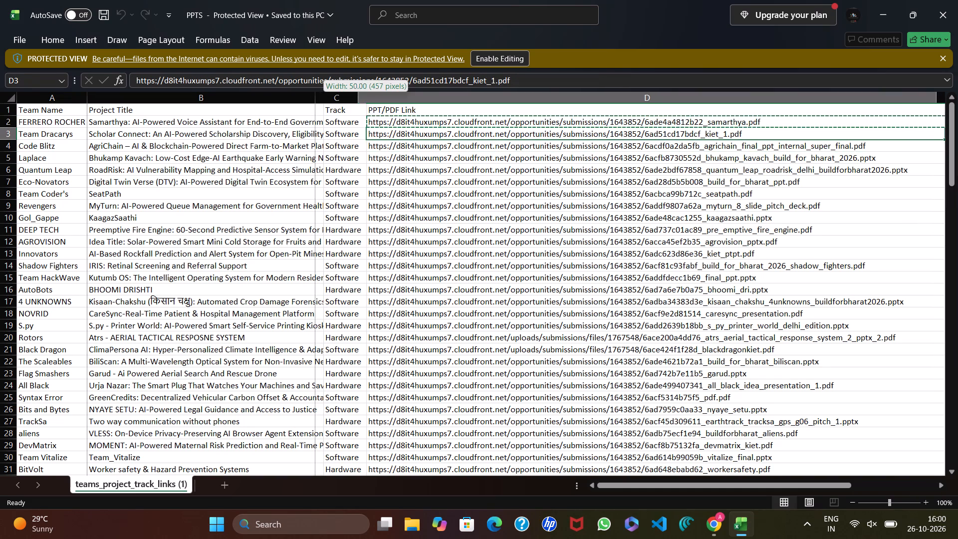
drag(313, 98, 312, 98)
Look through the resized team list to its end and back up to the first row, checking titles, tracks and links.
scroll(445, 223, down, 14)
scroll(445, 223, up, 1)
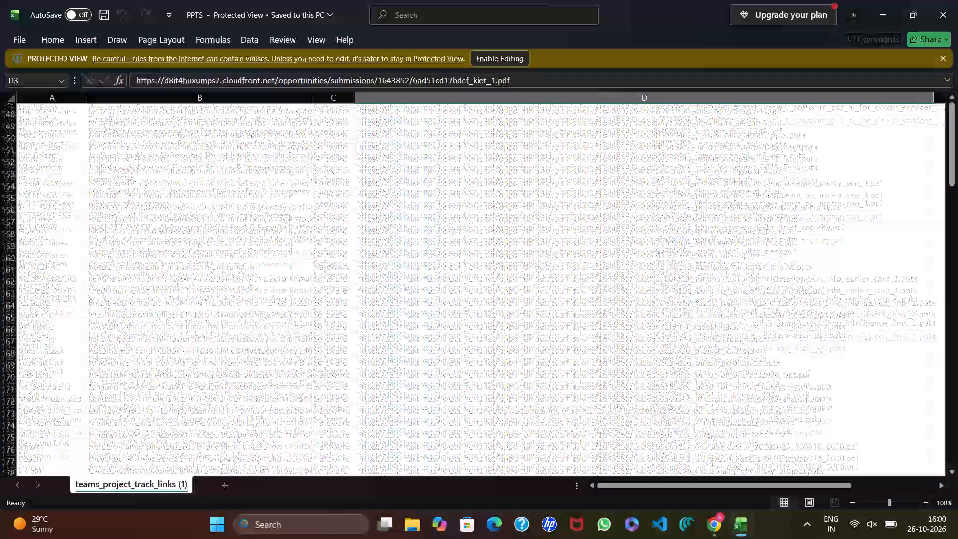
scroll(445, 223, up, 5)
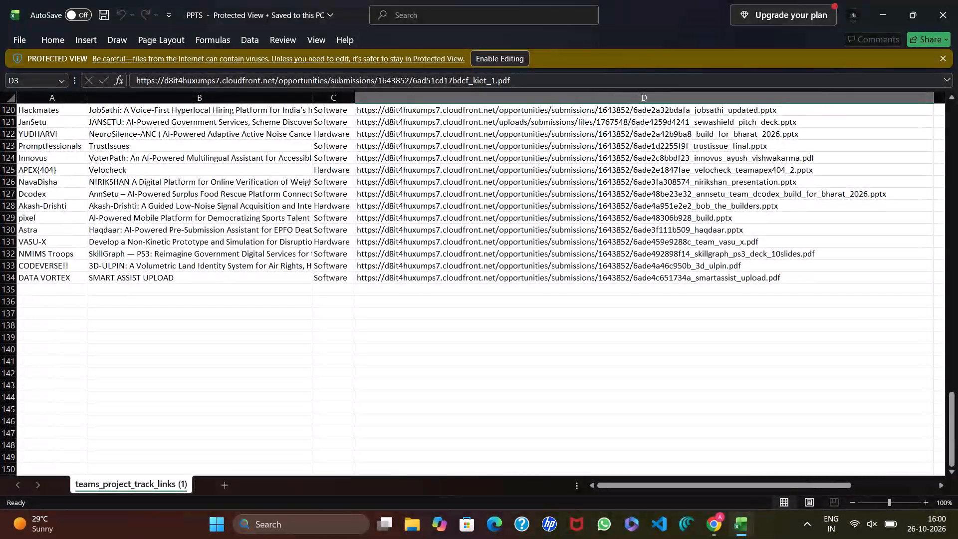
scroll(209, 275, up, 2)
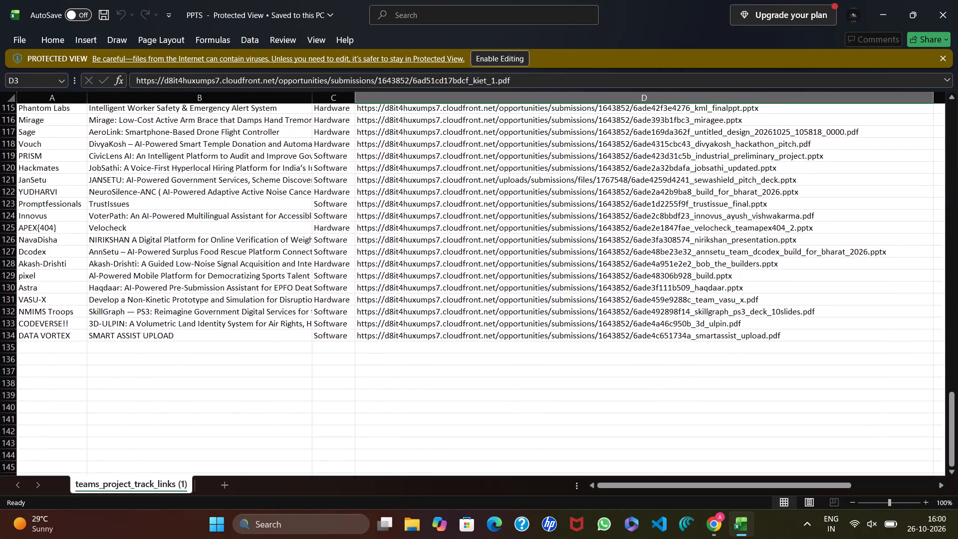
scroll(209, 275, up, 2)
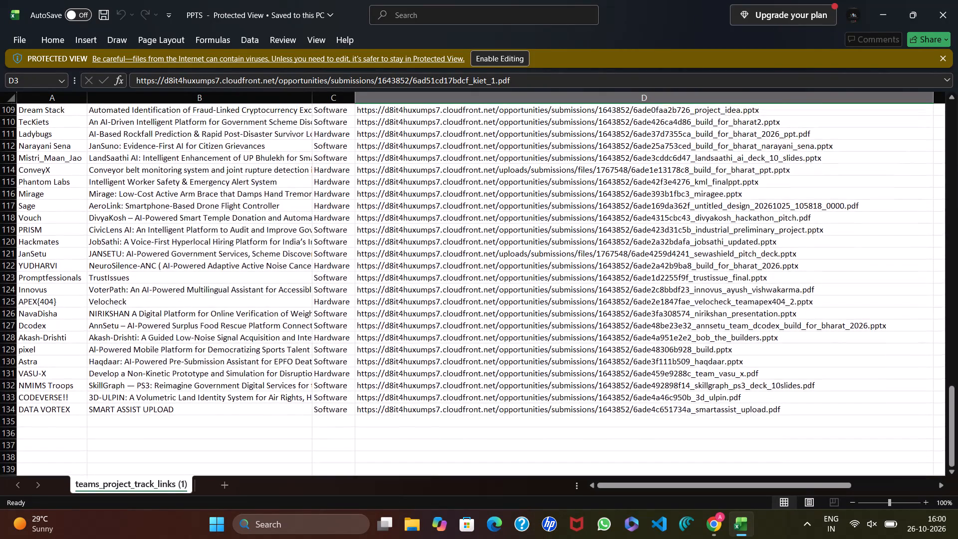
scroll(209, 275, up, 2)
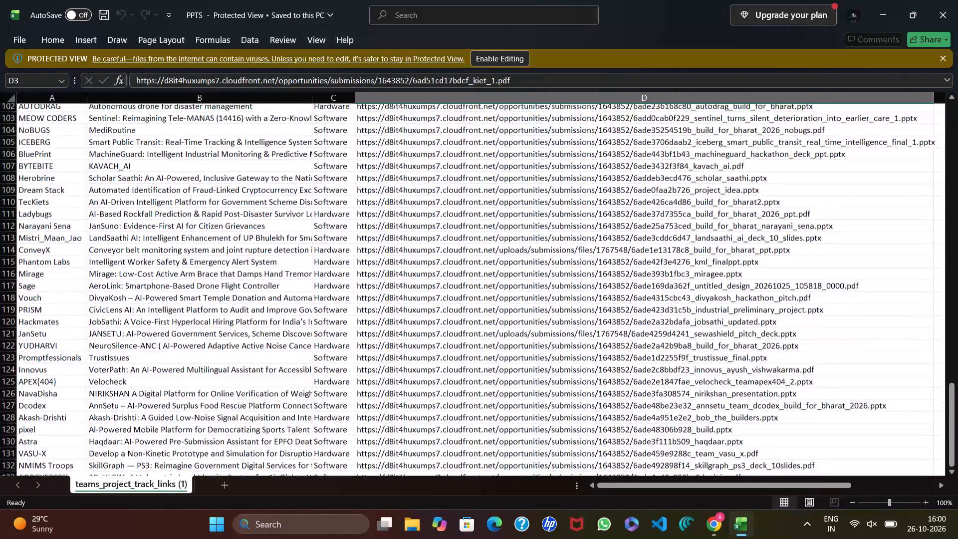
scroll(209, 275, up, 4)
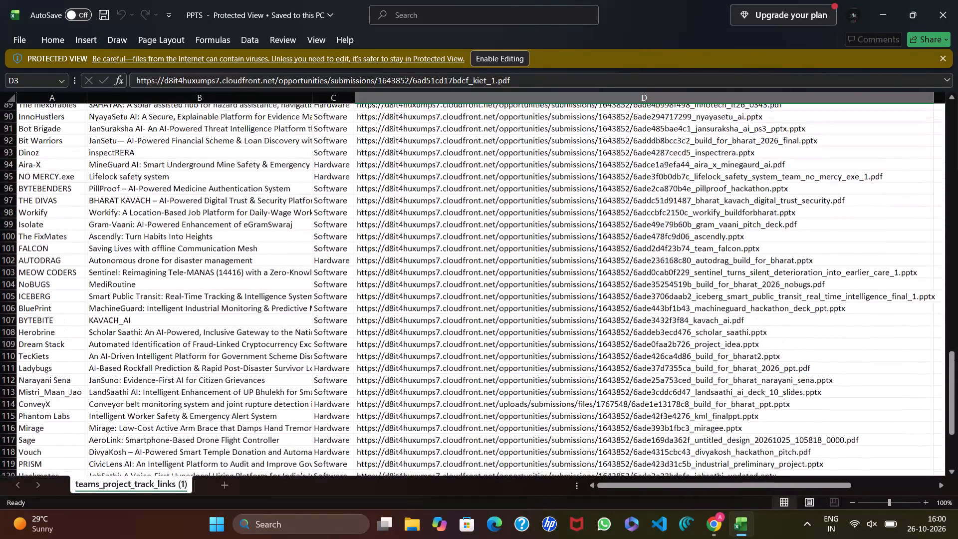
scroll(209, 275, up, 7)
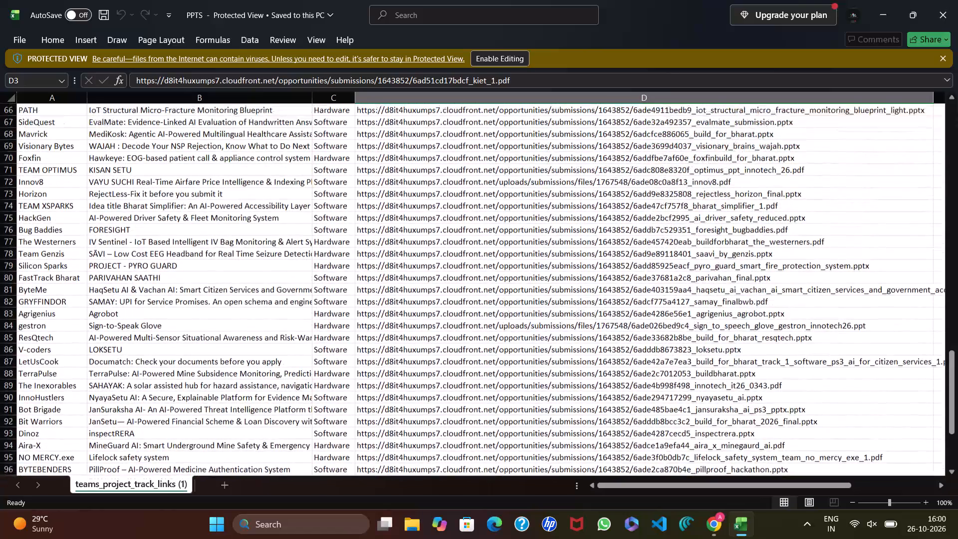
scroll(209, 275, up, 8)
scroll(209, 275, right, 1)
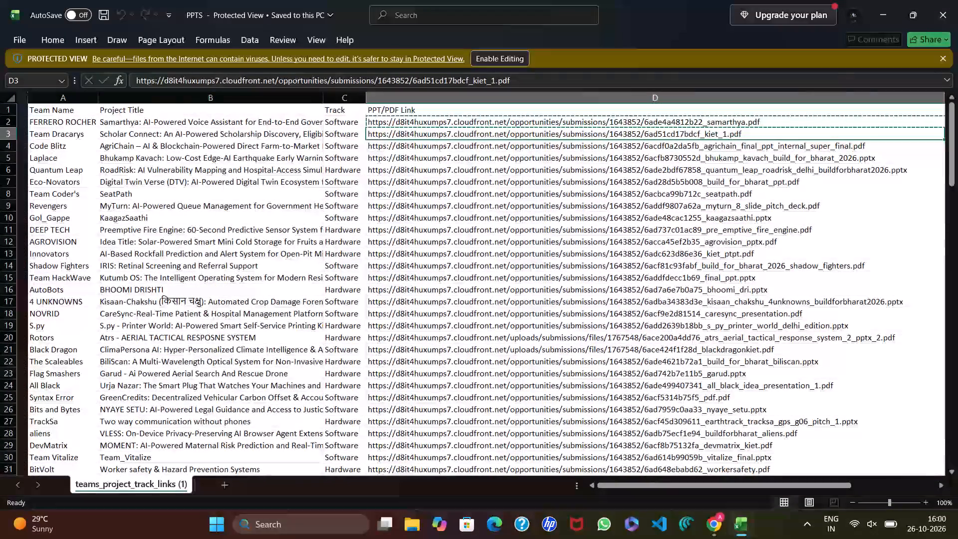
scroll(209, 275, right, 1)
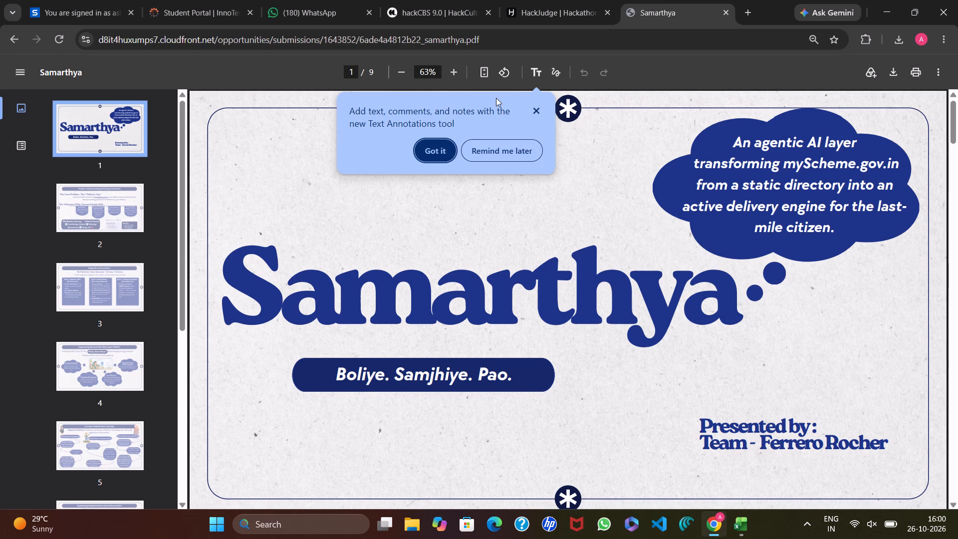
In Chrome, dismiss the Text Annotations tip covering team FERRERO ROCHER's Samarthya PDF.
click(536, 113)
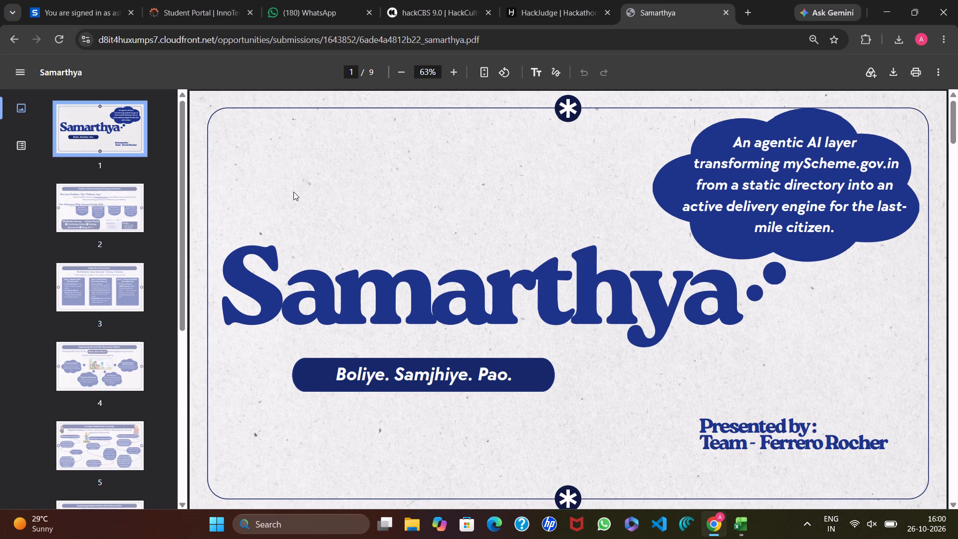
Read the Samarthya deck from the title slide through Problem Understanding & Existing Limitations to the start of Originality & Innovation.
scroll(287, 205, down, 3)
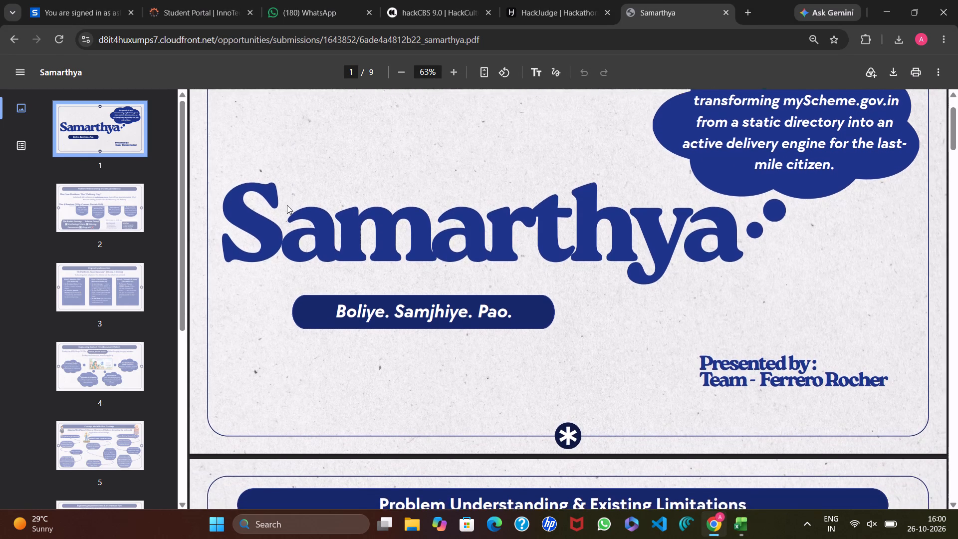
scroll(287, 205, down, 6)
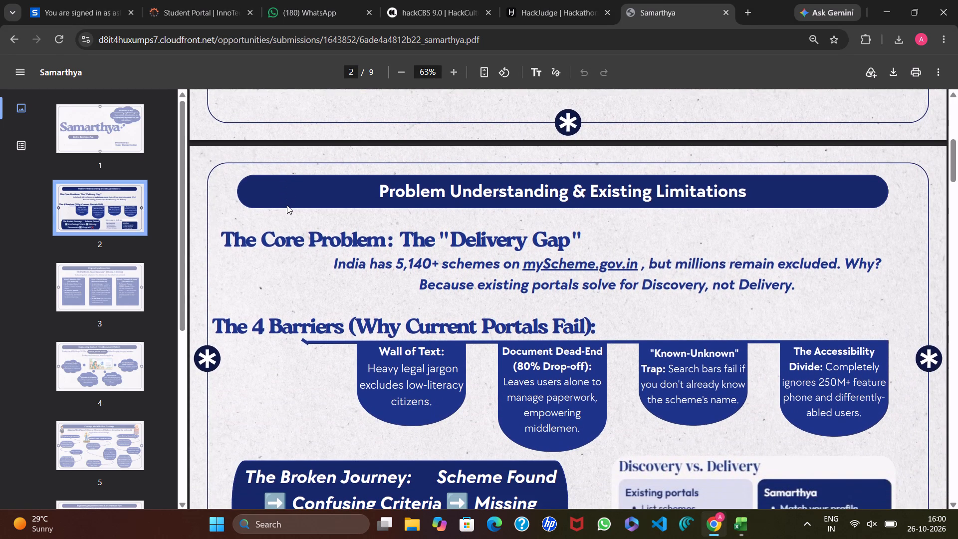
scroll(287, 205, down, 1)
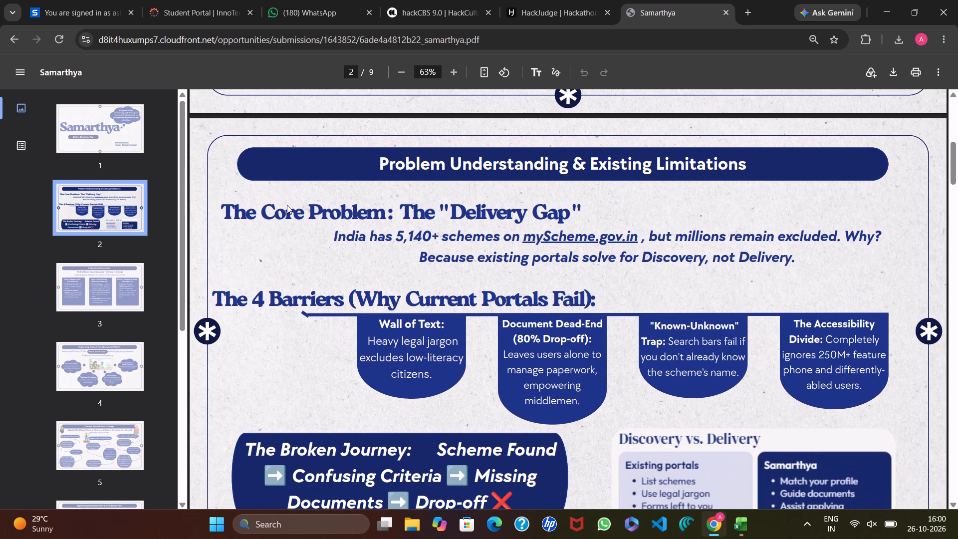
scroll(287, 205, down, 2)
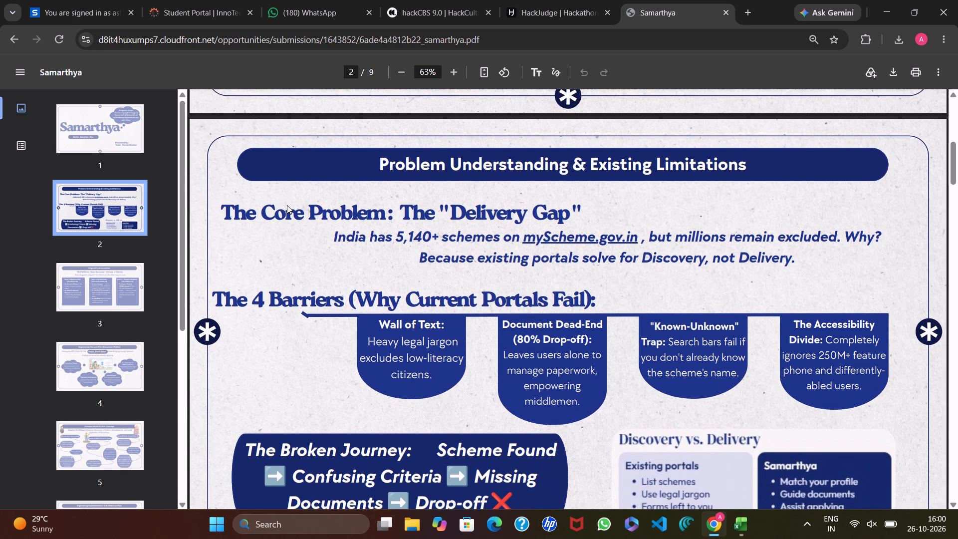
scroll(287, 205, down, 2)
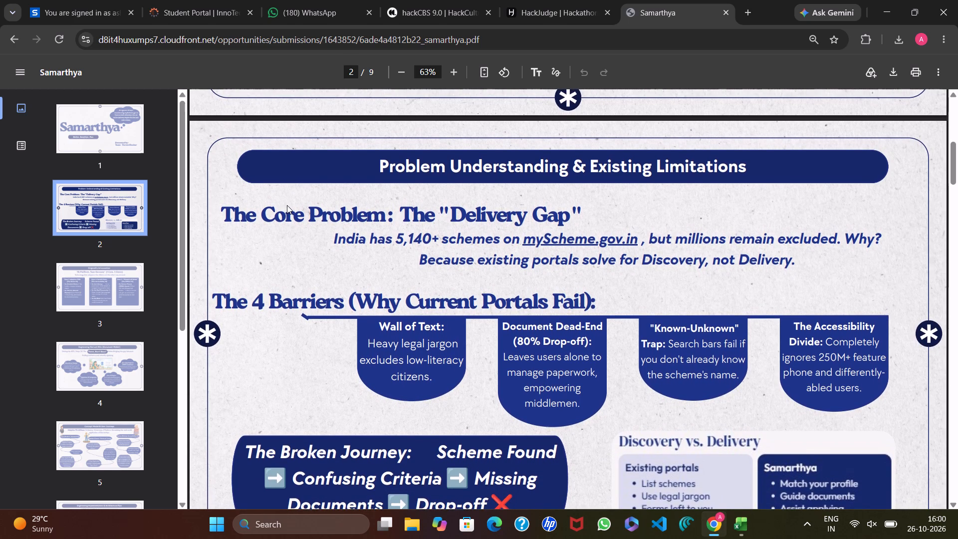
scroll(287, 205, down, 2)
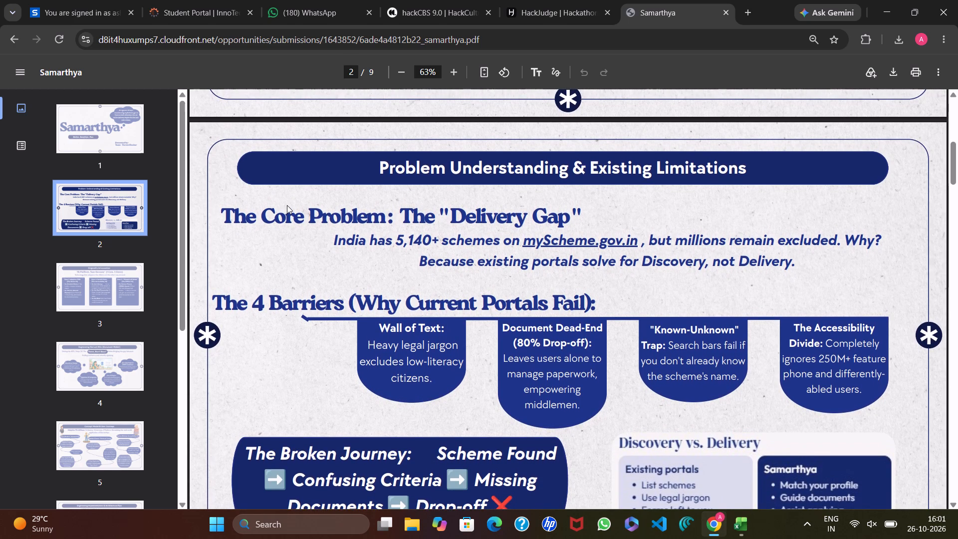
scroll(287, 205, down, 3)
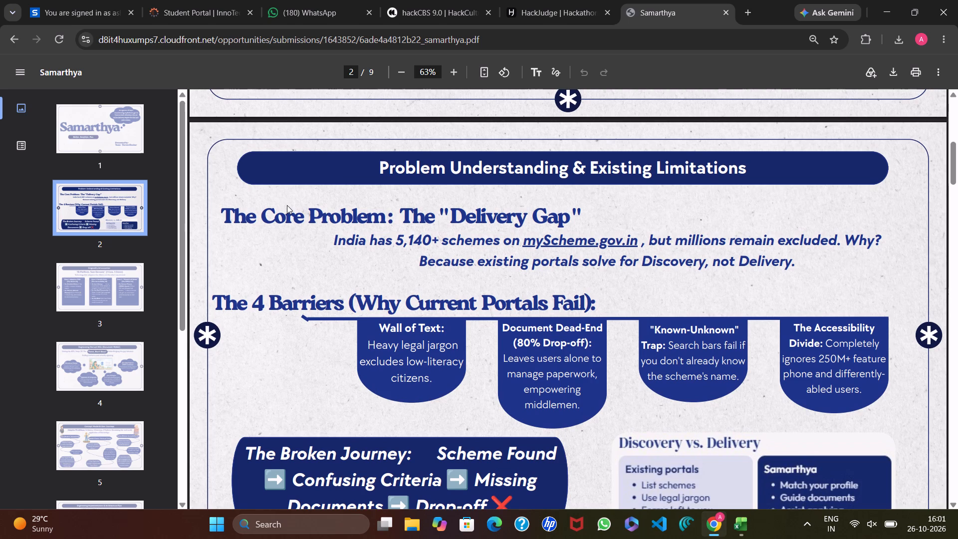
scroll(287, 205, down, 4)
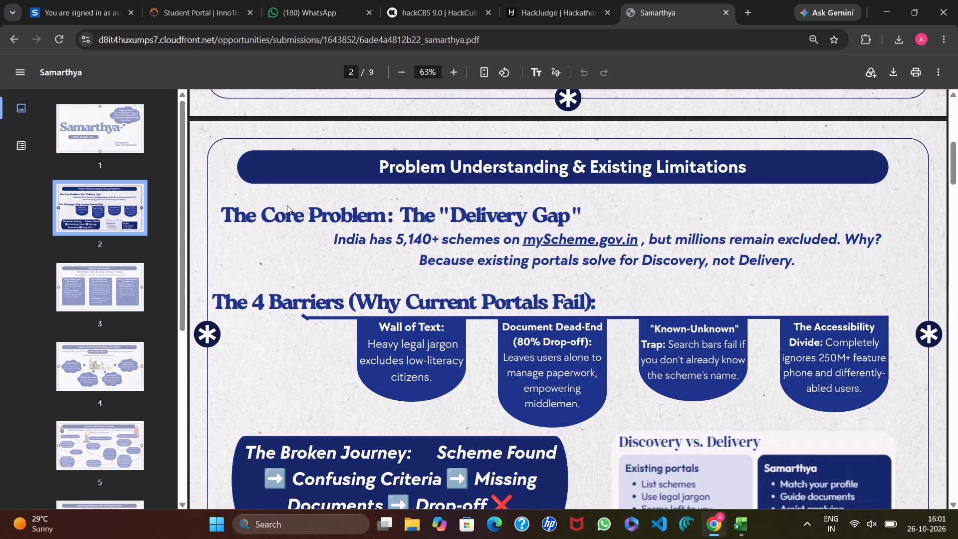
scroll(287, 205, down, 2)
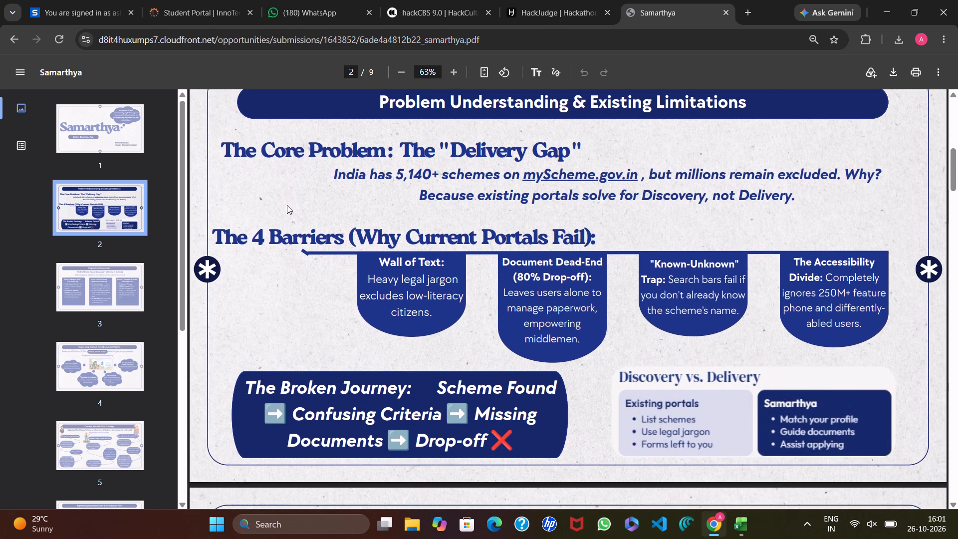
scroll(287, 205, down, 6)
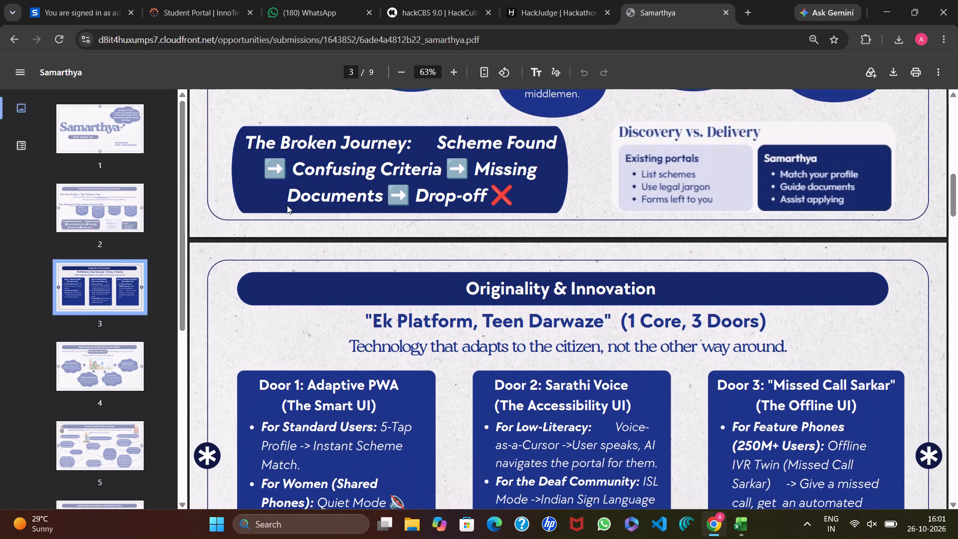
scroll(287, 205, down, 2)
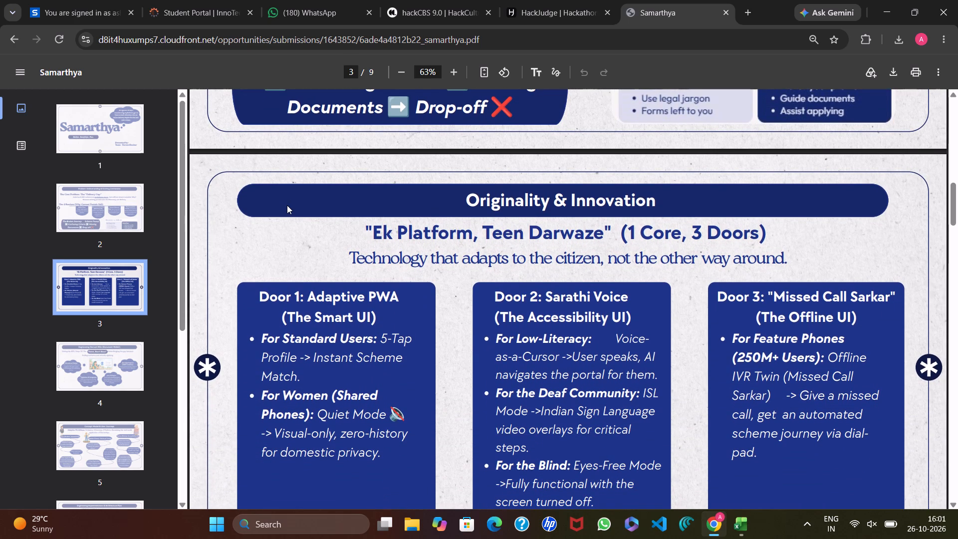
Go back to the Problem Understanding & Existing Limitations slide and re-read the 4 Barriers and Broken Journey sections.
scroll(287, 205, up, 4)
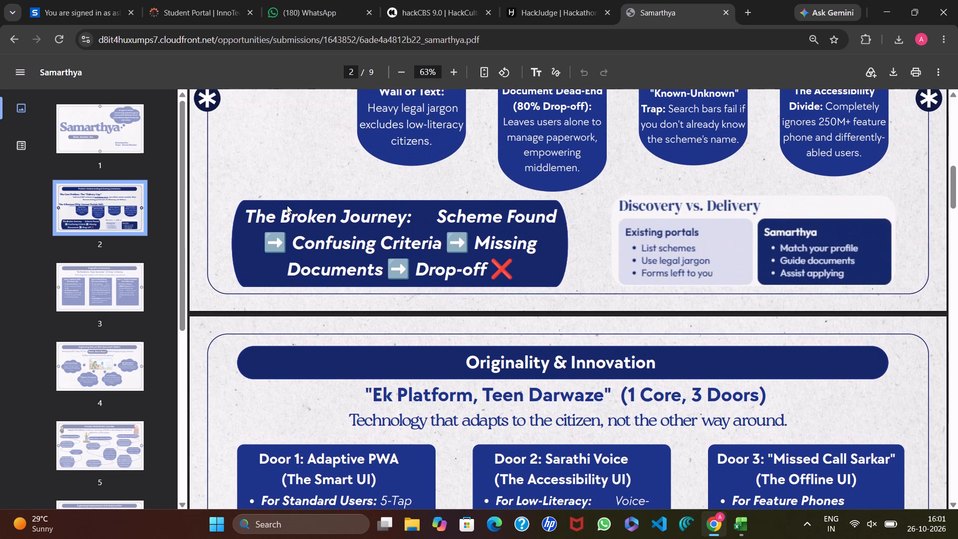
scroll(287, 205, up, 2)
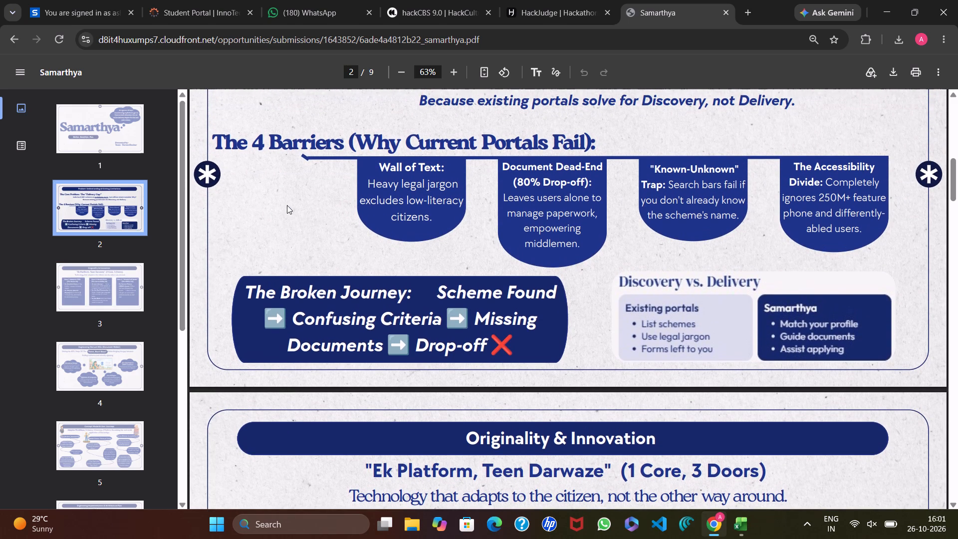
scroll(287, 205, up, 2)
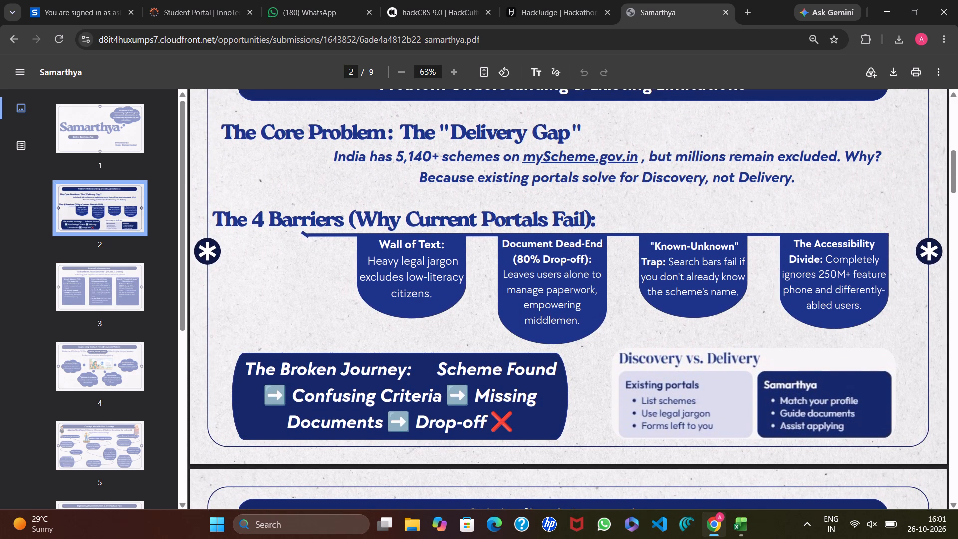
drag(216, 220, 252, 221)
click(252, 221)
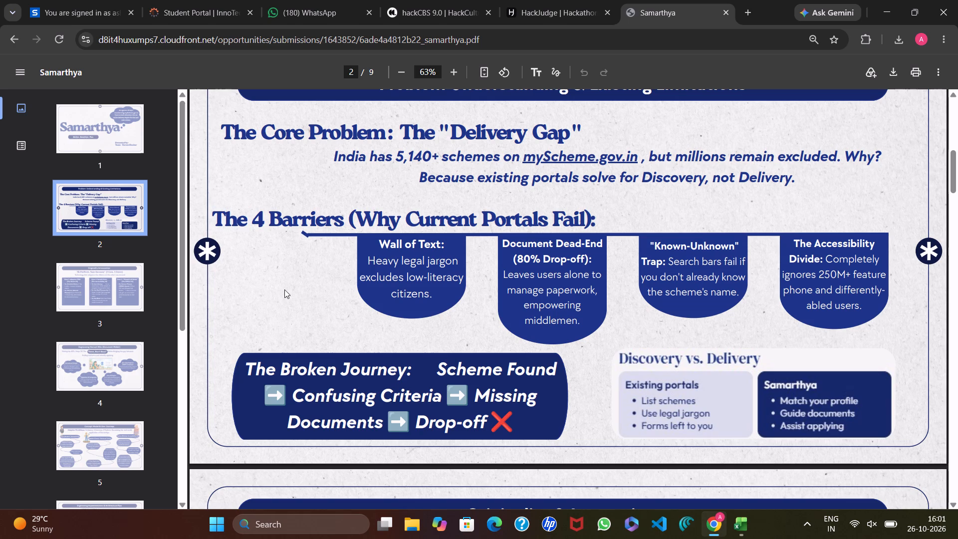
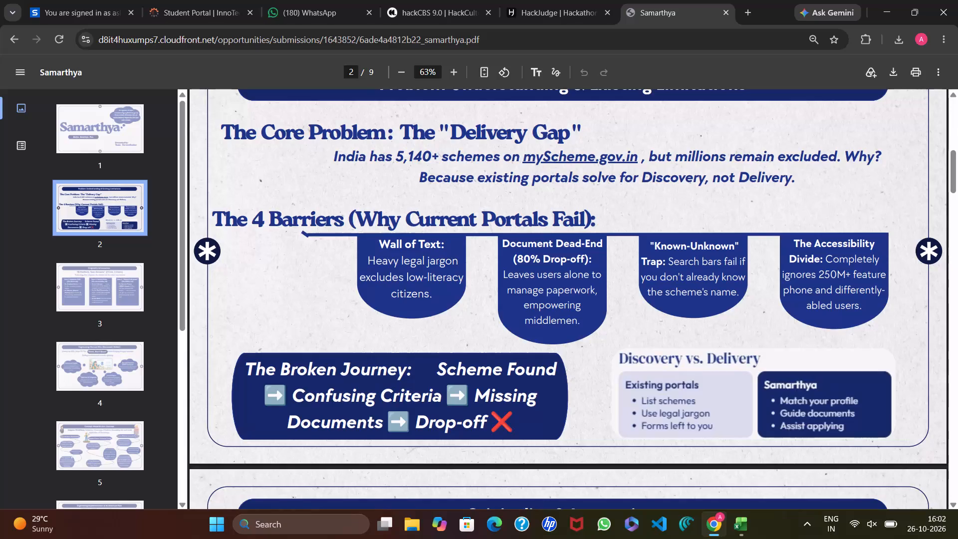
Read the Originality & Innovation slide of the Samarthya deck, covering the three doors of the "Ek Platform, Teen Darwaze" concept.
scroll(508, 269, down, 4)
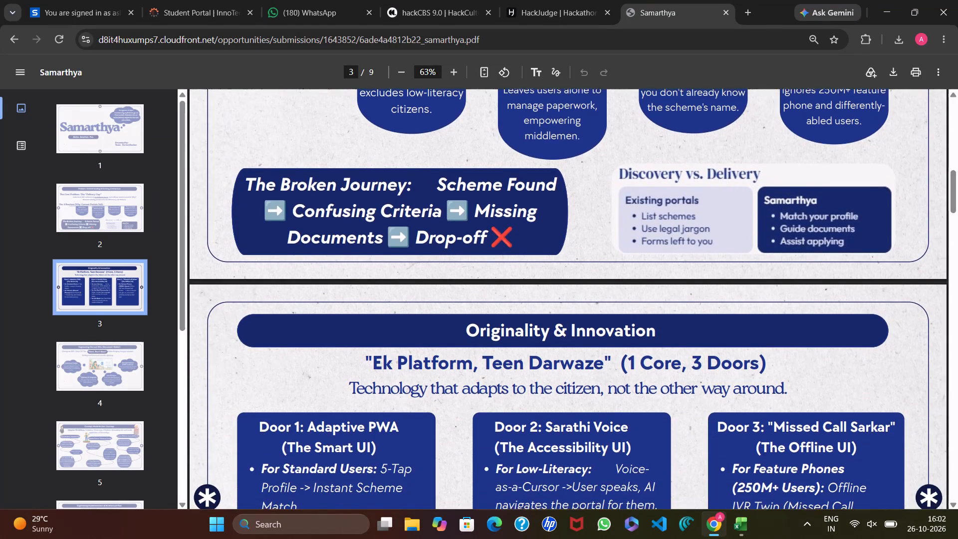
scroll(508, 269, down, 3)
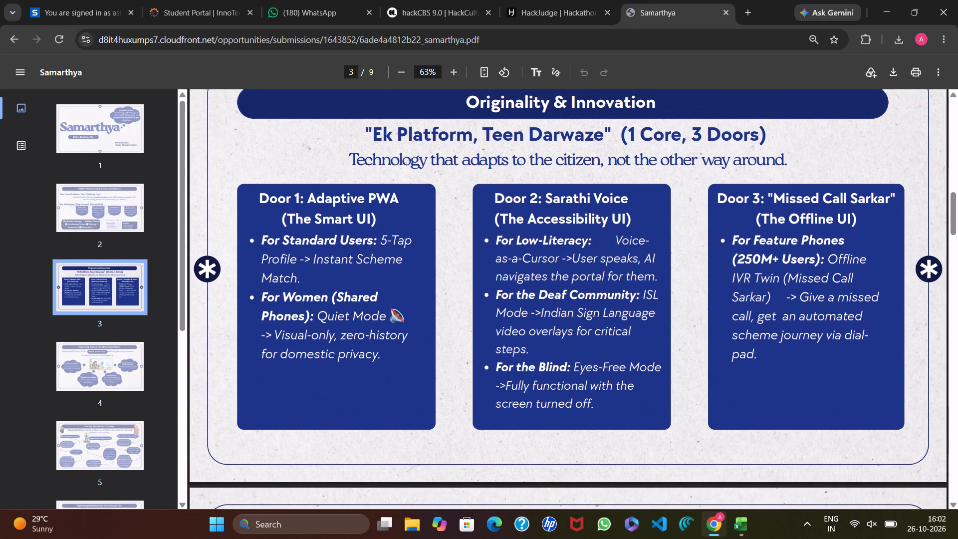
scroll(508, 269, down, 1)
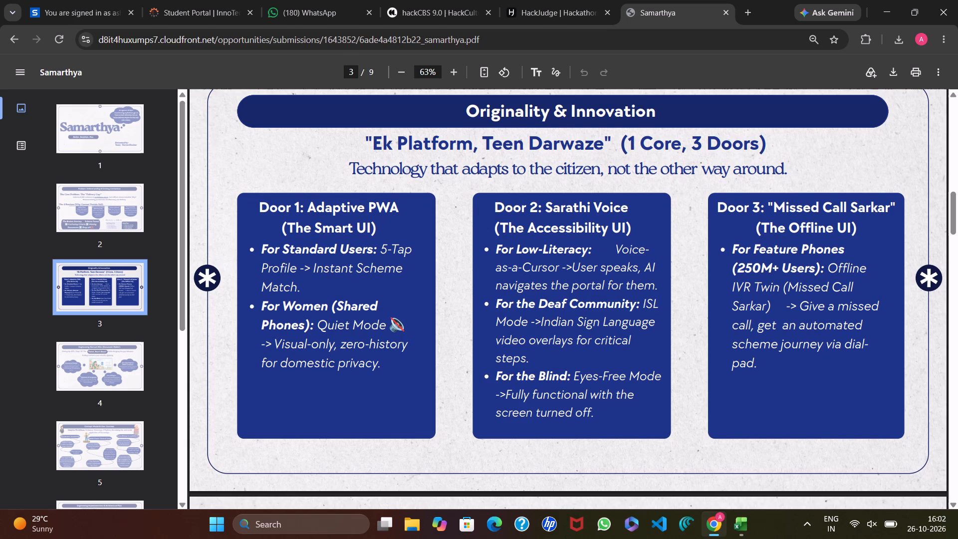
scroll(508, 269, down, 1)
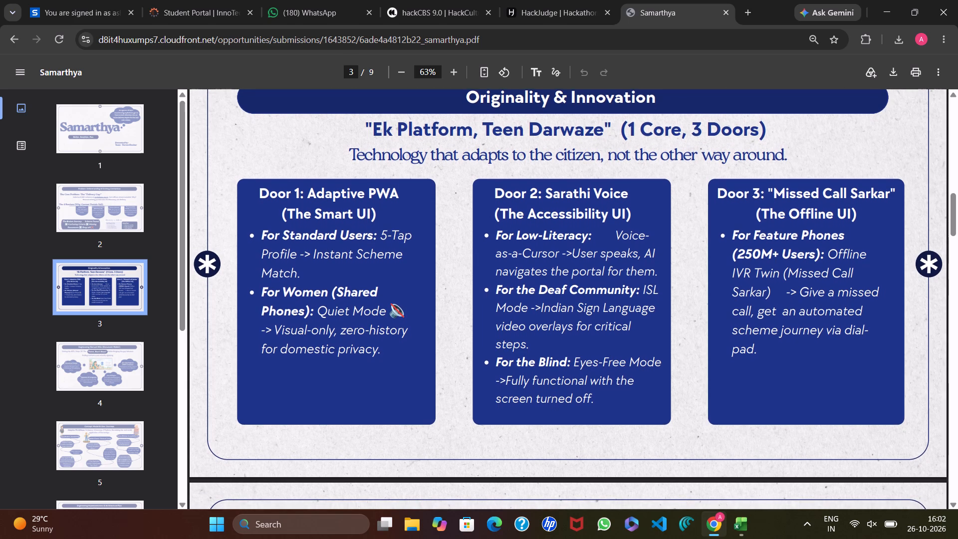
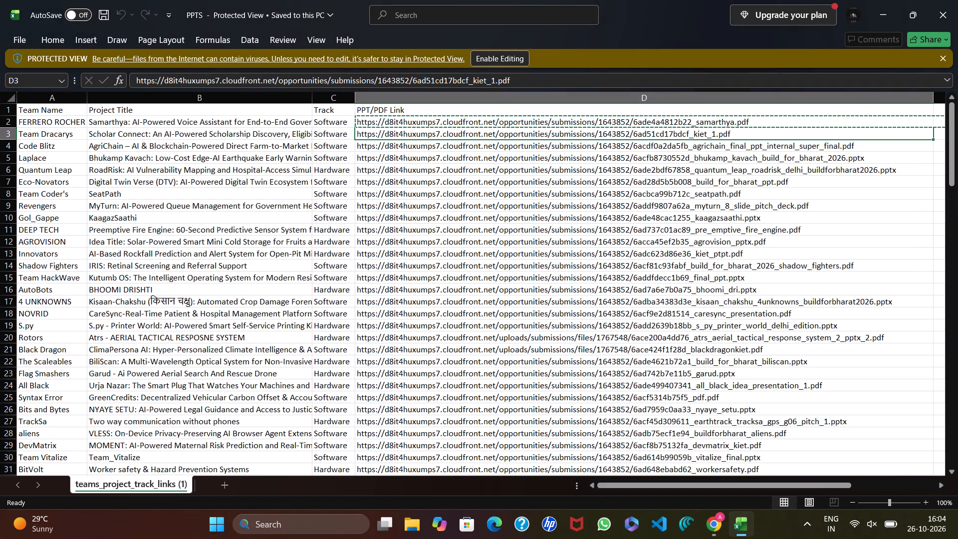
Look through the remaining team submissions in the PPTS spreadsheet, from the first teams down to the rows around 130.
scroll(231, 291, down, 7)
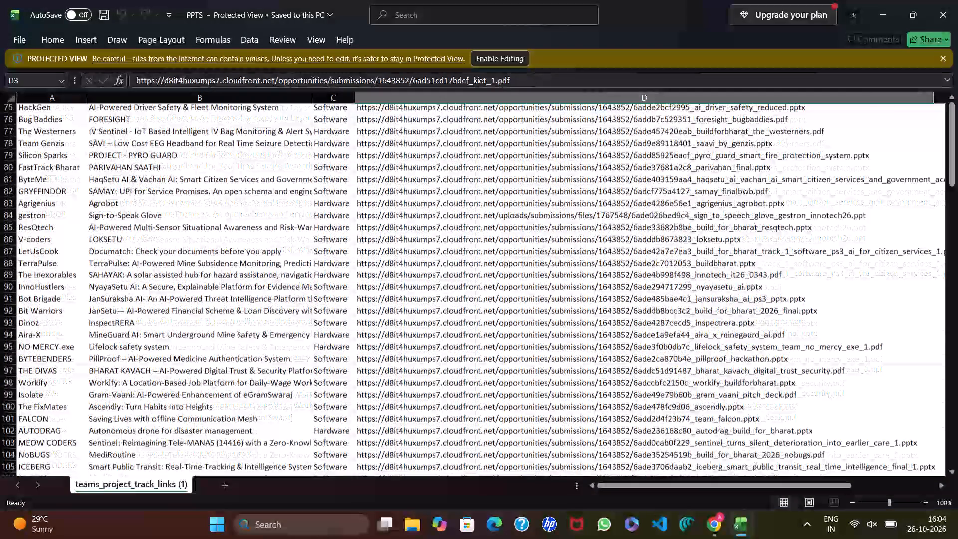
scroll(231, 291, down, 8)
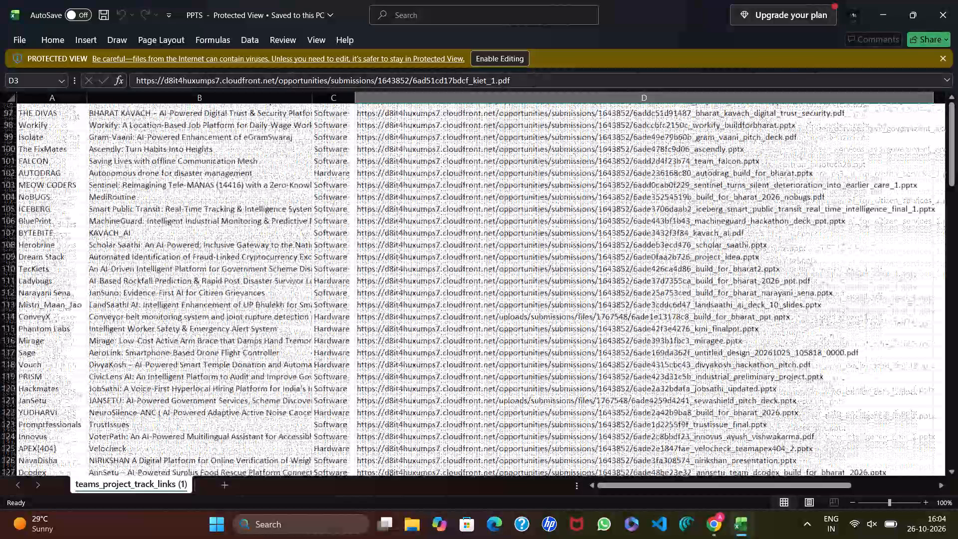
scroll(231, 291, down, 4)
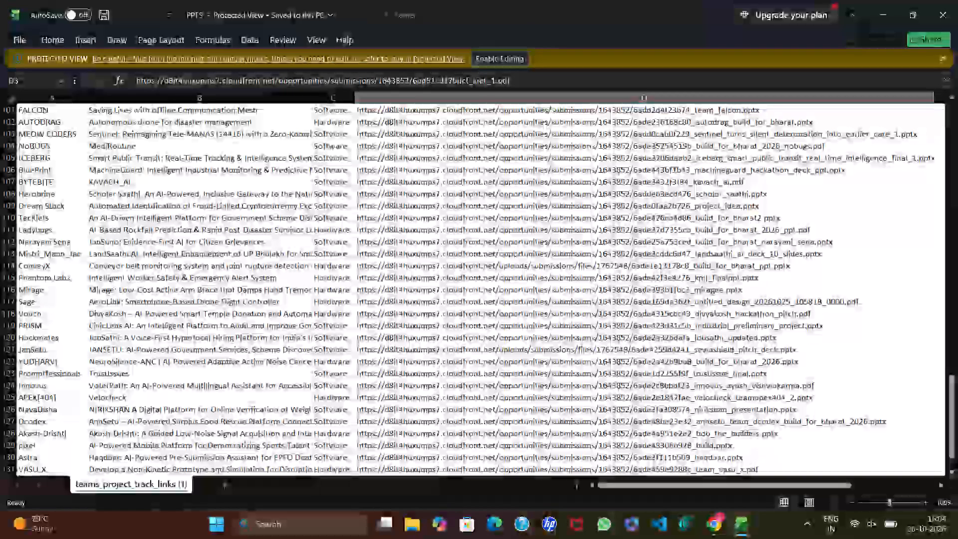
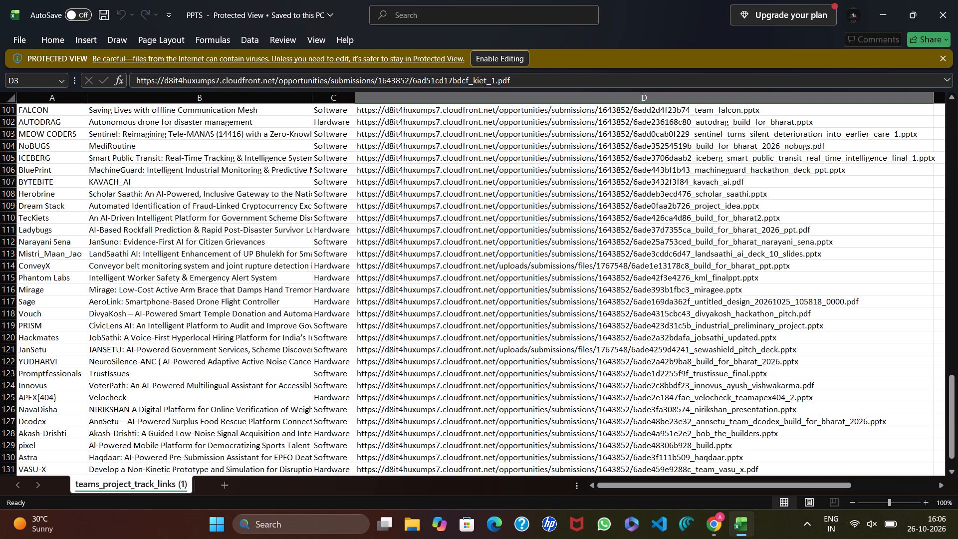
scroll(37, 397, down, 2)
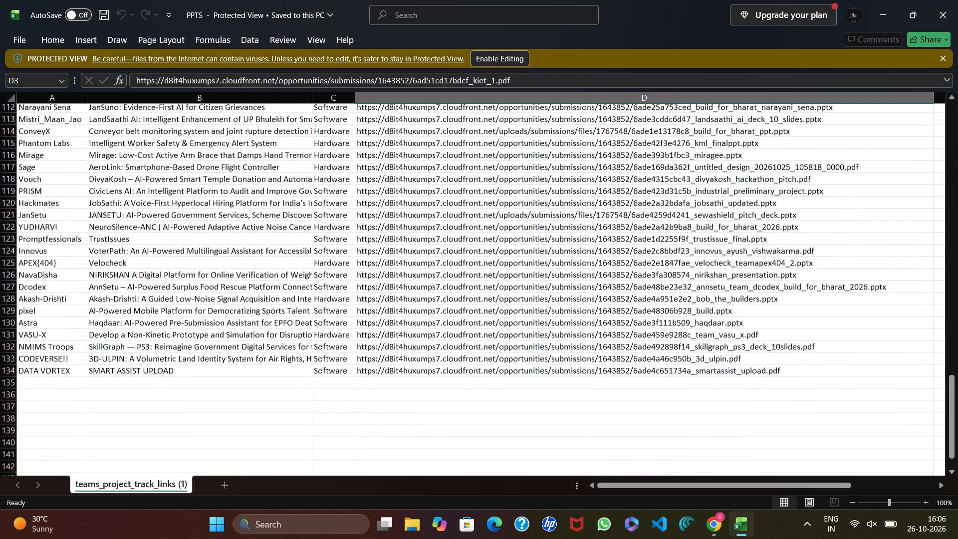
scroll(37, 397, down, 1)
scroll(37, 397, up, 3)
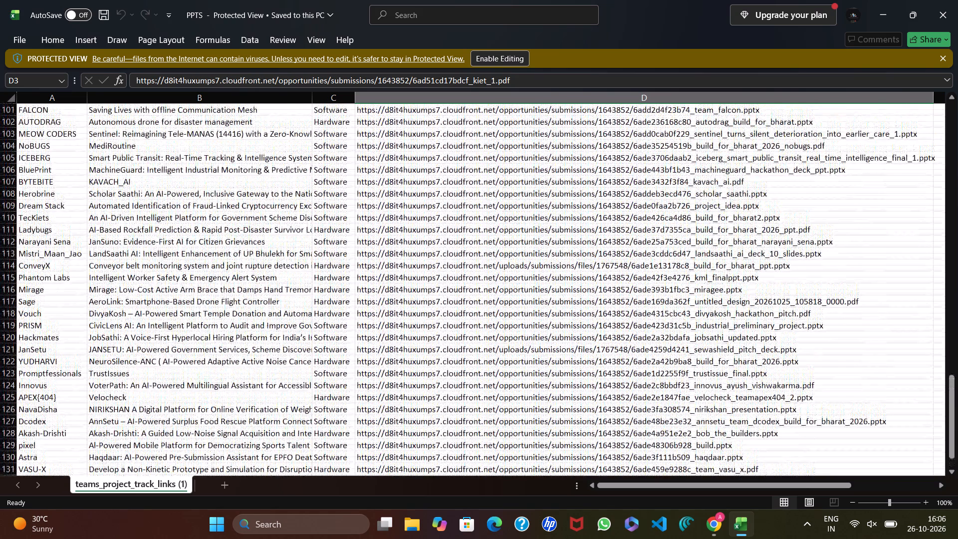
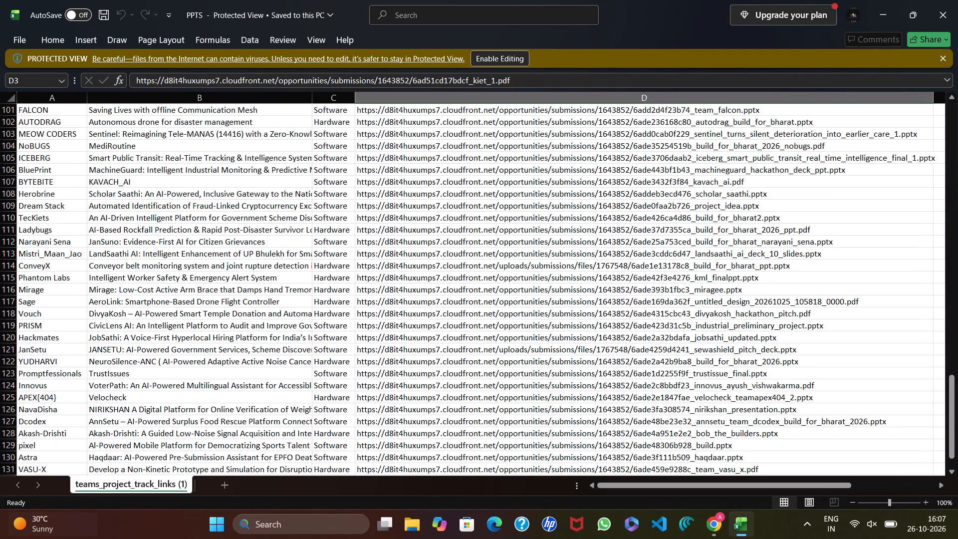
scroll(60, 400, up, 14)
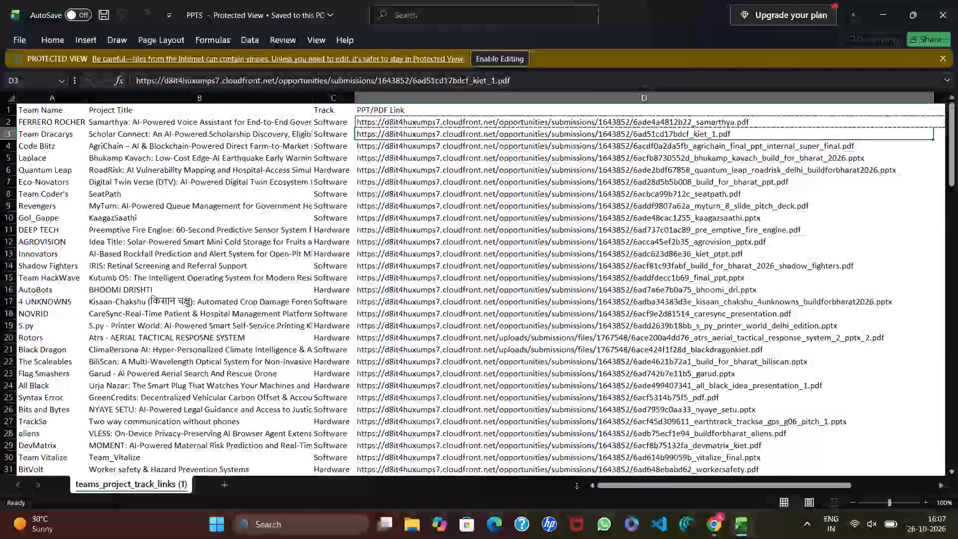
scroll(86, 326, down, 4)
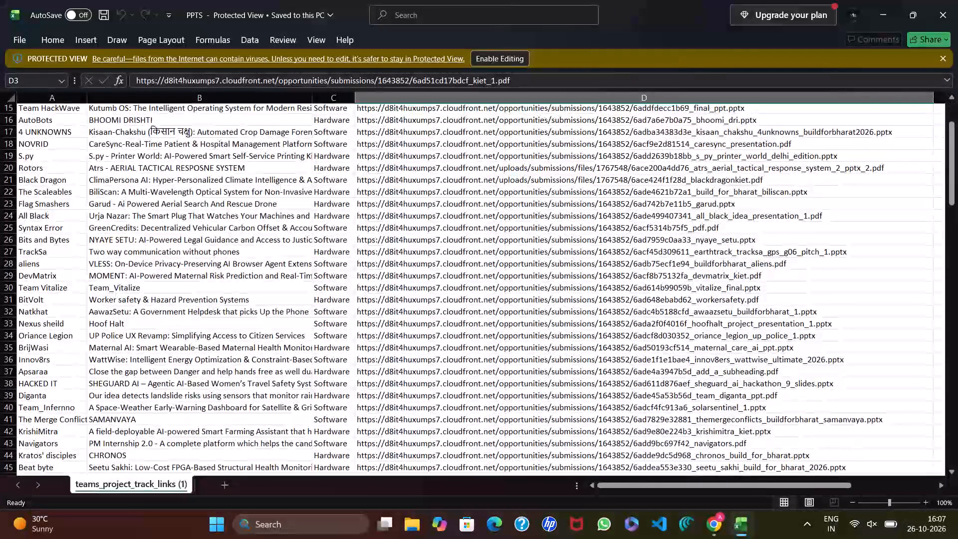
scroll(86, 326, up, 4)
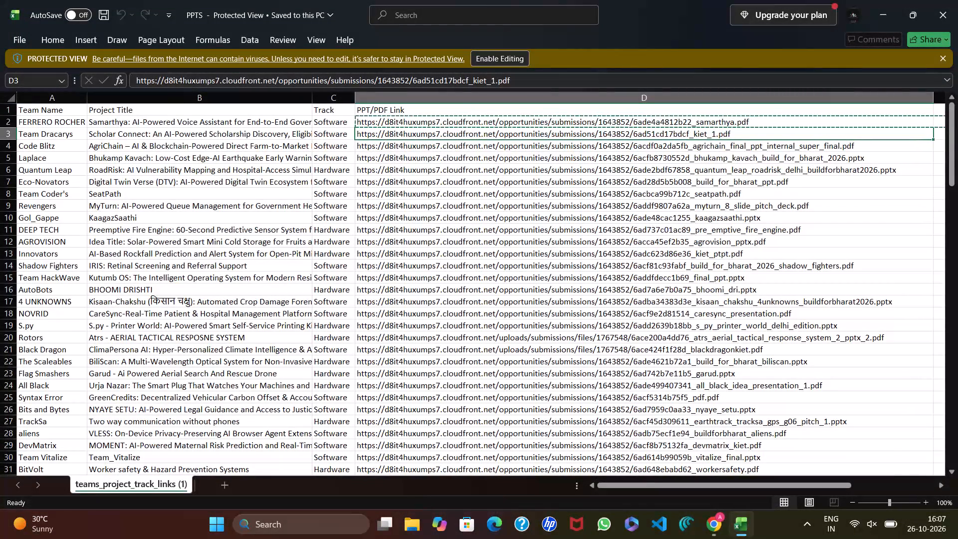
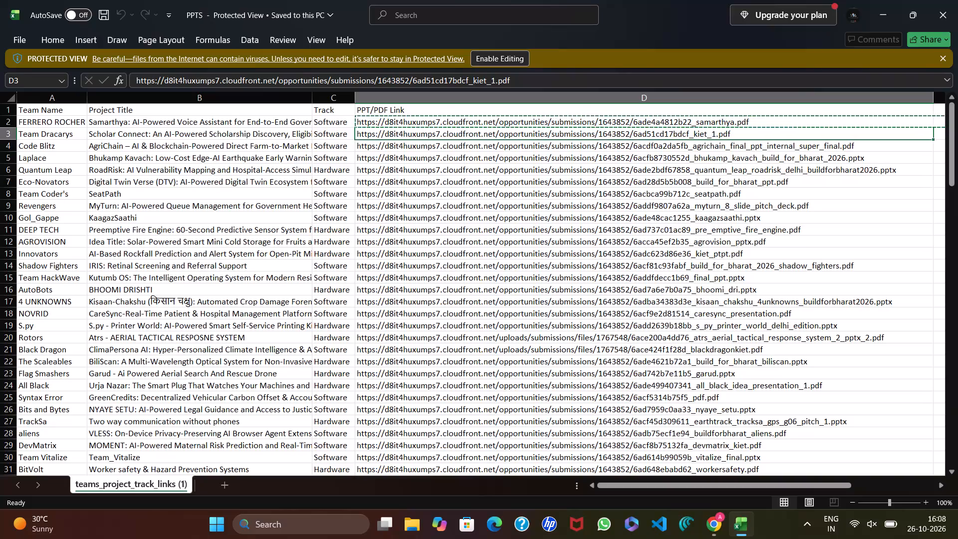
Look through the teams, project titles, tracks and presentation links in the submissions list.
scroll(209, 284, right, 1)
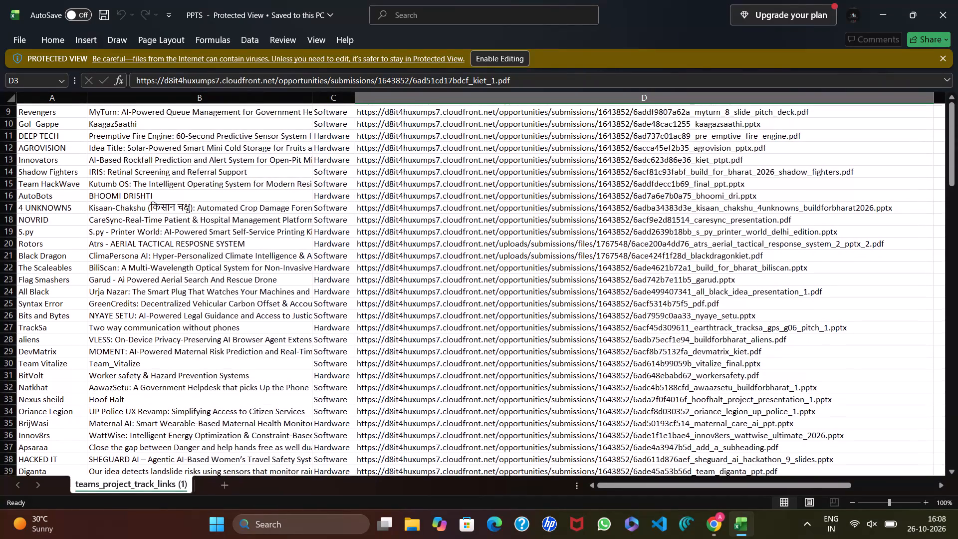
scroll(209, 284, right, 1)
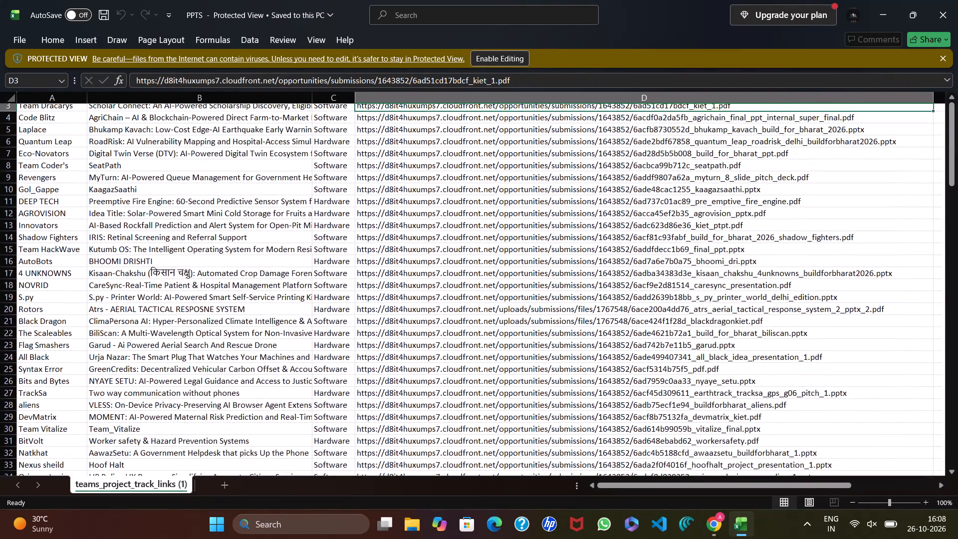
scroll(209, 284, right, 1)
scroll(209, 284, up, 1)
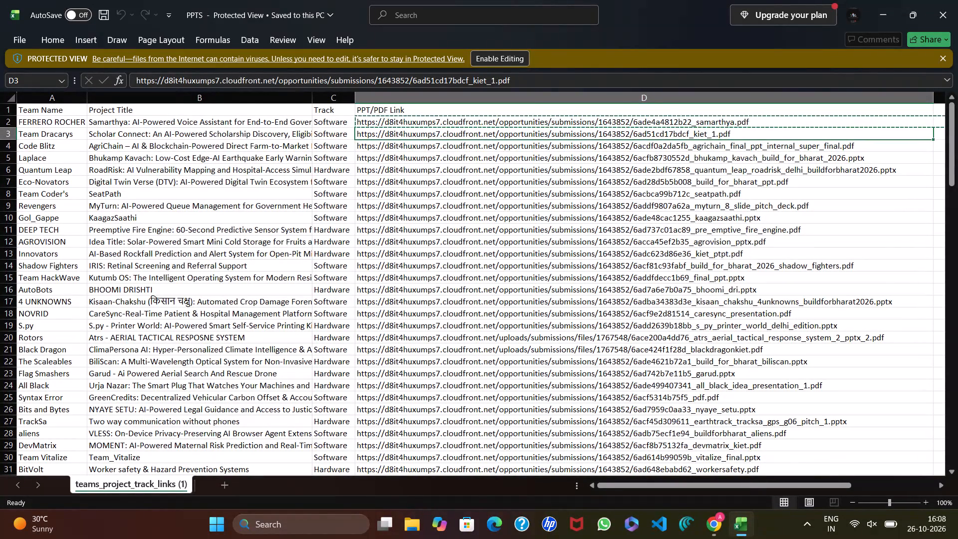
scroll(112, 349, right, 1)
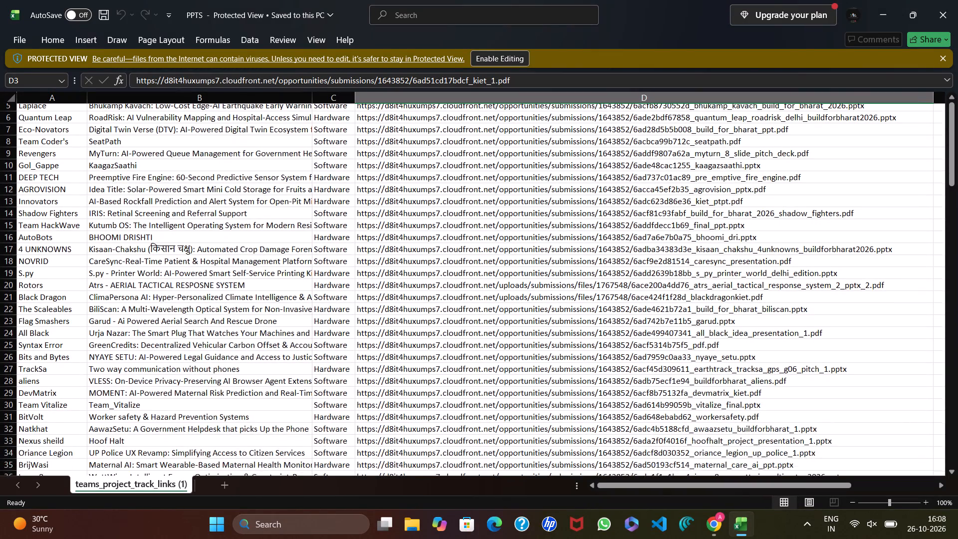
scroll(112, 349, right, 1)
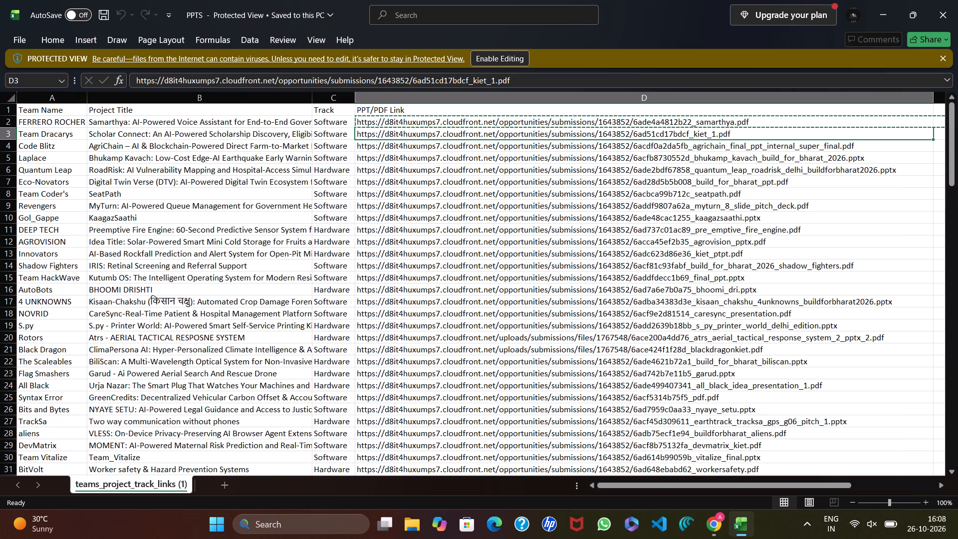
Select the entire Track column in the submissions list.
right_click(333, 98)
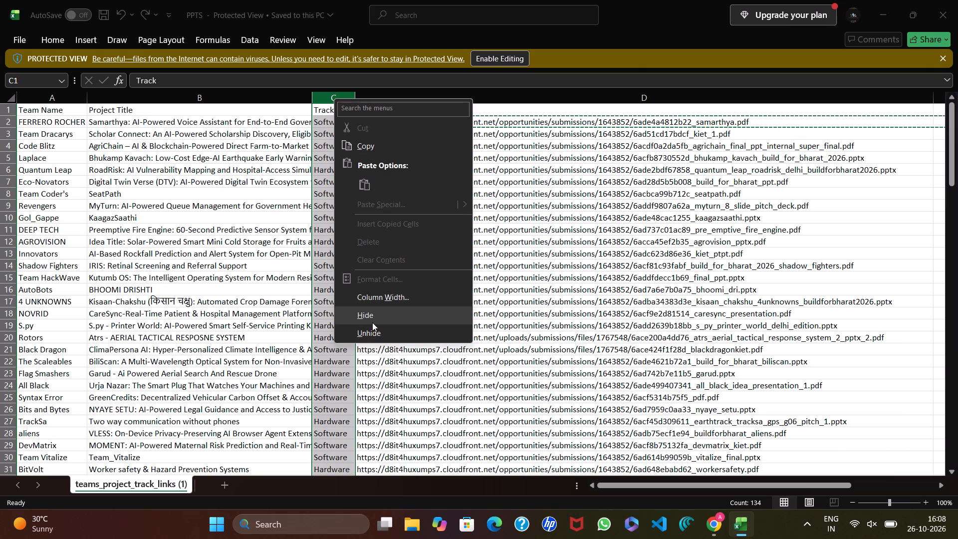
click(310, 94)
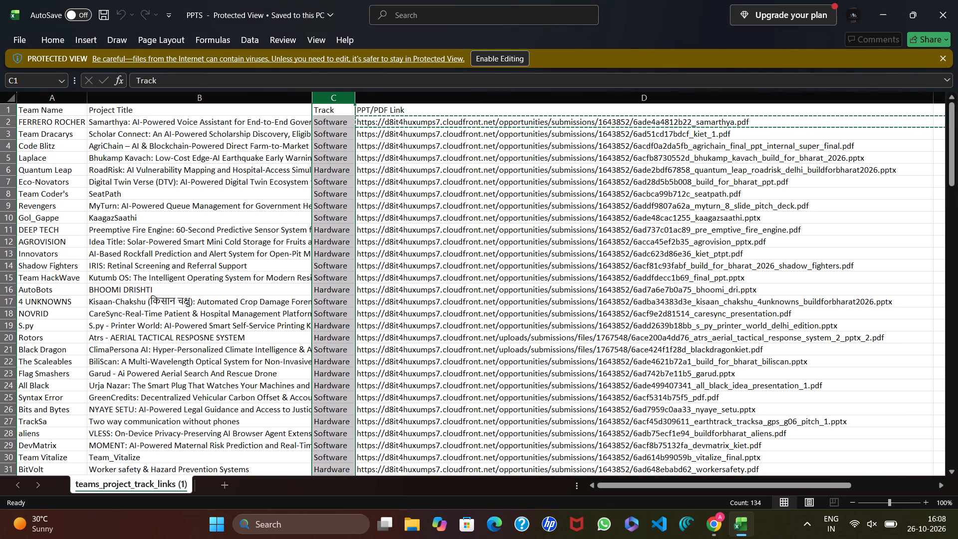
click(274, 99)
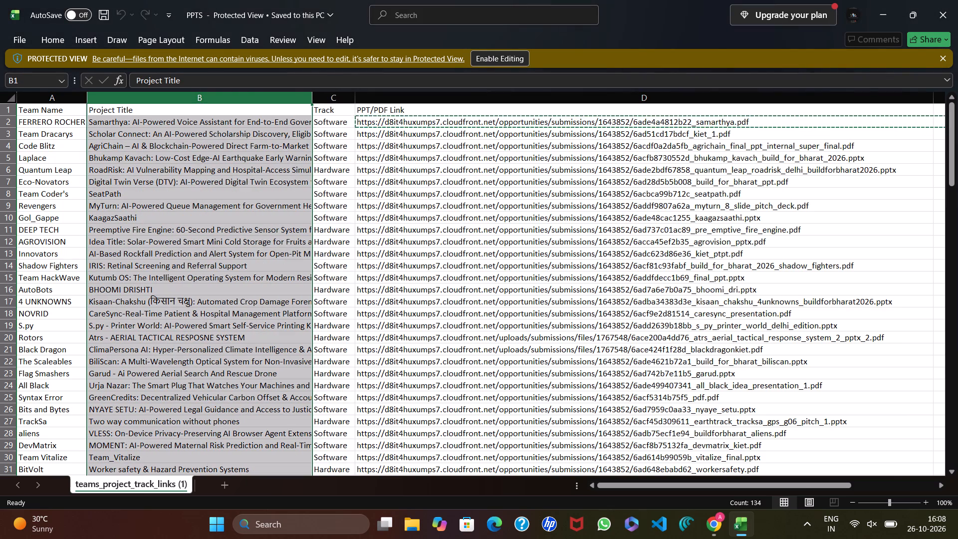
click(335, 105)
click(333, 100)
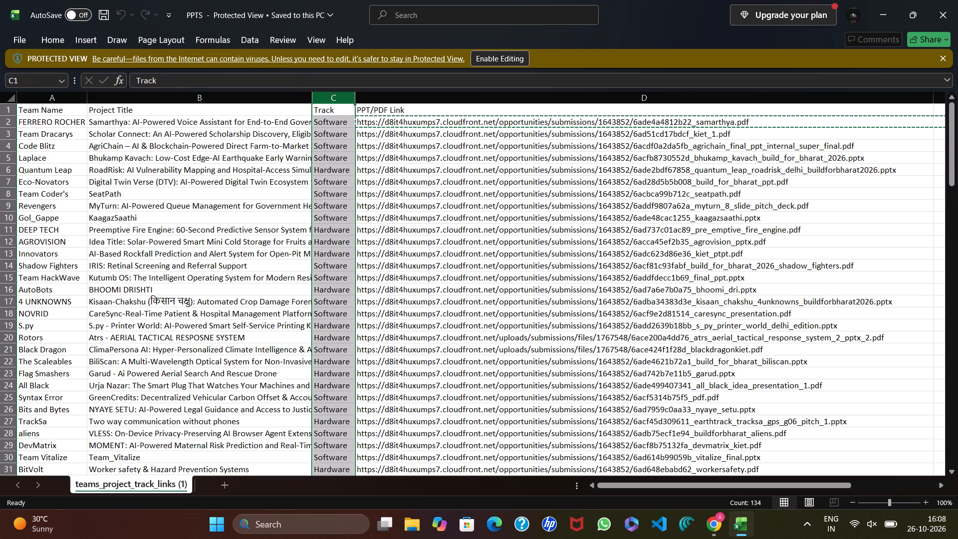
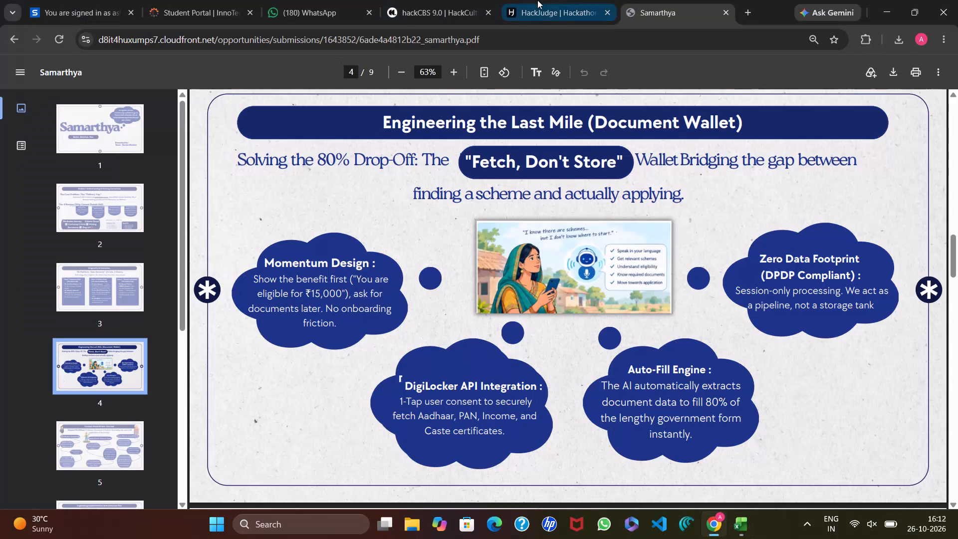
Switch to HackJudge and look through the Build For Bharat Round 1 list of teams, project titles and scoring entries.
click(577, 0)
scroll(222, 267, down, 5)
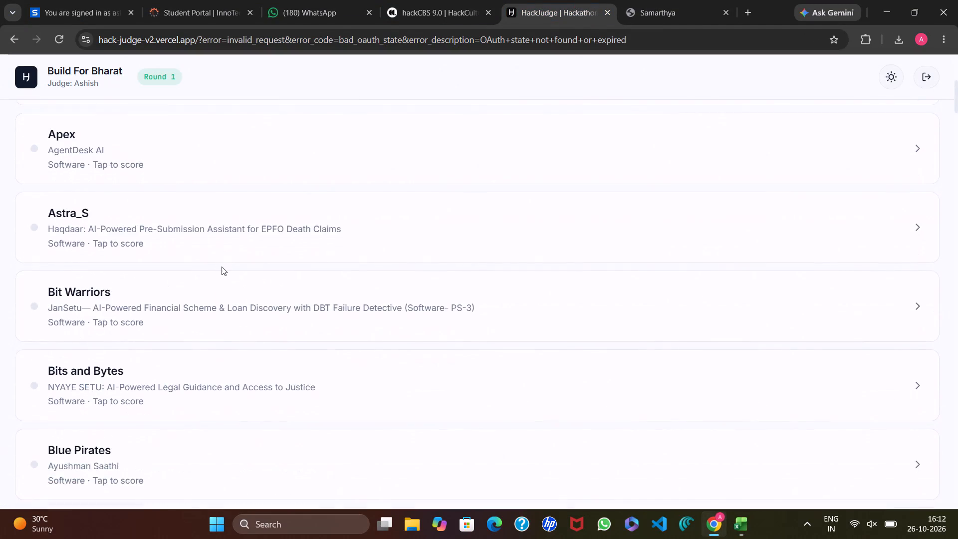
scroll(222, 267, down, 17)
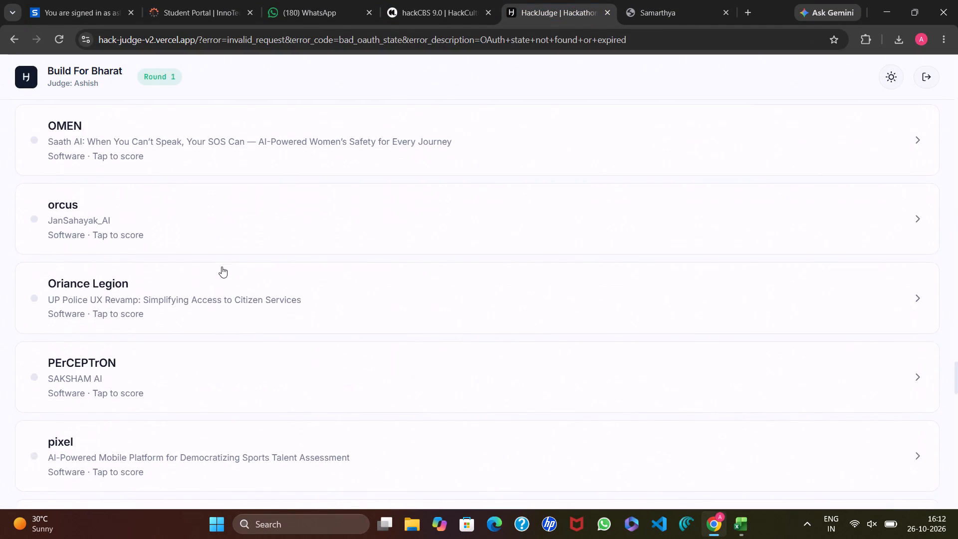
scroll(222, 267, down, 16)
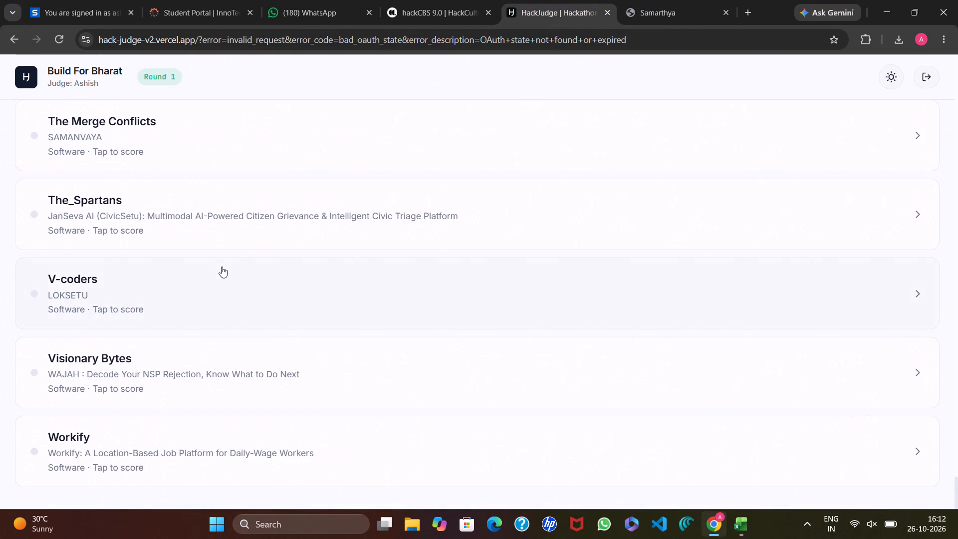
scroll(222, 267, up, 13)
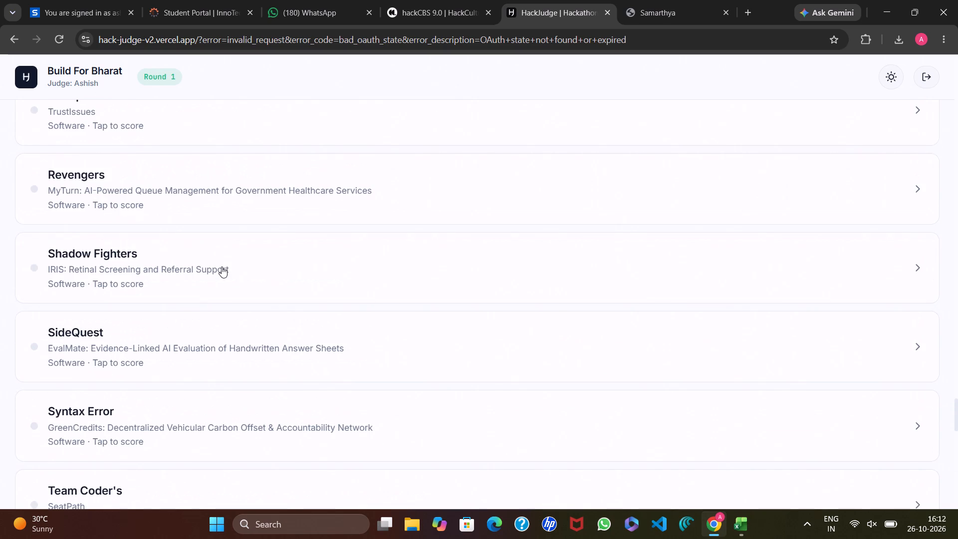
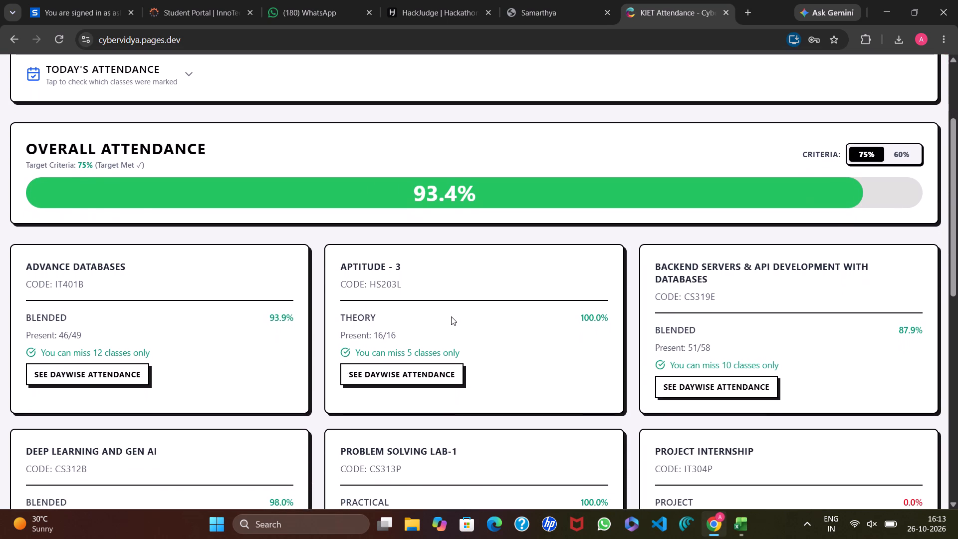
Look through the subject-wise attendance cards and check the daywise attendance for the Software Engineering and Design Principles theory course.
scroll(451, 316, down, 3)
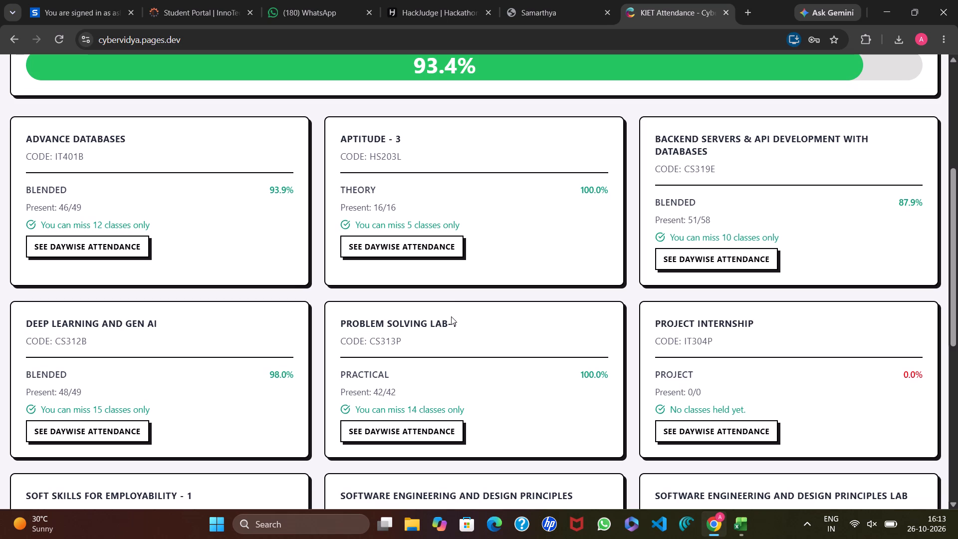
scroll(451, 316, down, 1)
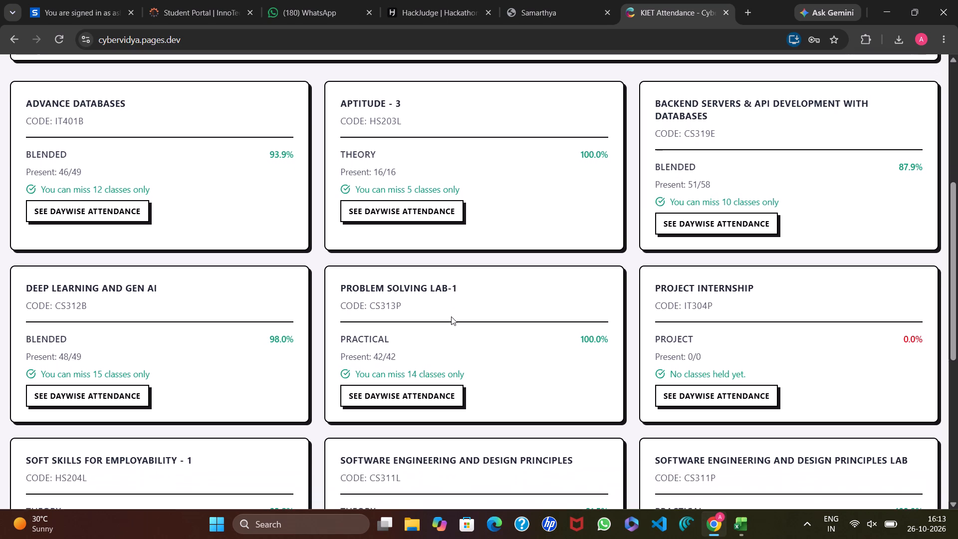
scroll(451, 316, down, 1)
scroll(655, 305, down, 2)
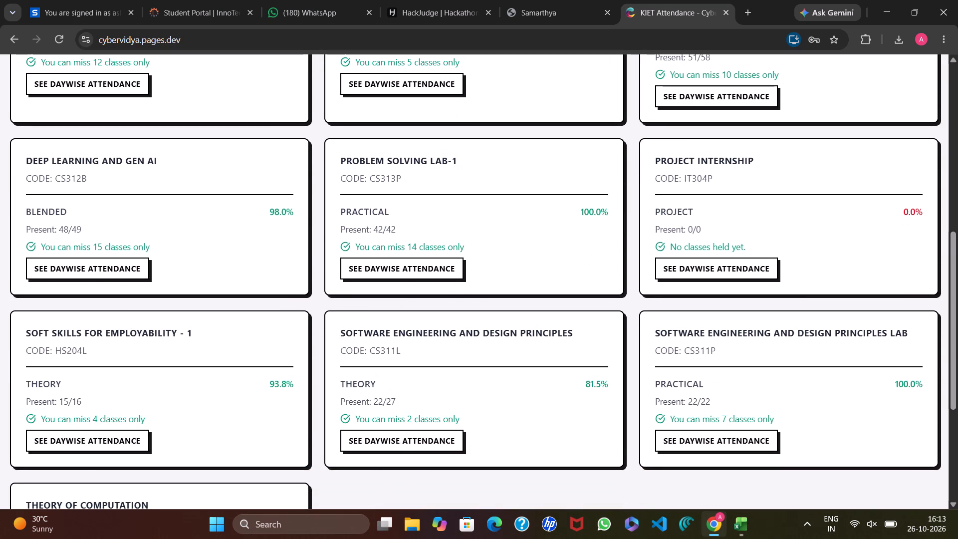
scroll(375, 337, down, 4)
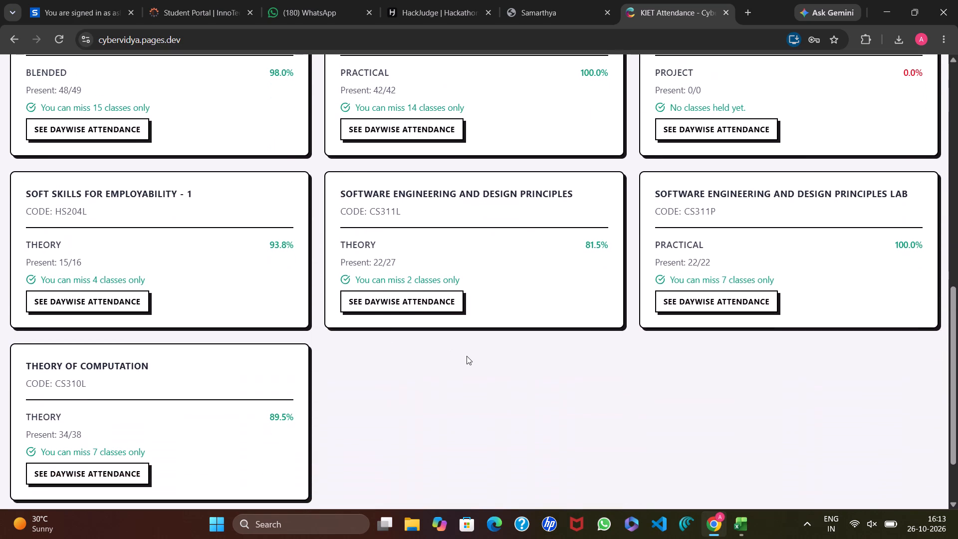
scroll(467, 356, down, 2)
scroll(467, 356, up, 1)
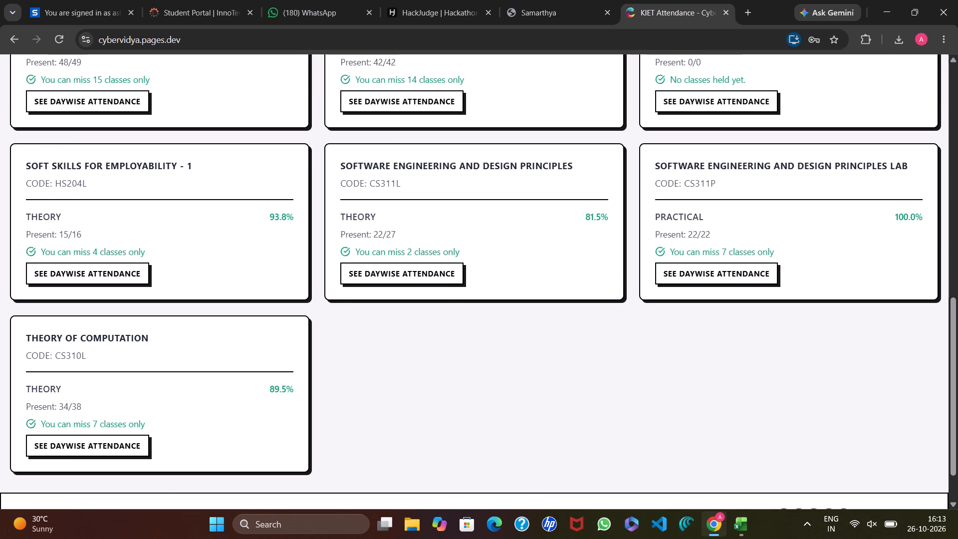
click(388, 273)
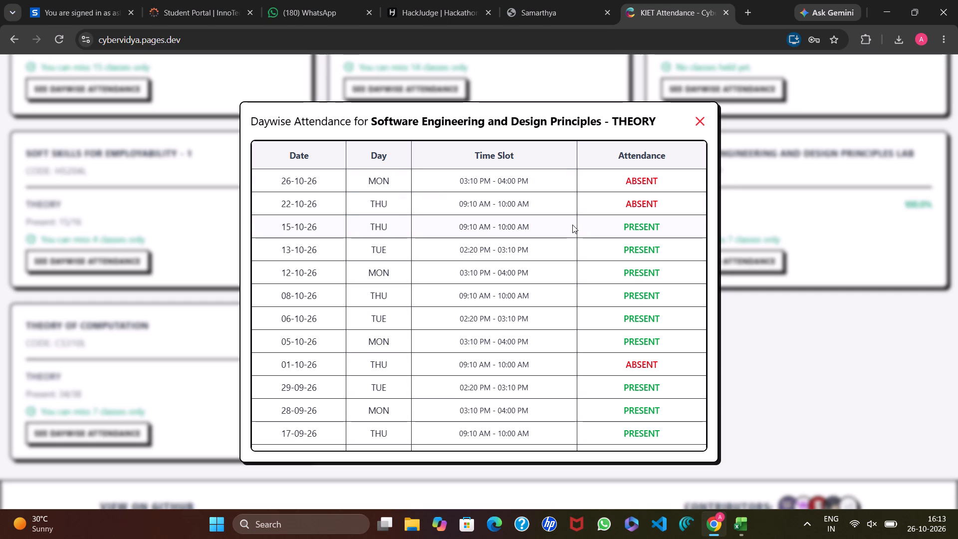
click(702, 116)
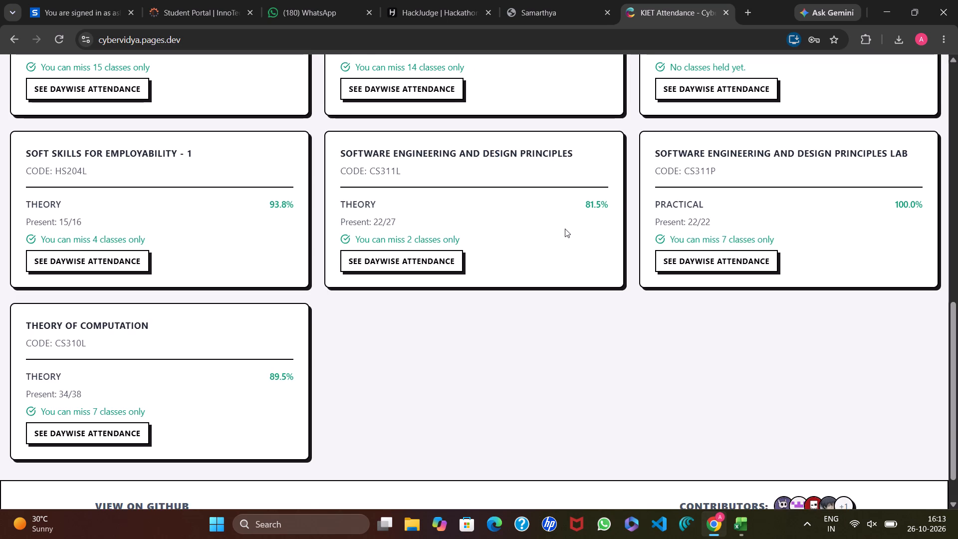
scroll(565, 229, up, 18)
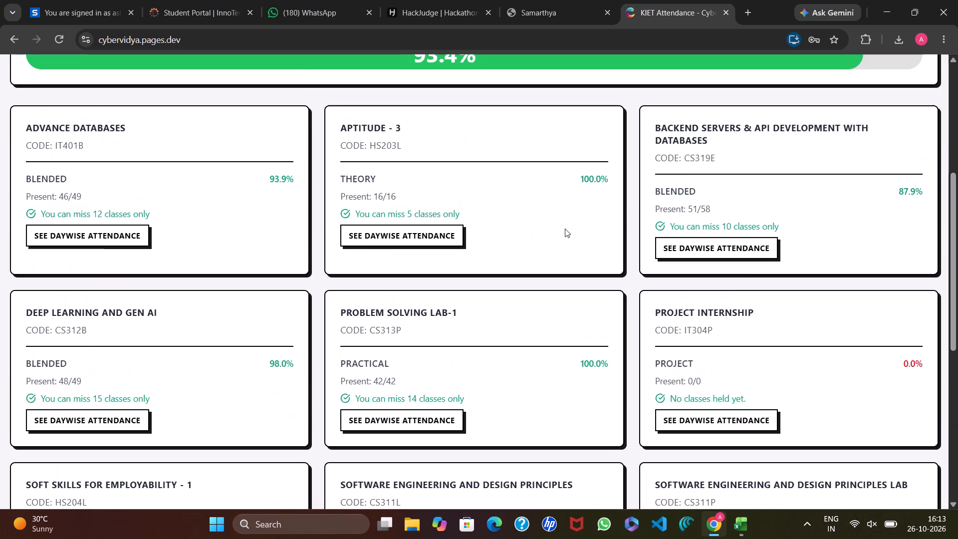
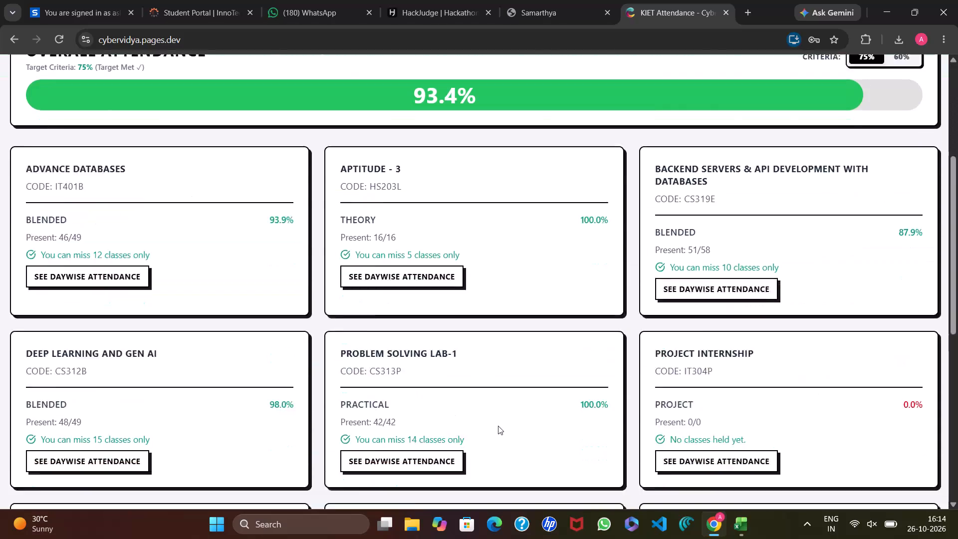
Finish viewing the subject attendance cards, return to the HackJudge team list and close the Samarthya presentation tab.
scroll(498, 426, down, 5)
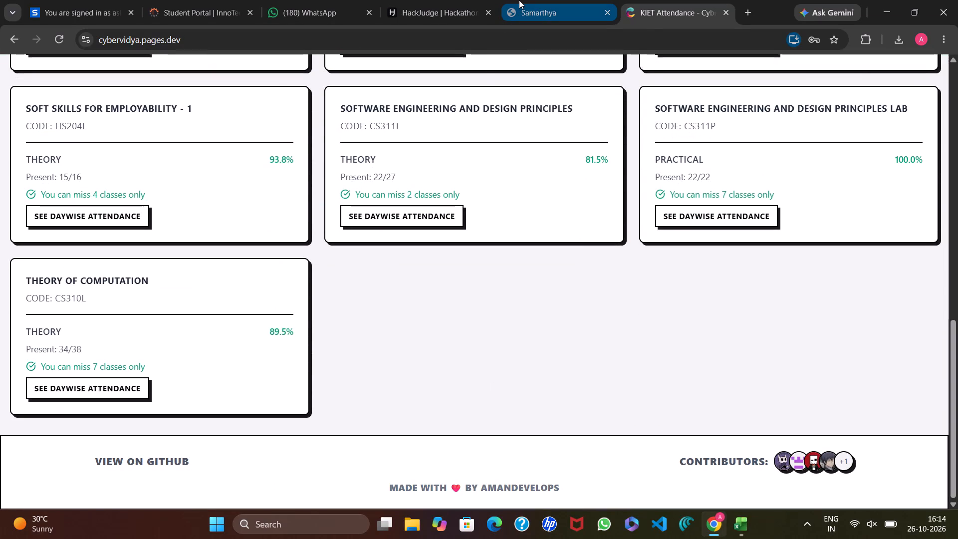
click(456, 15)
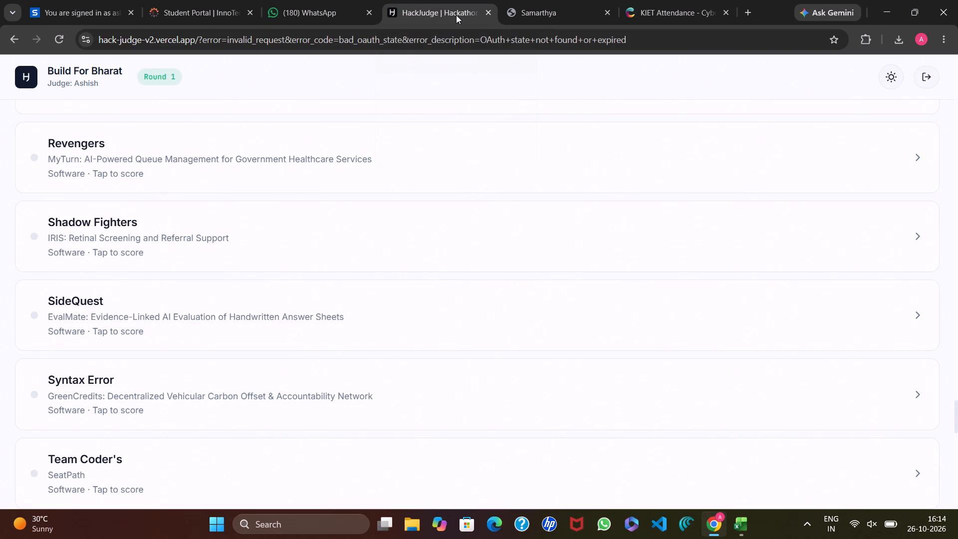
click(611, 12)
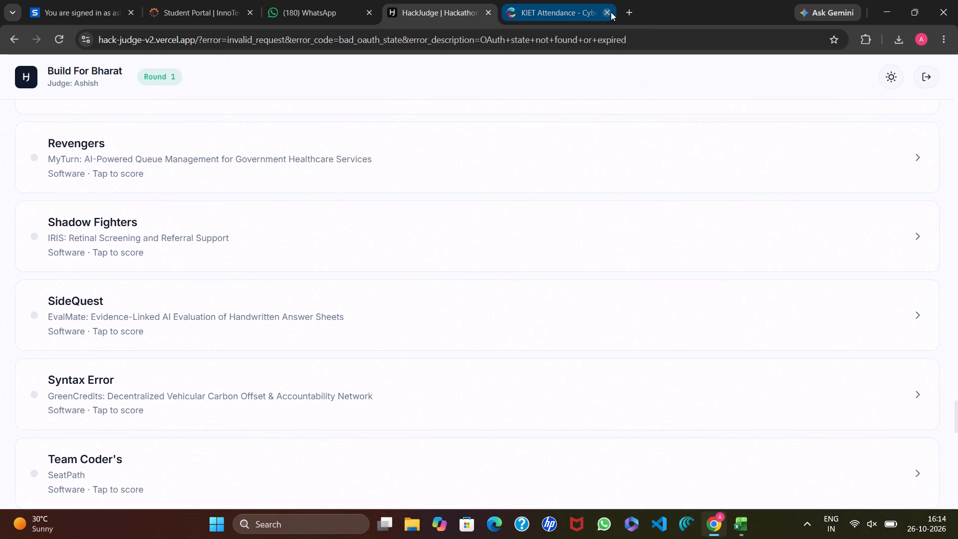
Copy NavaDisha's presentation link from the PPTS spreadsheet in Excel and open it in a new Chrome tab to download the deck.
click(630, 12)
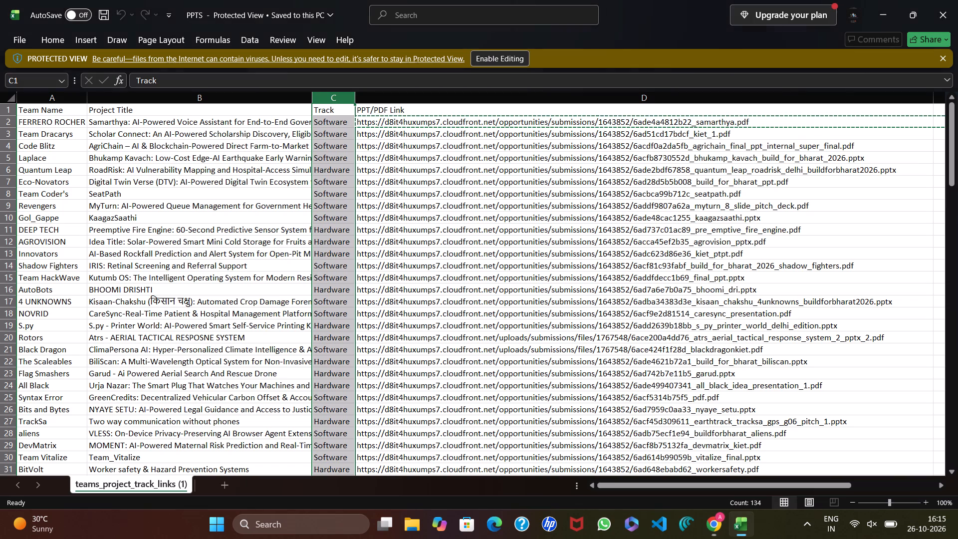
scroll(207, 313, down, 11)
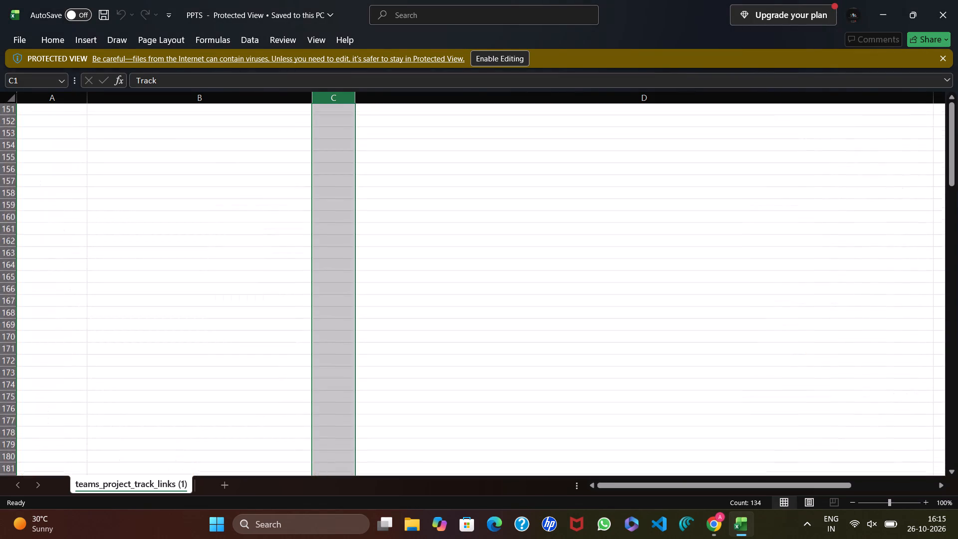
scroll(207, 313, up, 9)
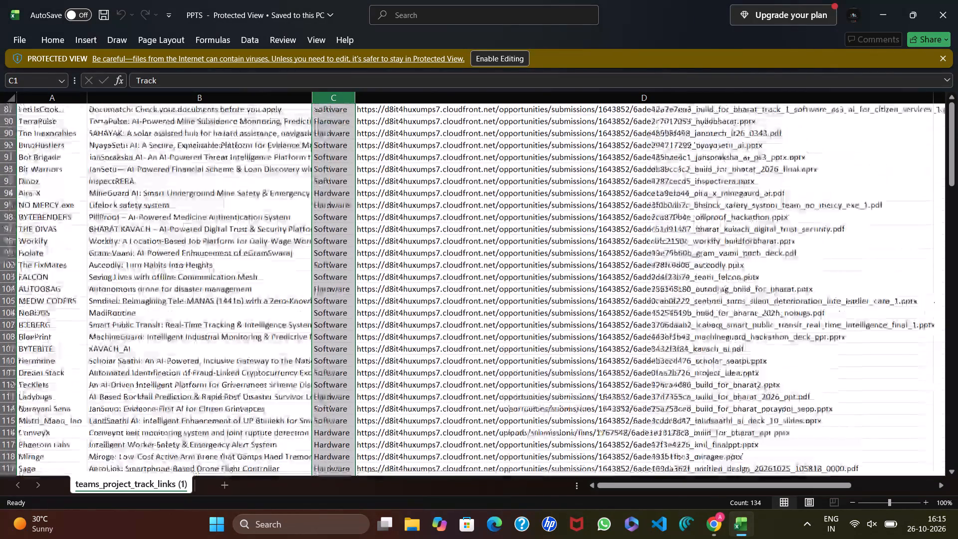
scroll(207, 313, up, 2)
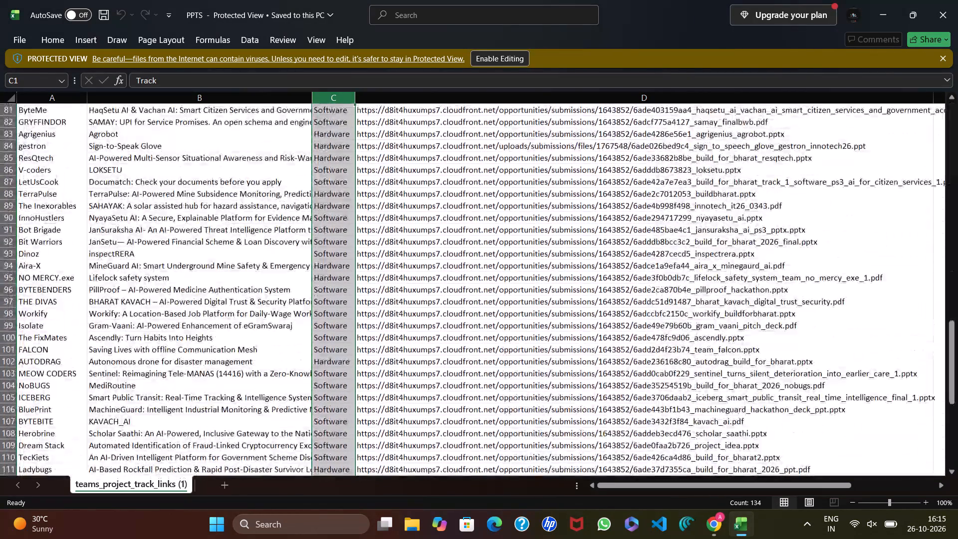
scroll(207, 313, down, 3)
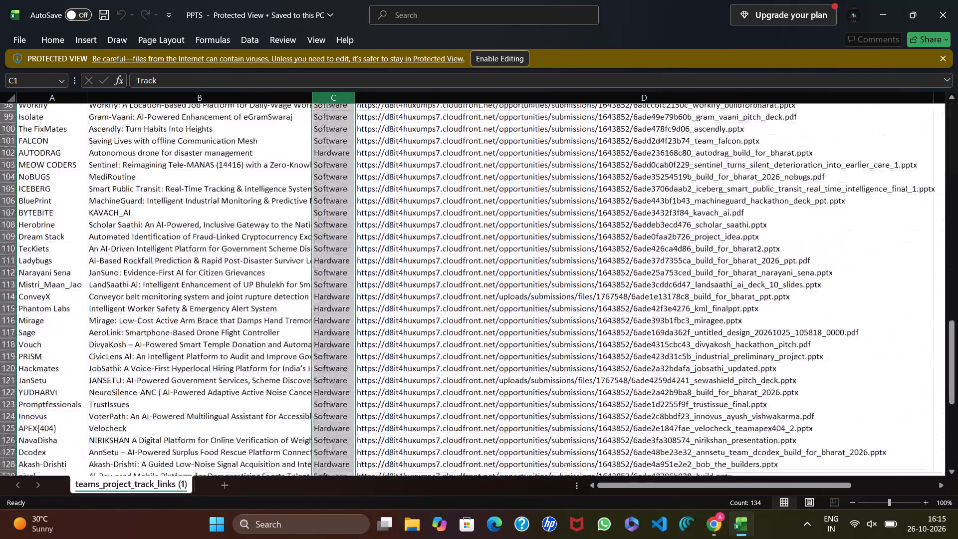
scroll(207, 313, down, 3)
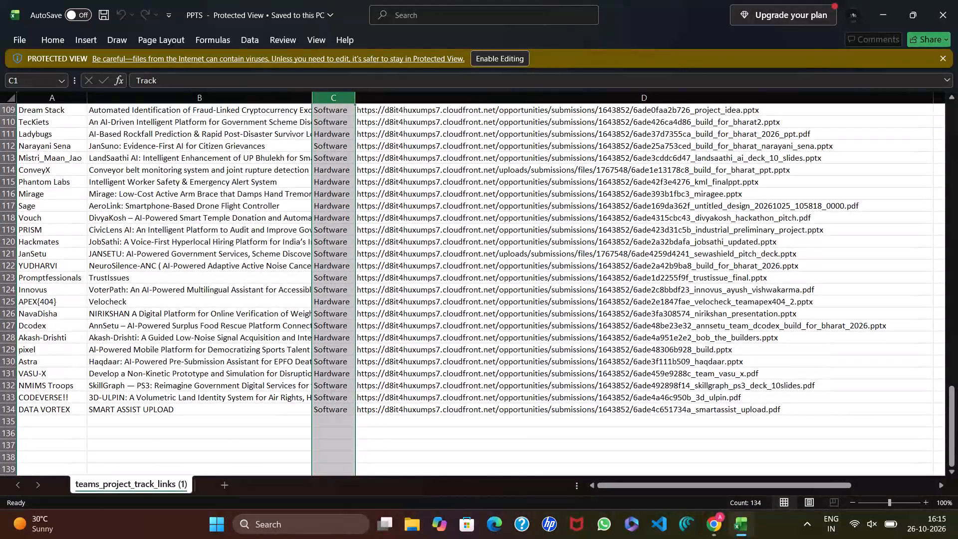
click(44, 300)
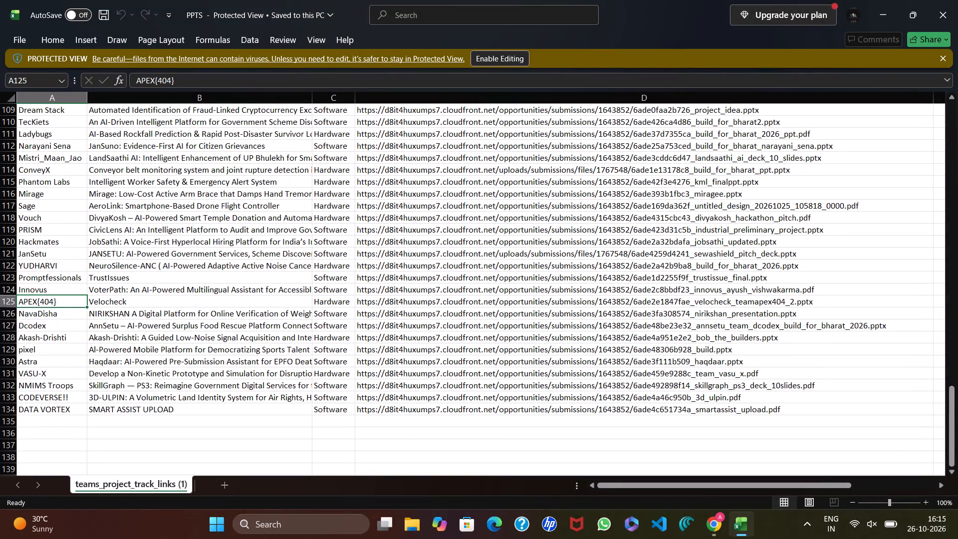
click(372, 316)
key(ctrl+c)
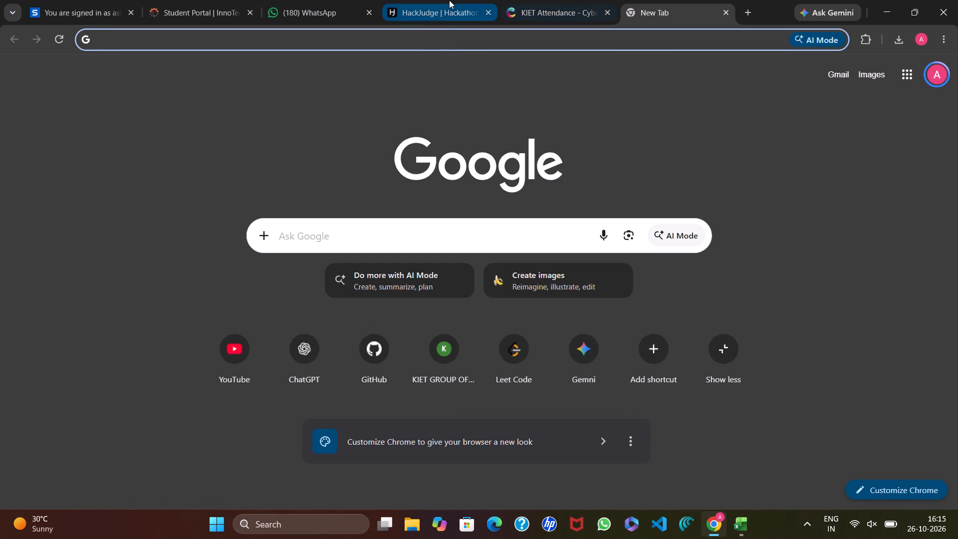
key(ctrl+v)
key(Return)
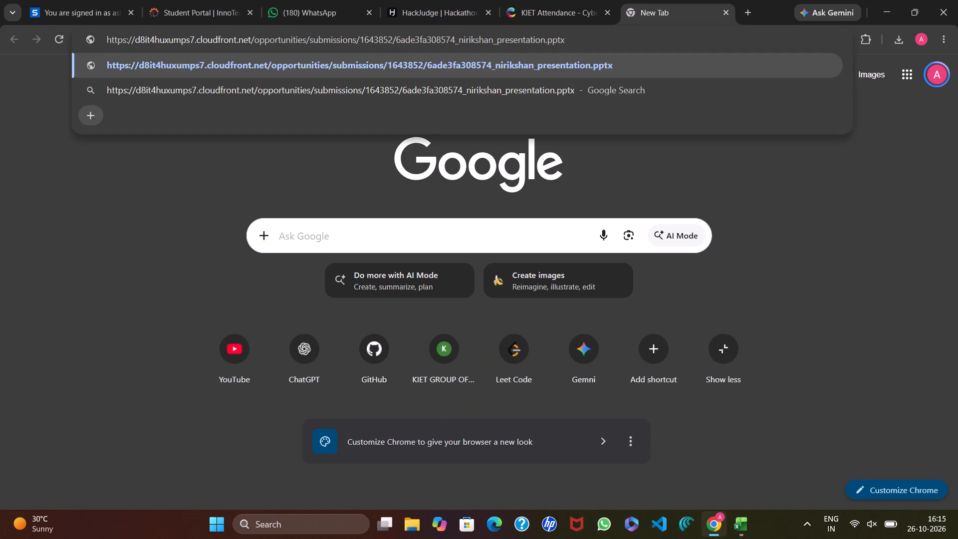
Find team NavaDisha in the HackJudge Round 1 list and open its scoring form.
click(418, 0)
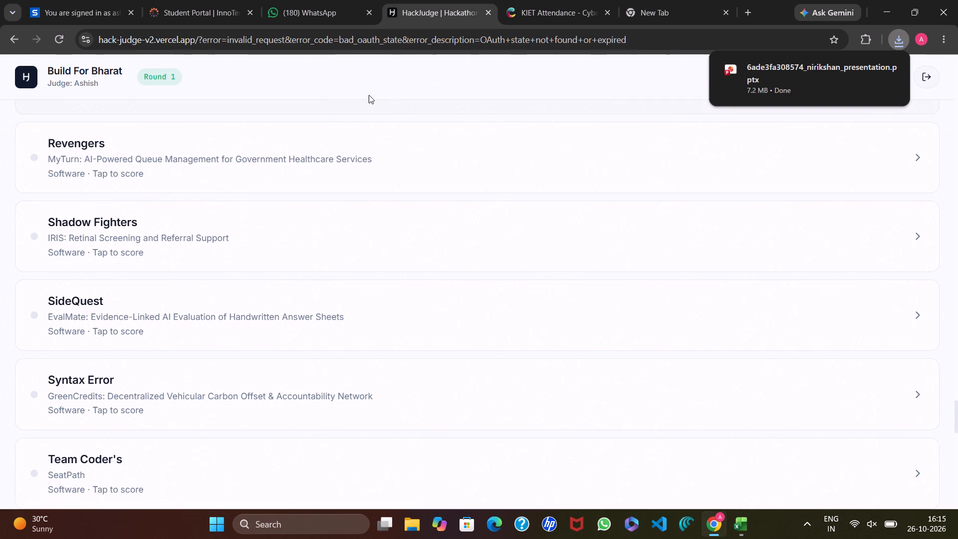
scroll(166, 223, down, 4)
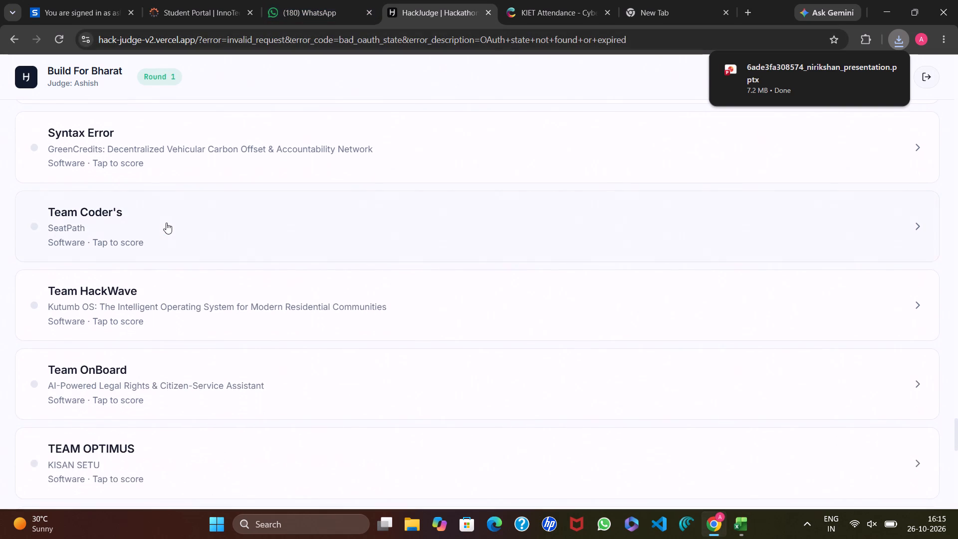
scroll(166, 223, up, 17)
scroll(166, 223, down, 1)
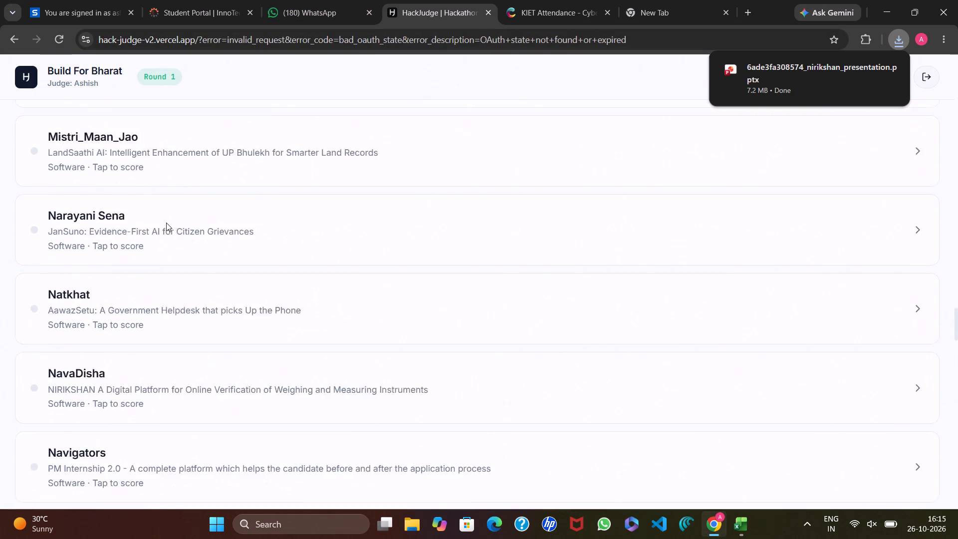
scroll(166, 223, down, 2)
click(152, 261)
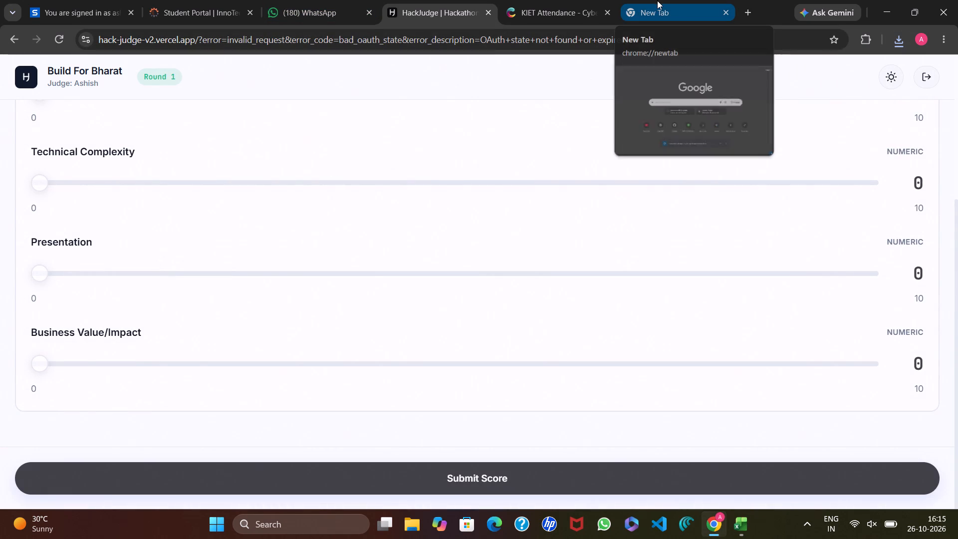
Download the Nirikshan presentation again, open the first downloaded copy in PowerPoint and skim its slides.
click(657, 0)
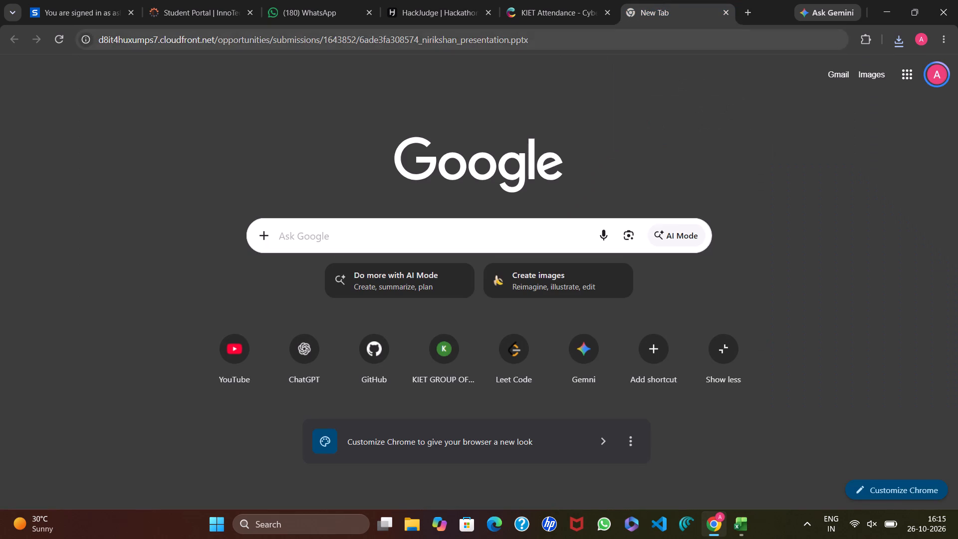
click(552, 39)
key(Return)
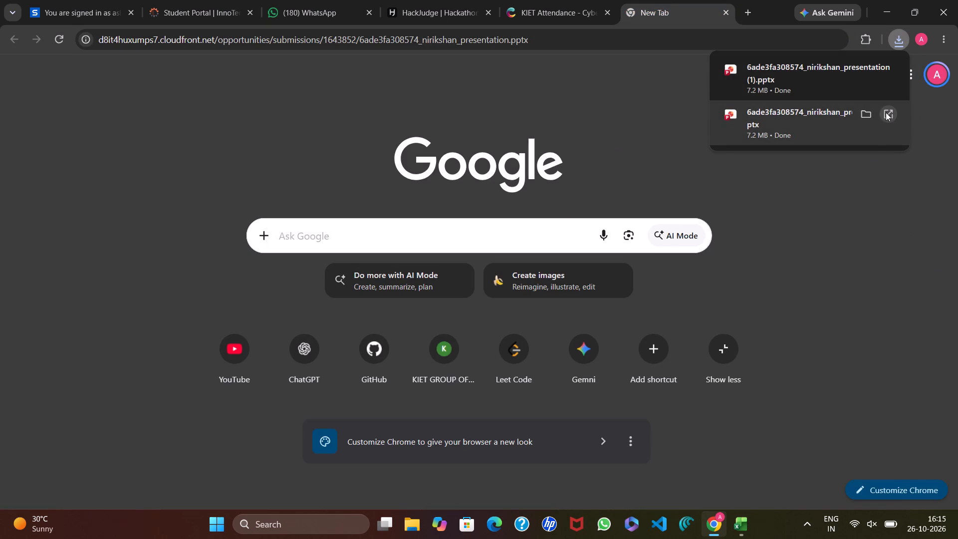
click(888, 113)
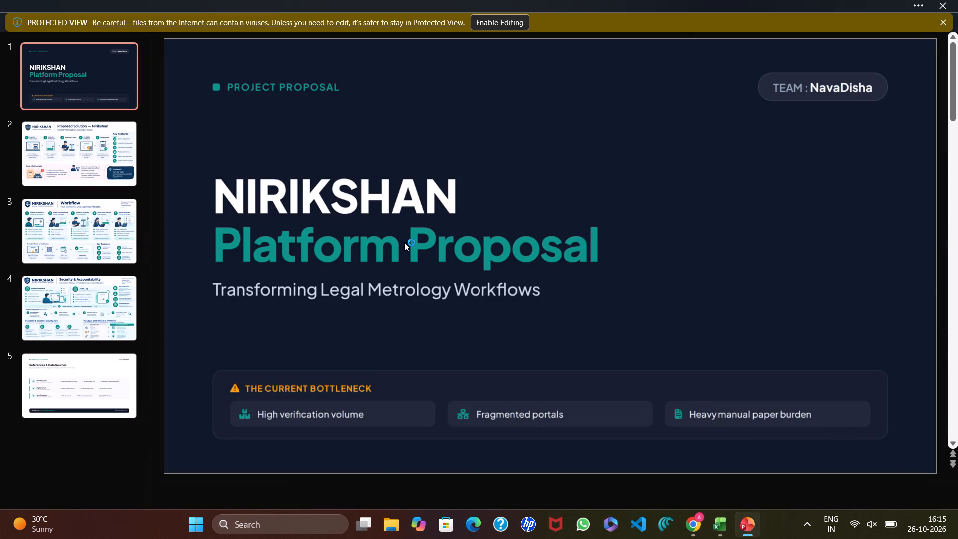
scroll(404, 242, up, 1)
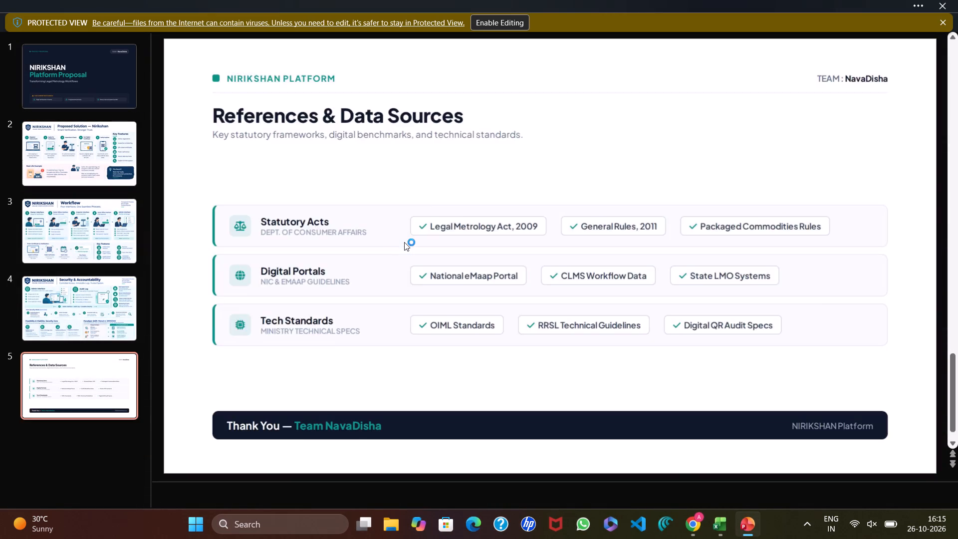
scroll(404, 242, up, 3)
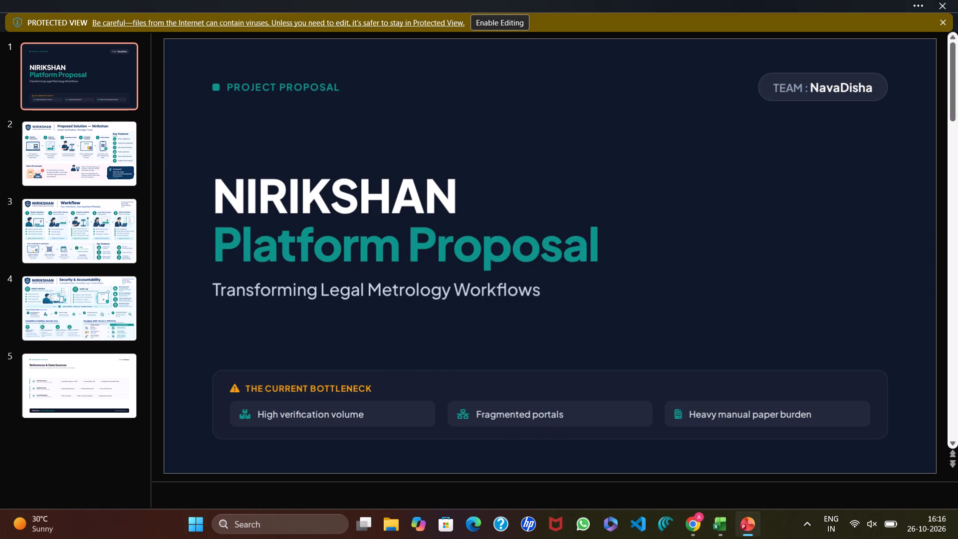
Delete the 6ade3fa308574_nirikshan_presentation file without the (1) suffix from the Downloads folder in File Explorer.
click(397, 529)
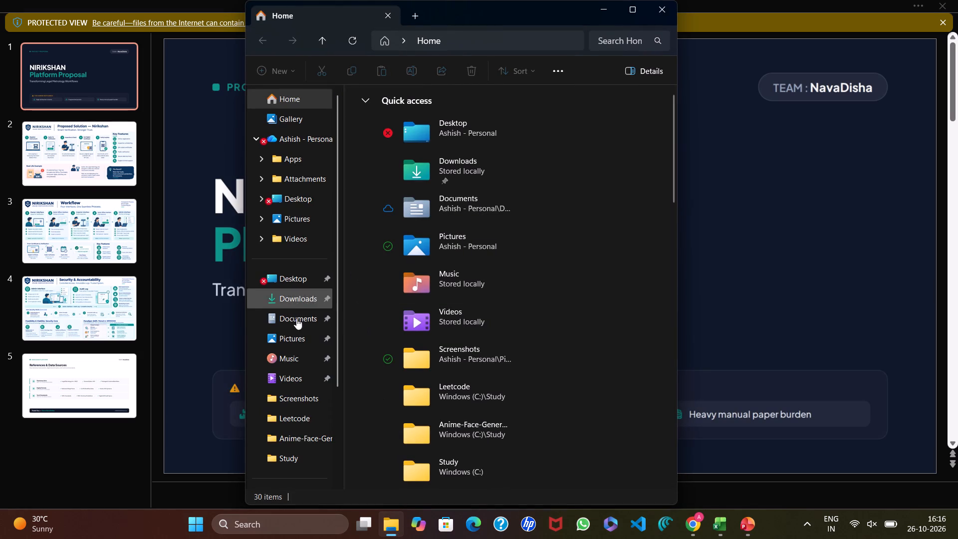
click(283, 293)
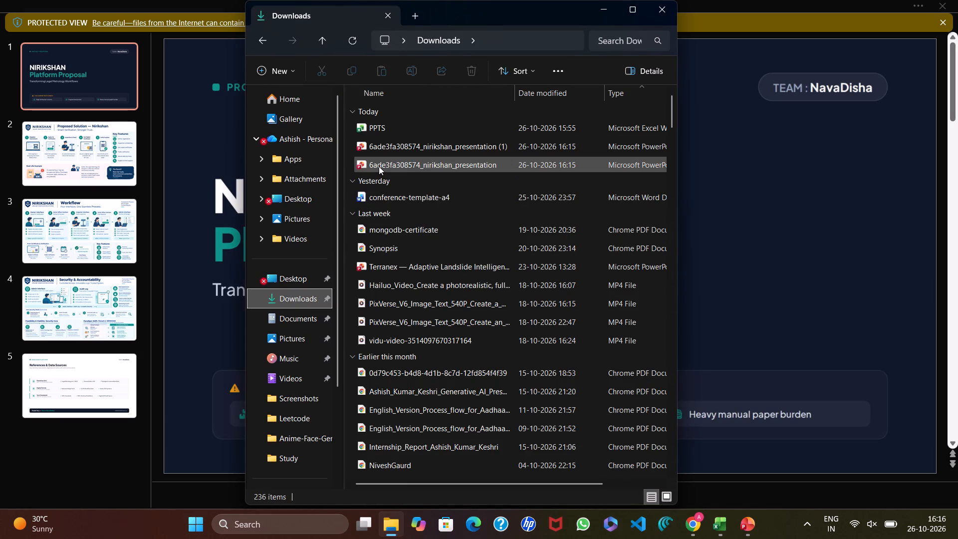
click(379, 166)
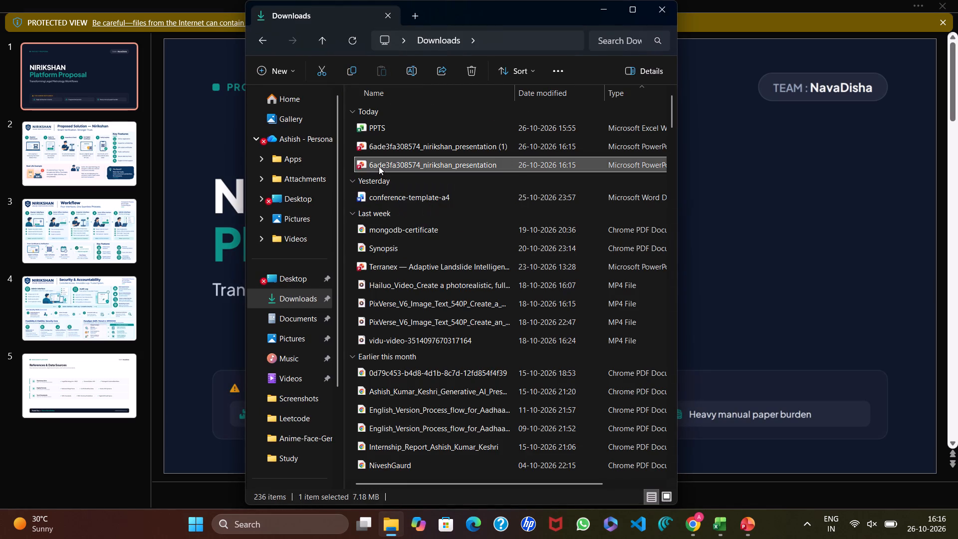
click(472, 71)
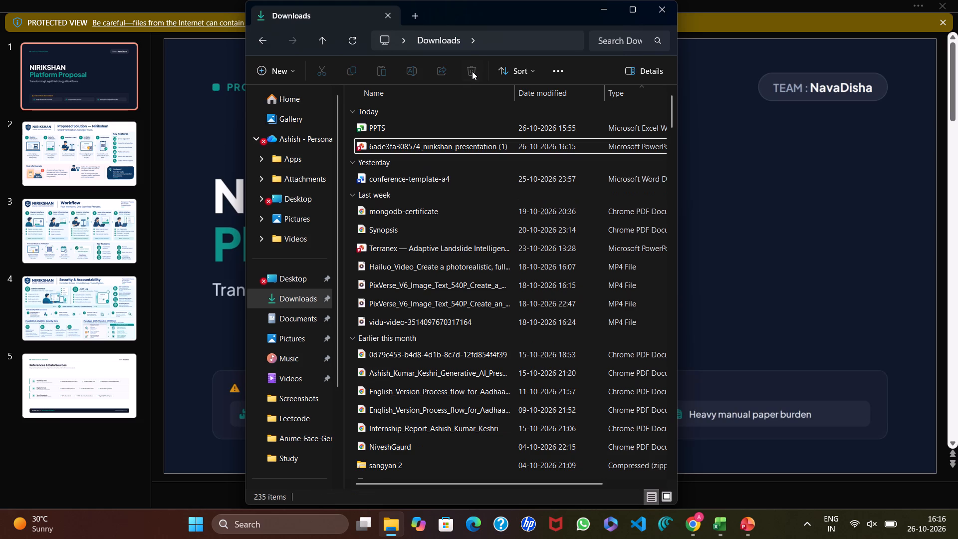
Return to PowerPoint and review NavaDisha's Nirikshan slides, starting with the proposed solution.
click(706, 180)
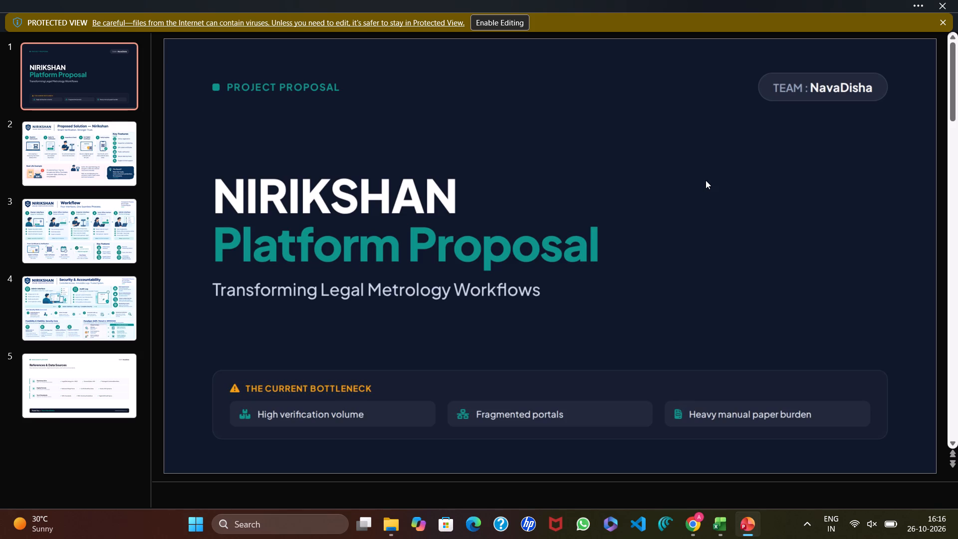
scroll(491, 254, down, 1)
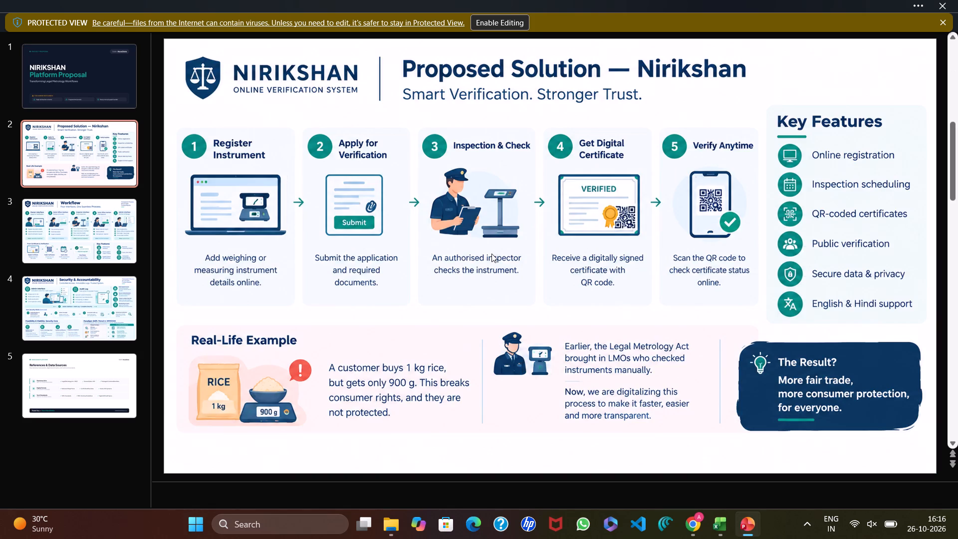
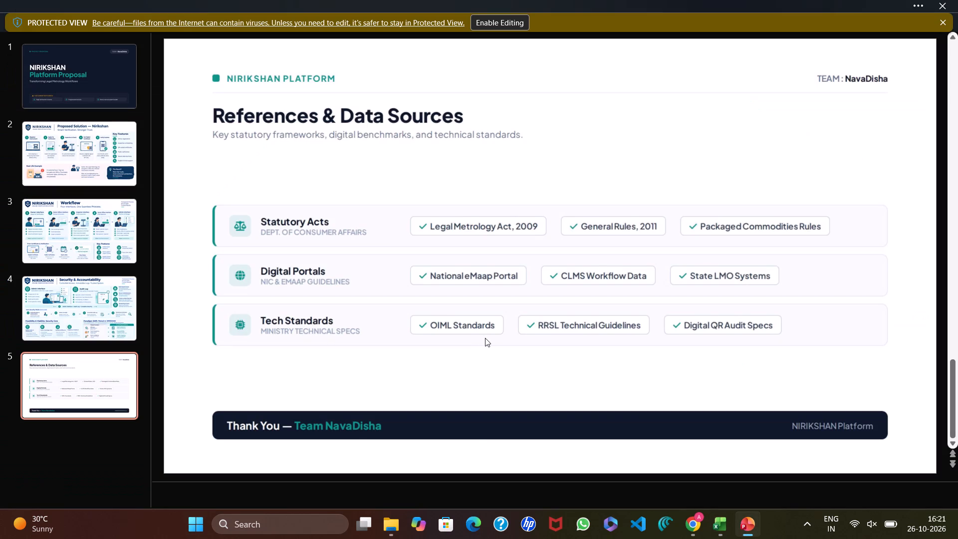
Look over NavaDisha's Nirikshan slides once more, from the title slide to the Security & Accountability slide.
scroll(485, 338, up, 16)
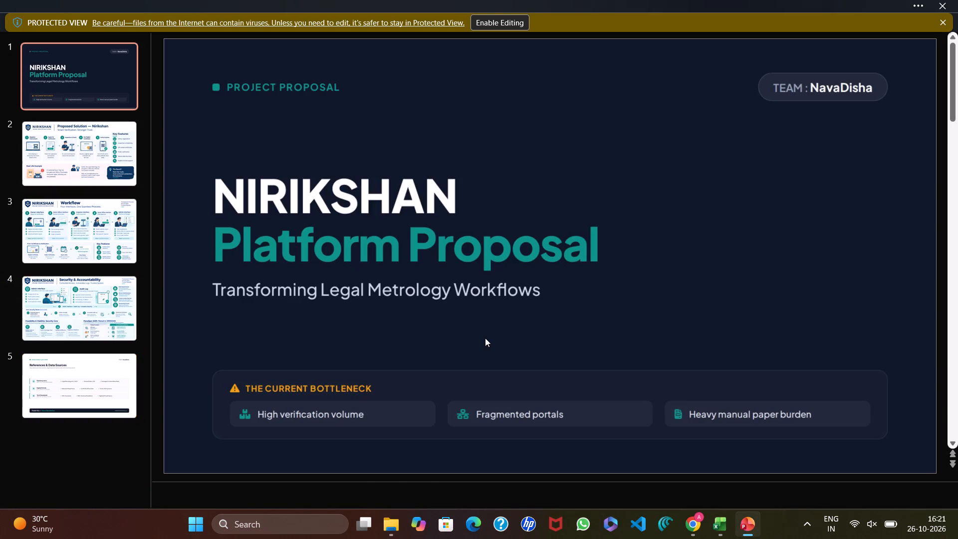
scroll(485, 338, down, 1)
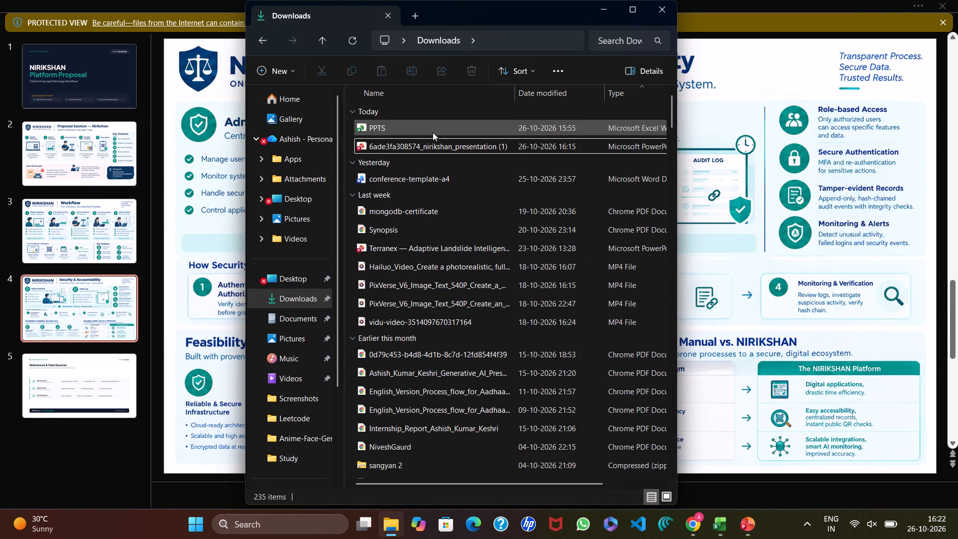
Delete the 6ade3fa308574_nirikshan_presentation (1) file from the Downloads folder in File Explorer.
click(408, 147)
click(468, 70)
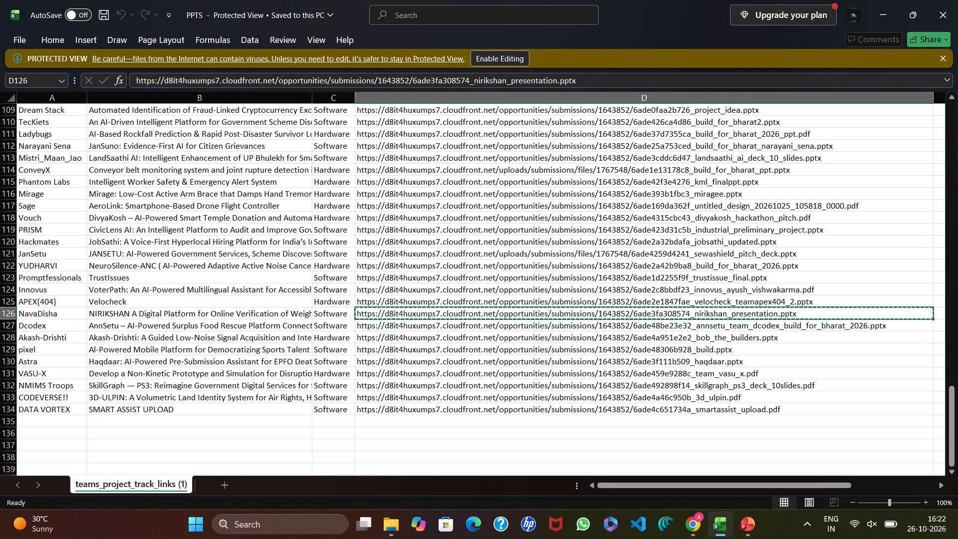
Download team Dcodex's AnnSetu deck in Chrome using its submission link from the PPTS spreadsheet, and open the downloaded presentation.
click(370, 327)
key(ctrl+c)
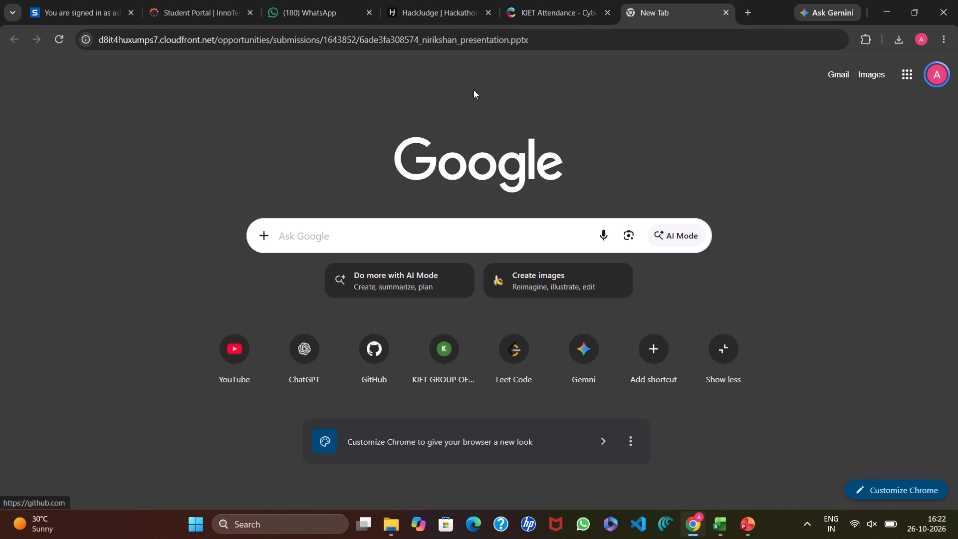
click(539, 37)
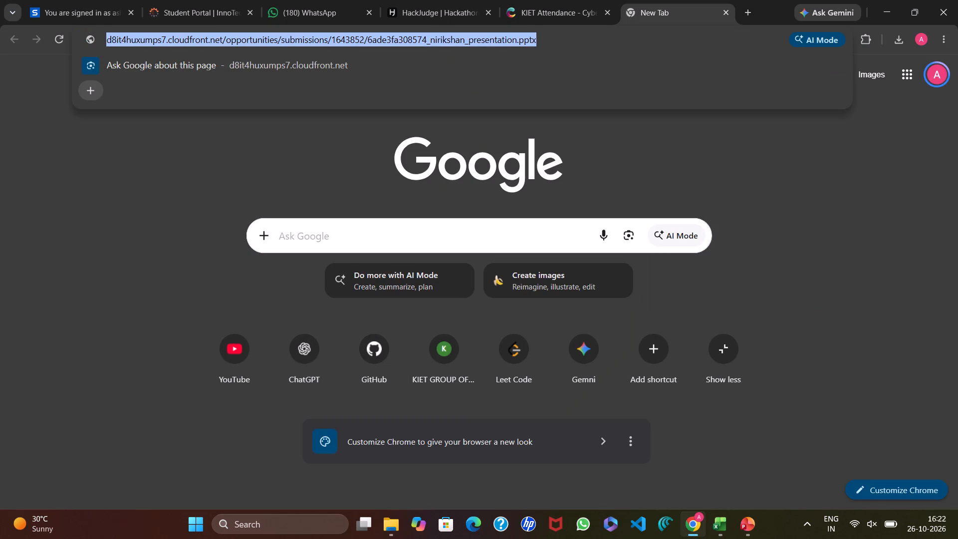
key(ctrl+v)
key(Return)
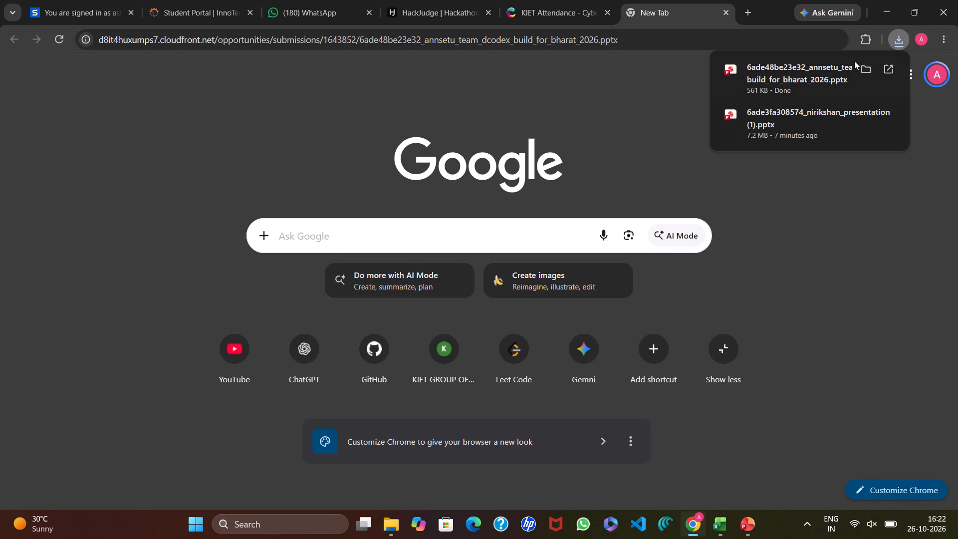
click(893, 67)
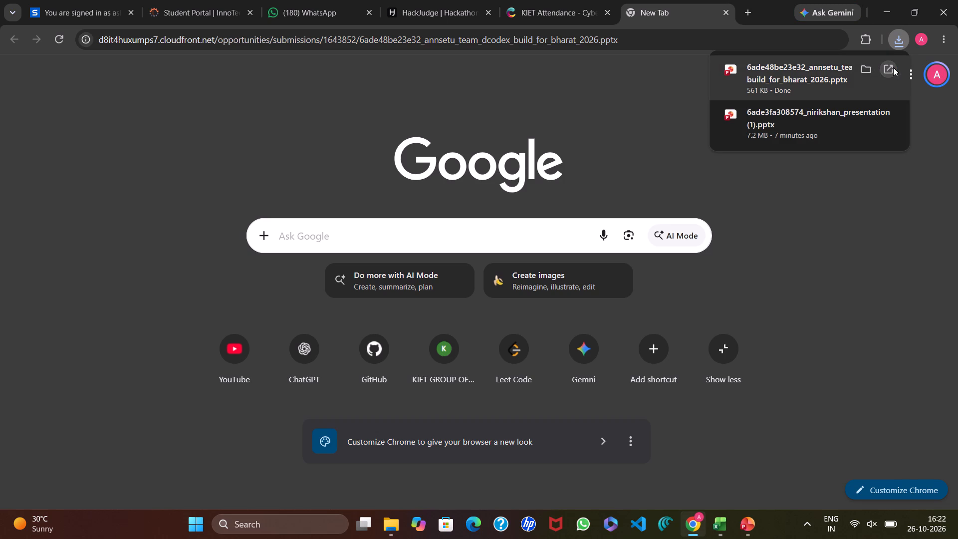
click(889, 66)
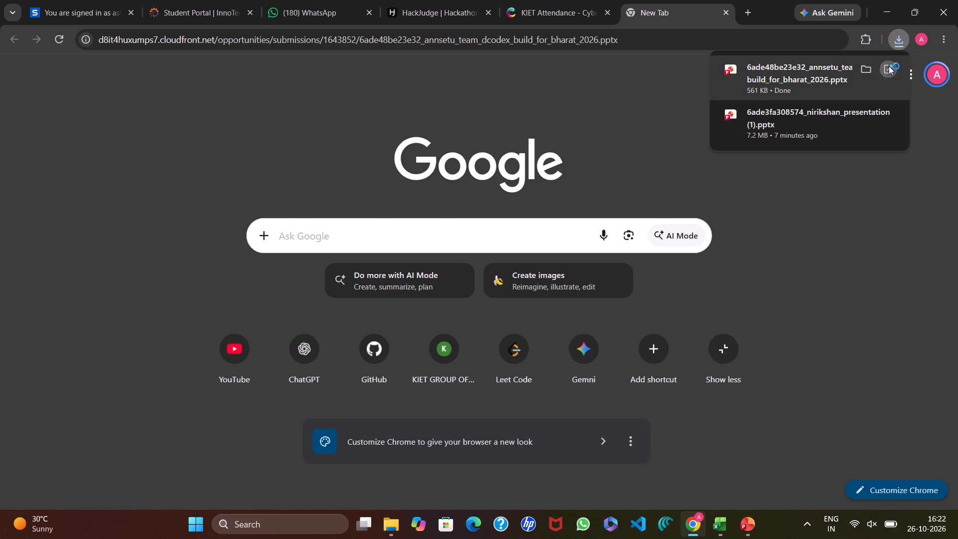
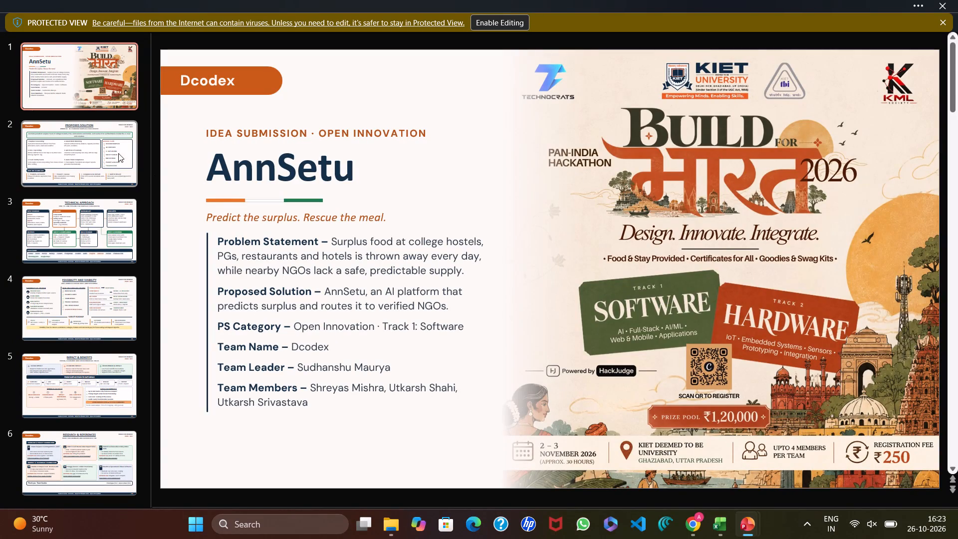
Read the Proposed Solution slide of Dcodex's AnnSetu deck.
key(Down)
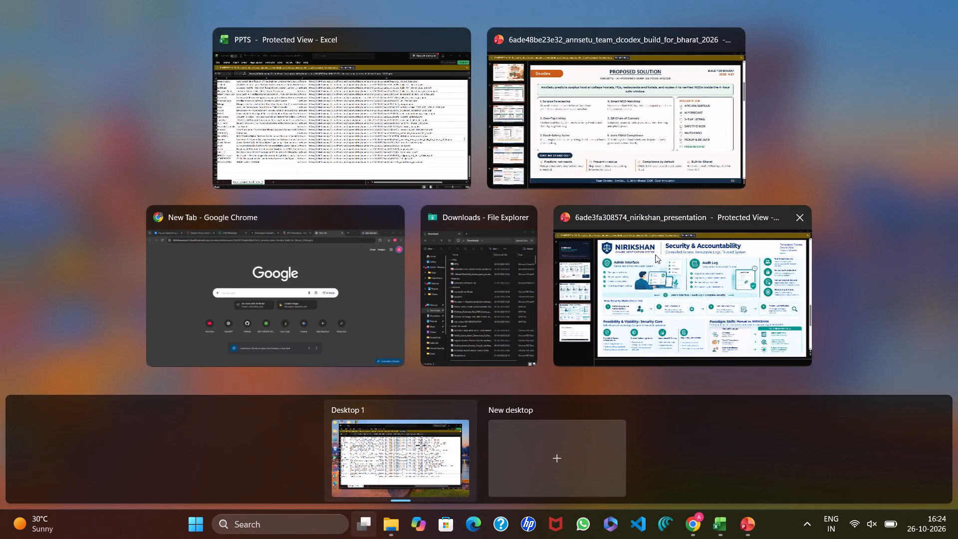
Switch back to NavaDisha's Nirikshan presentation and re-examine its title, Proposed Solution, Workflow and Security & Accountability slides.
click(664, 291)
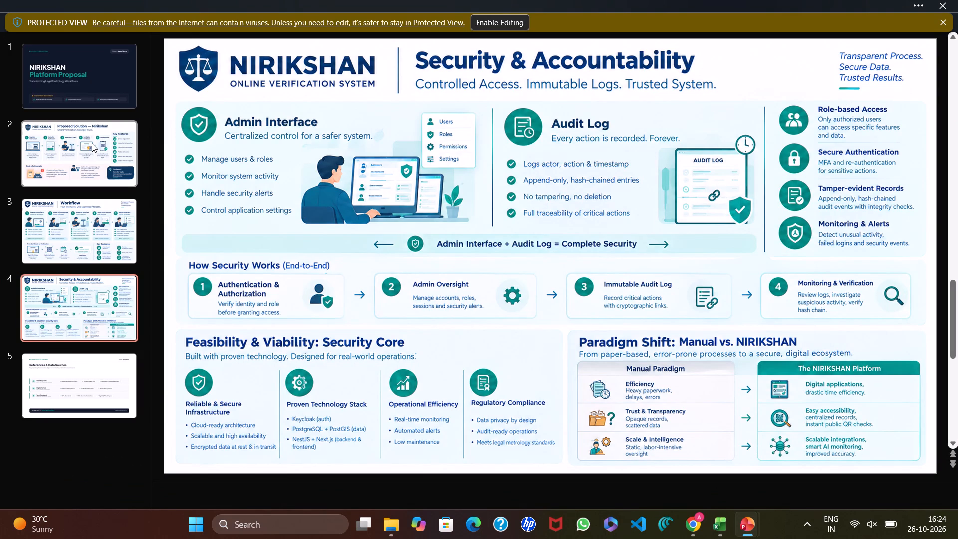
click(76, 135)
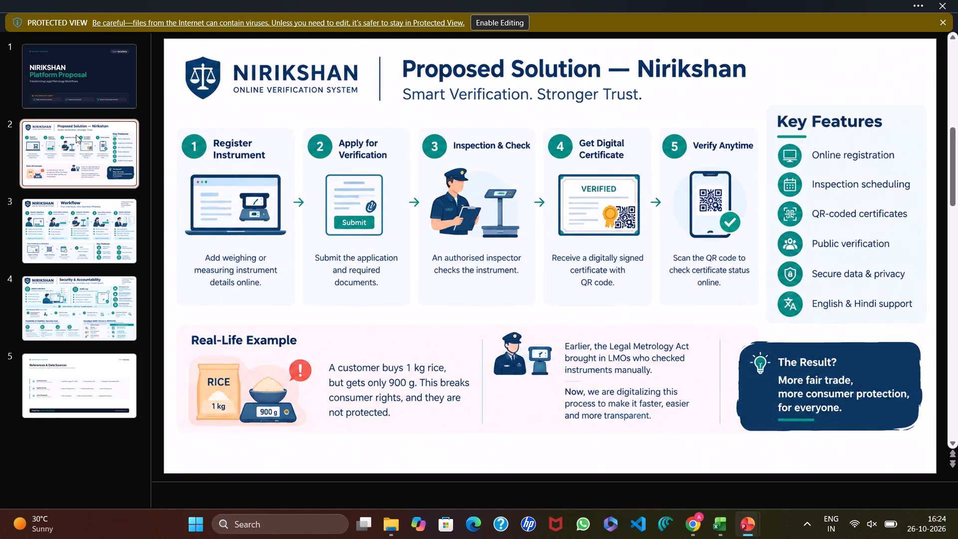
click(99, 238)
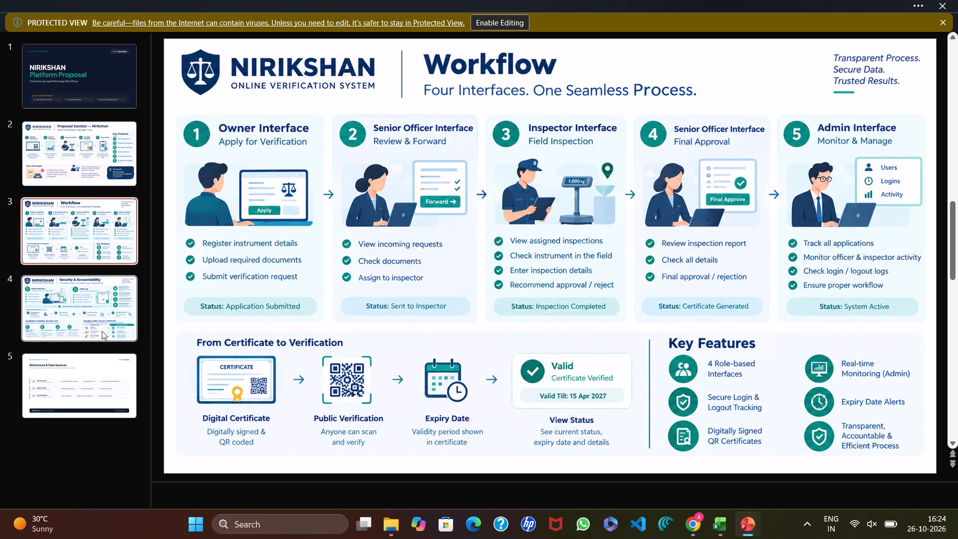
click(85, 296)
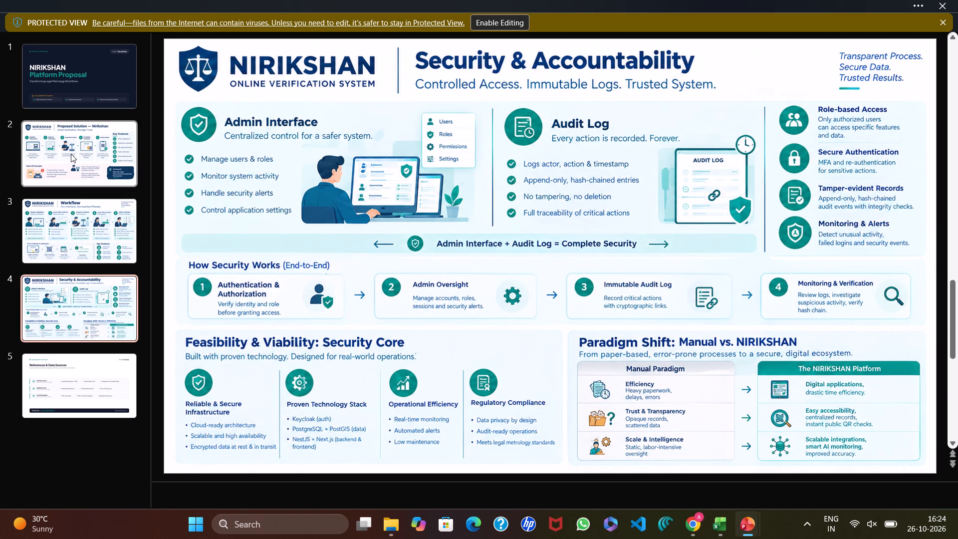
click(71, 154)
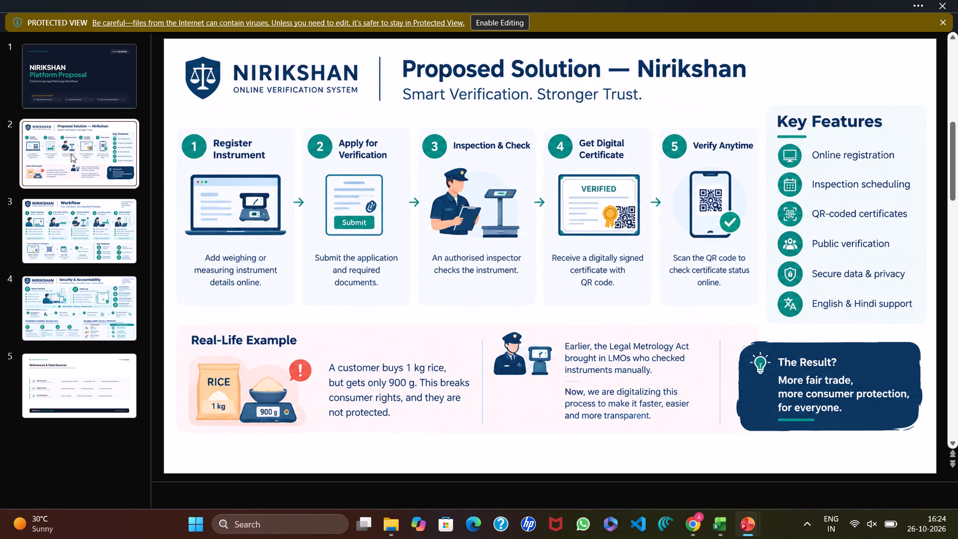
key(Up)
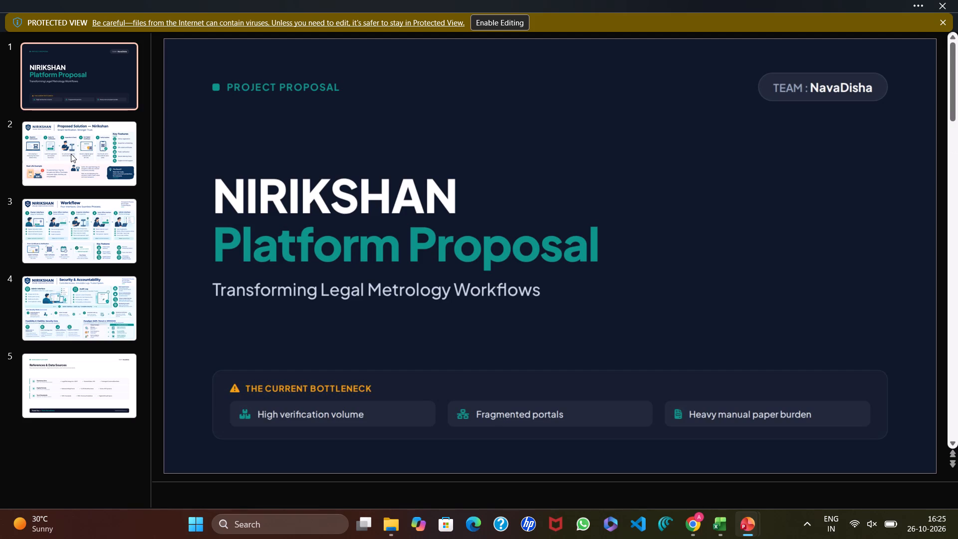
key(Down)
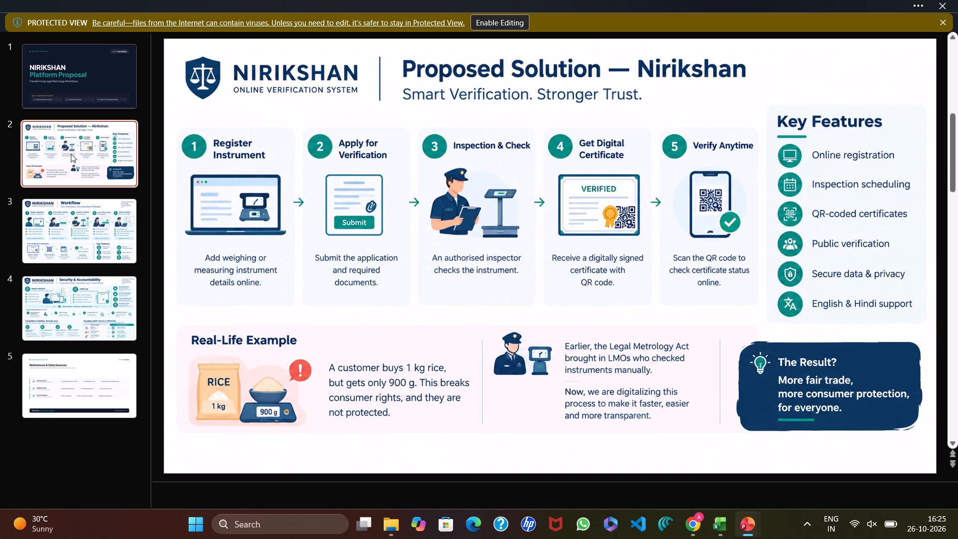
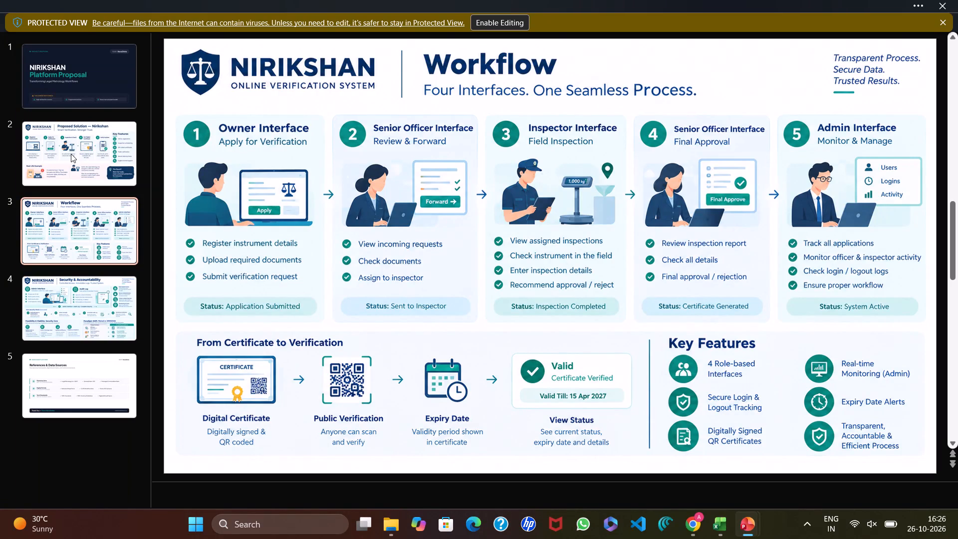
Advance through the rest of NavaDisha's Nirikshan deck, past Security & Accountability to the References & Data Sources slide.
key(Down)
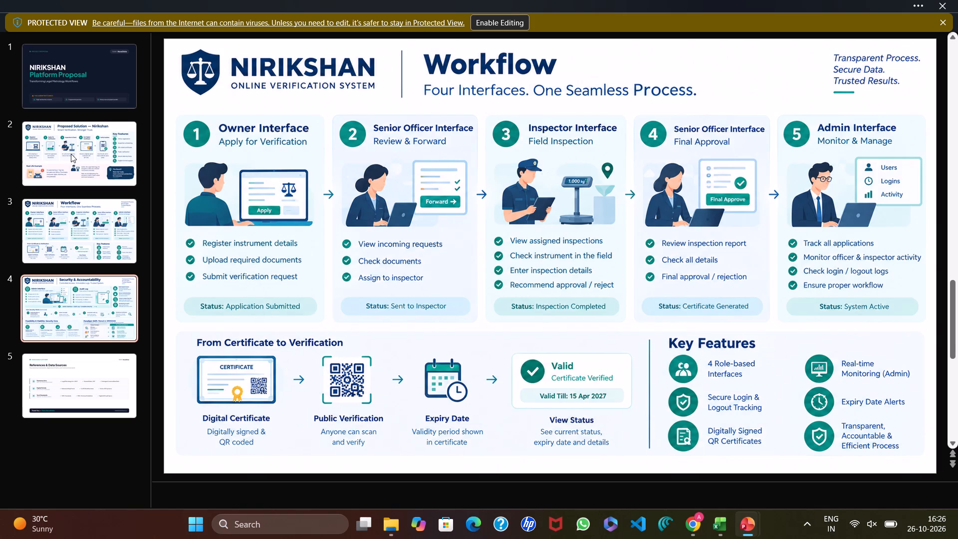
key(Down)
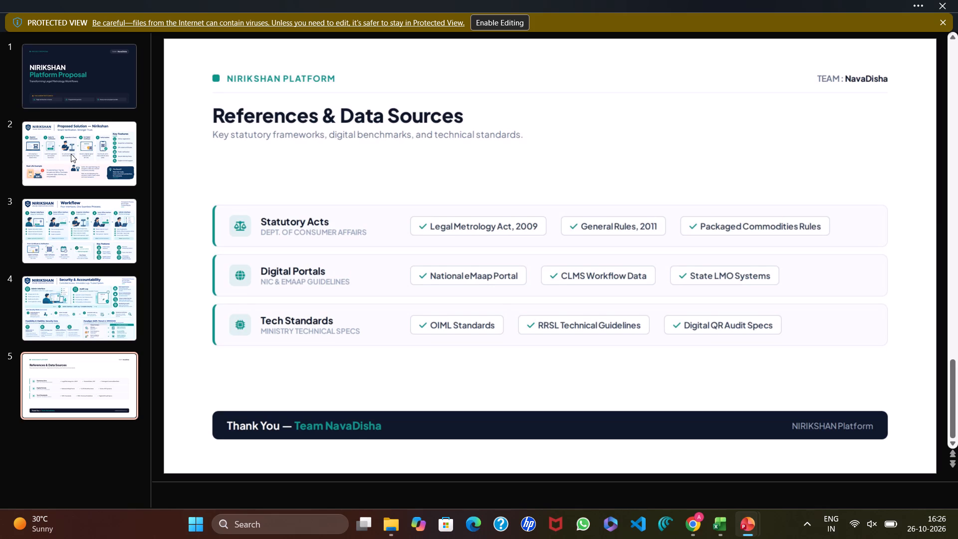
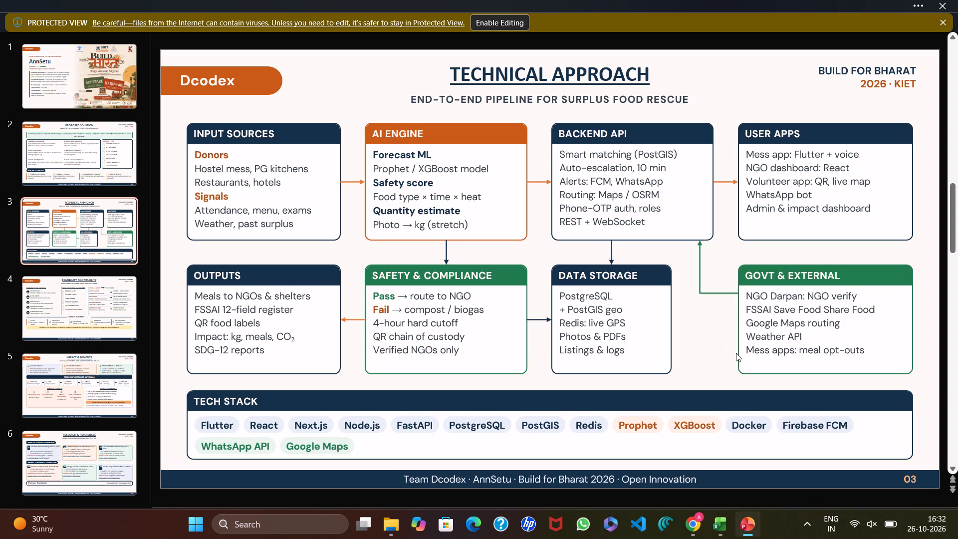
Advance Dcodex's AnnSetu deck from the Technical Approach slide to the Feasibility and Viability slide to examine it.
key(Down)
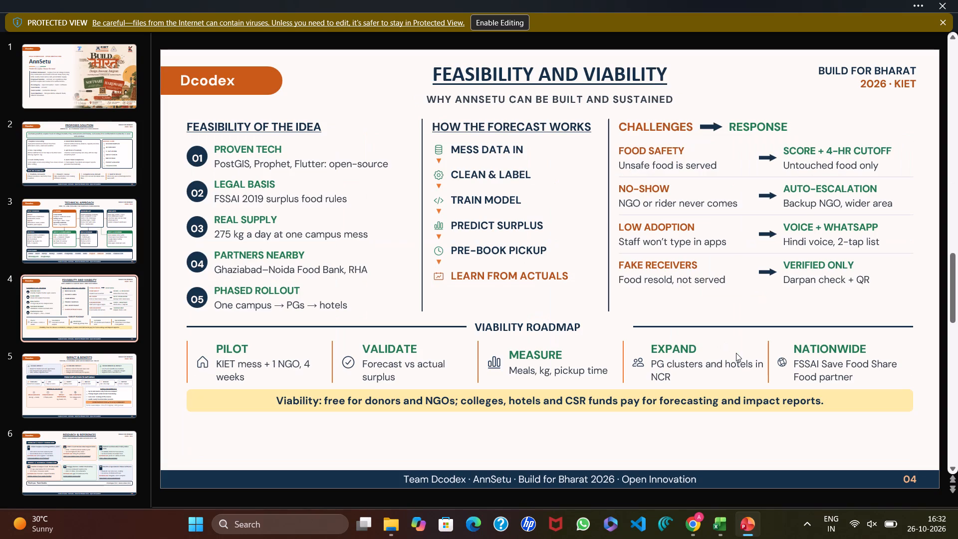
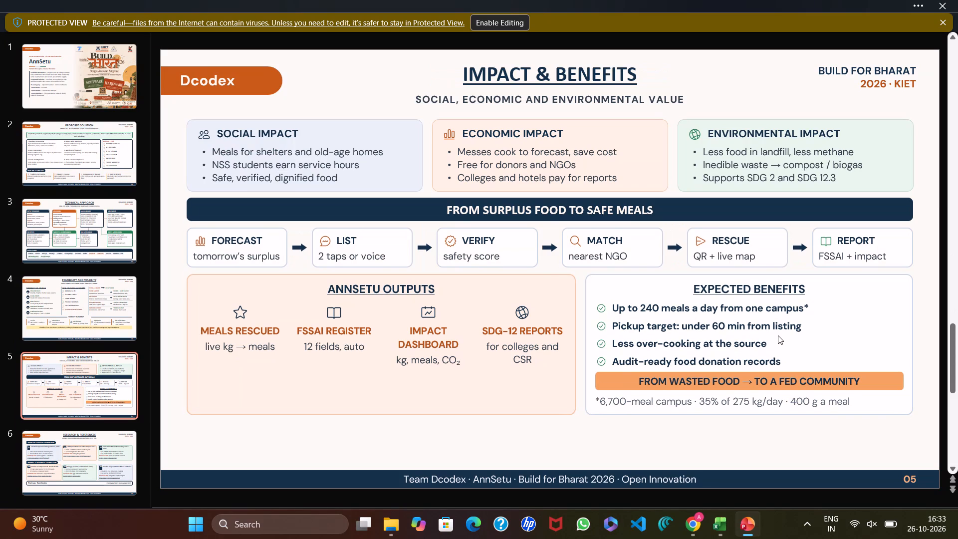
Examine the final Research & References slide of Dcodex's AnnSetu deck and close the presentation.
scroll(742, 310, down, 3)
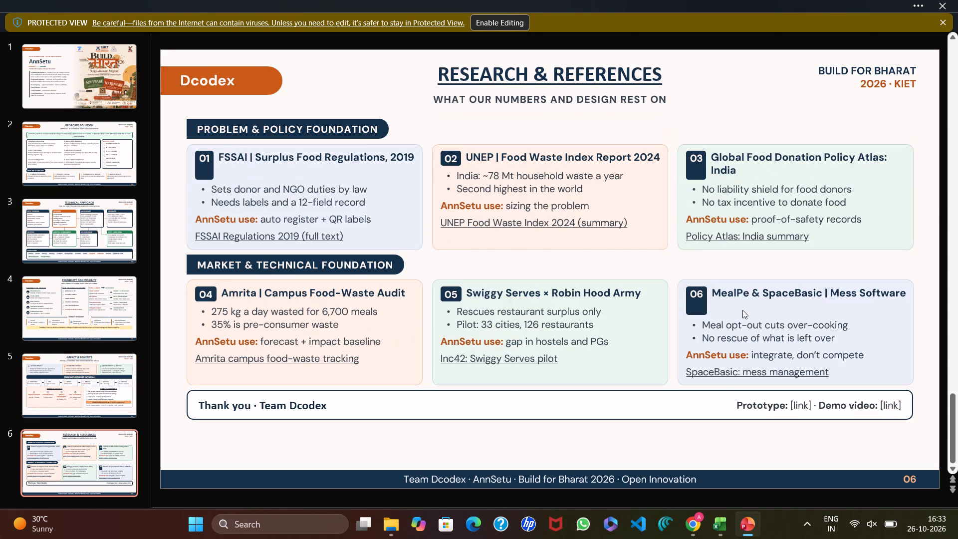
scroll(742, 310, down, 6)
click(943, 0)
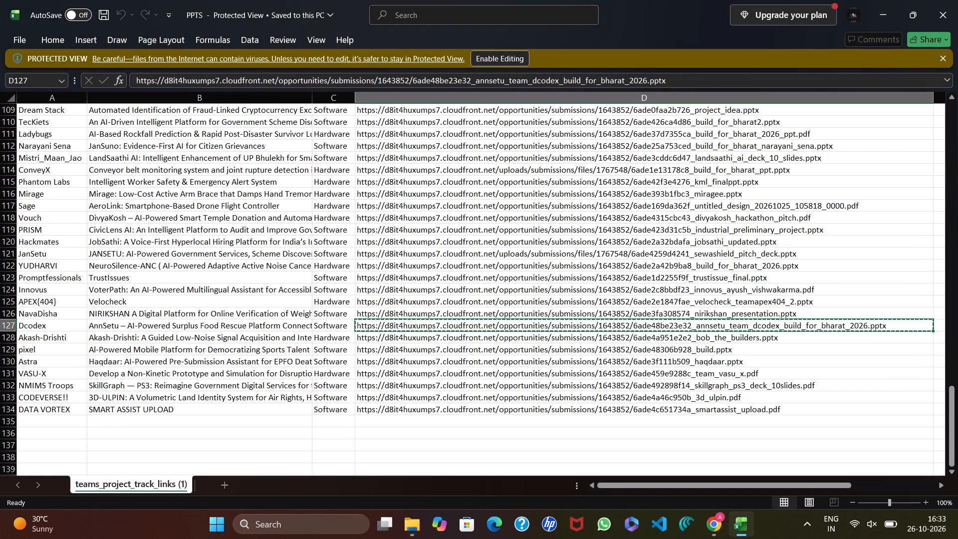
Copy team pixel's submission link from the PPTS spreadsheet, download 6ade48306b928_build.pptx in Chrome, and open the deck.
click(397, 350)
key(ctrl+c)
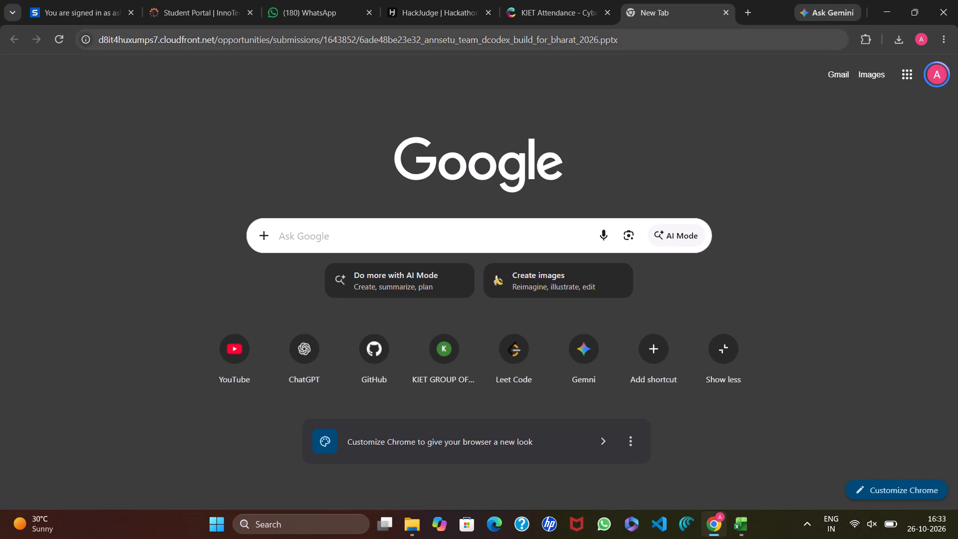
double_click(638, 34)
triple_click(638, 34)
key(BackSpace)
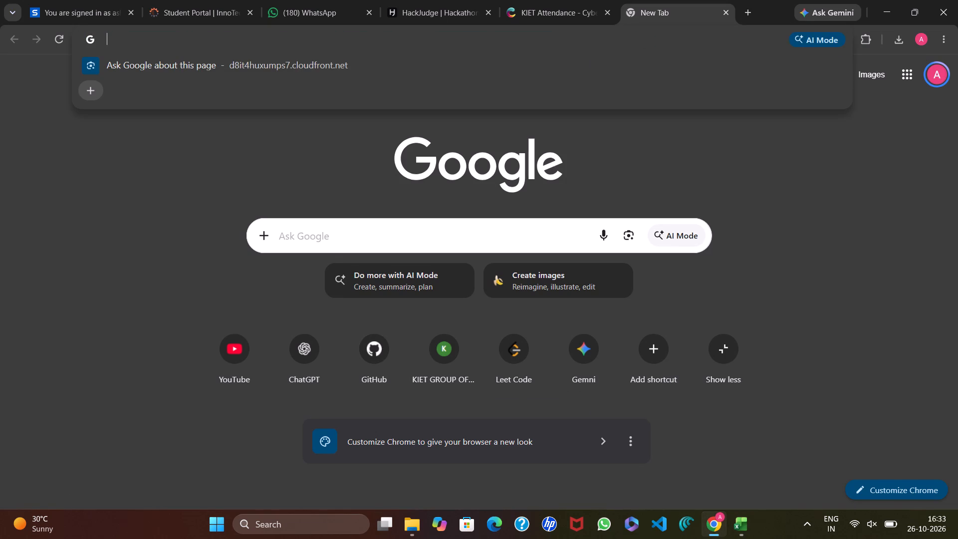
key(ctrl+v)
key(Return)
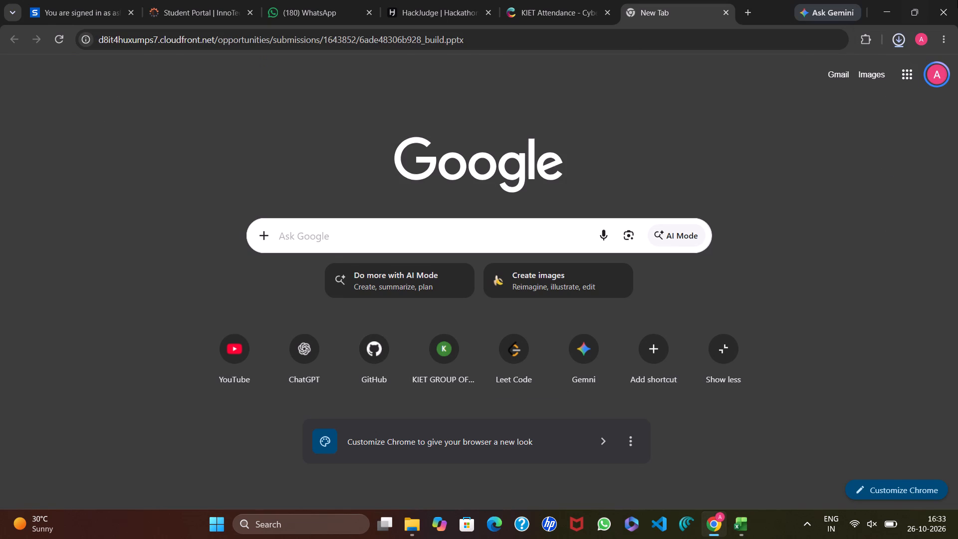
click(889, 69)
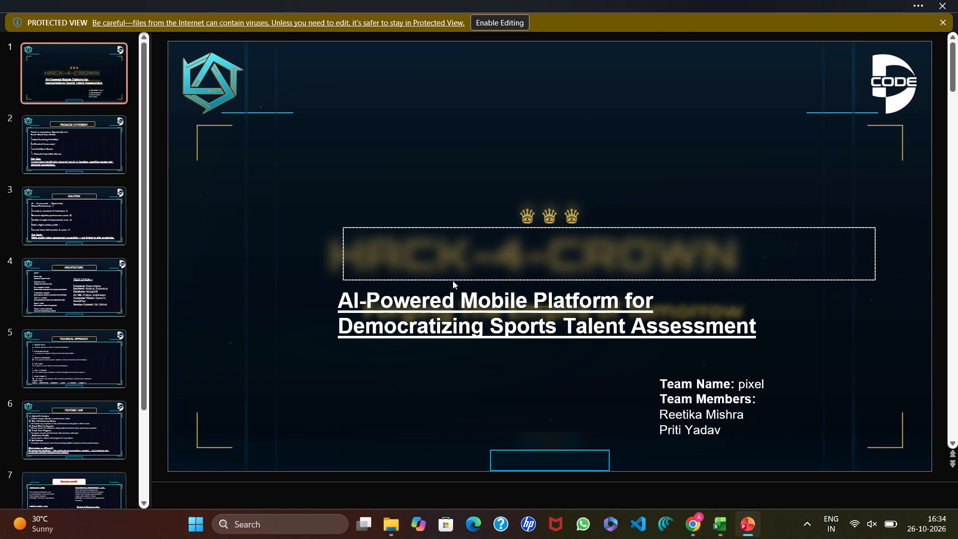
Examine pixel's sports talent assessment deck from the title slide through Problem Statement and Solution to the Architecture slide.
click(286, 294)
click(440, 265)
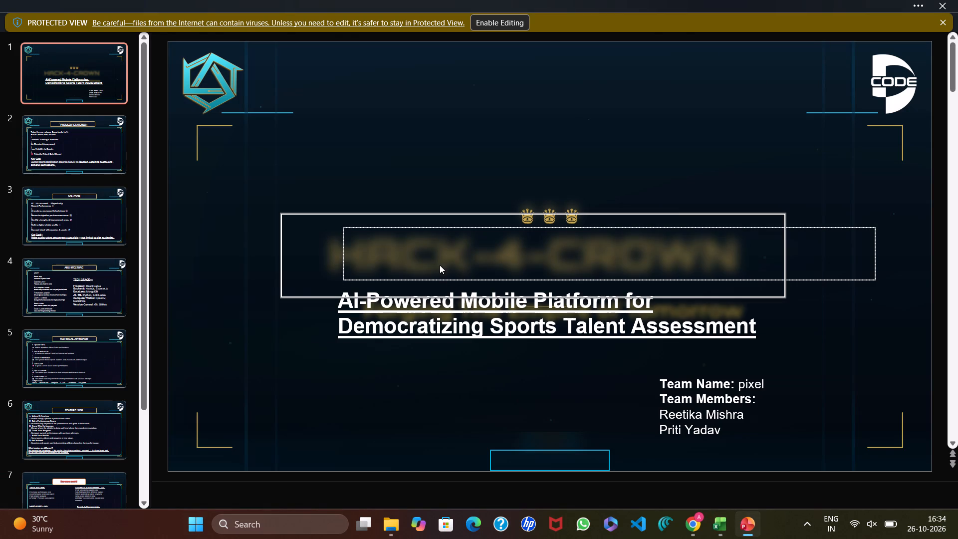
click(372, 119)
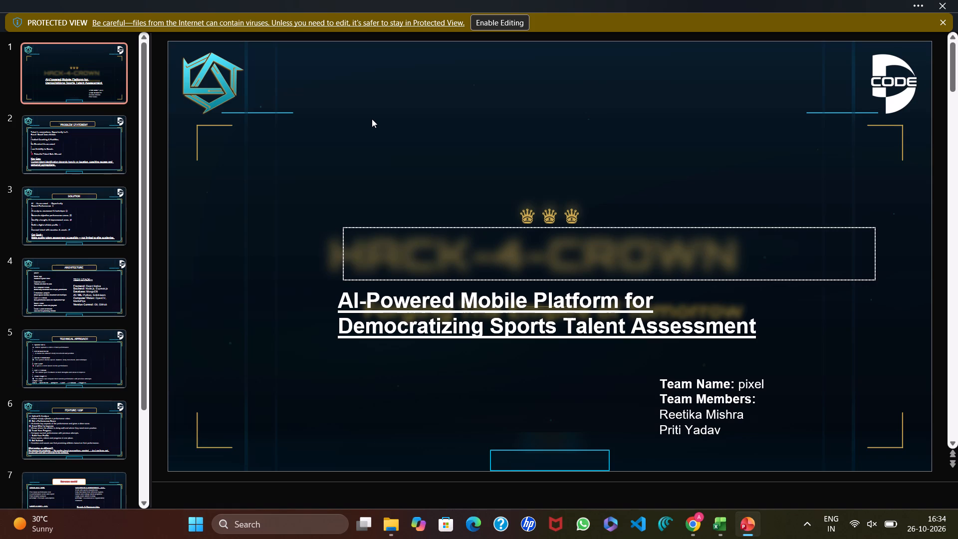
key(Down)
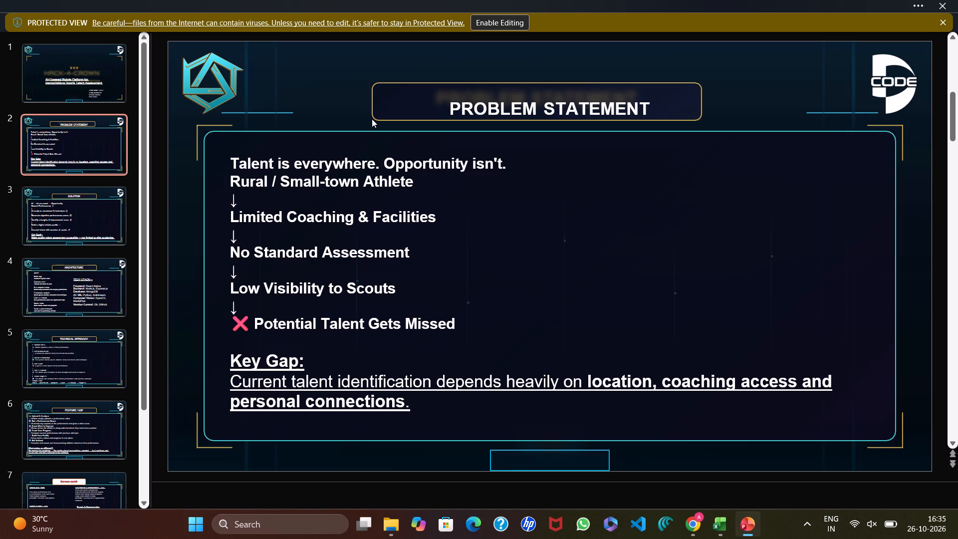
key(Right)
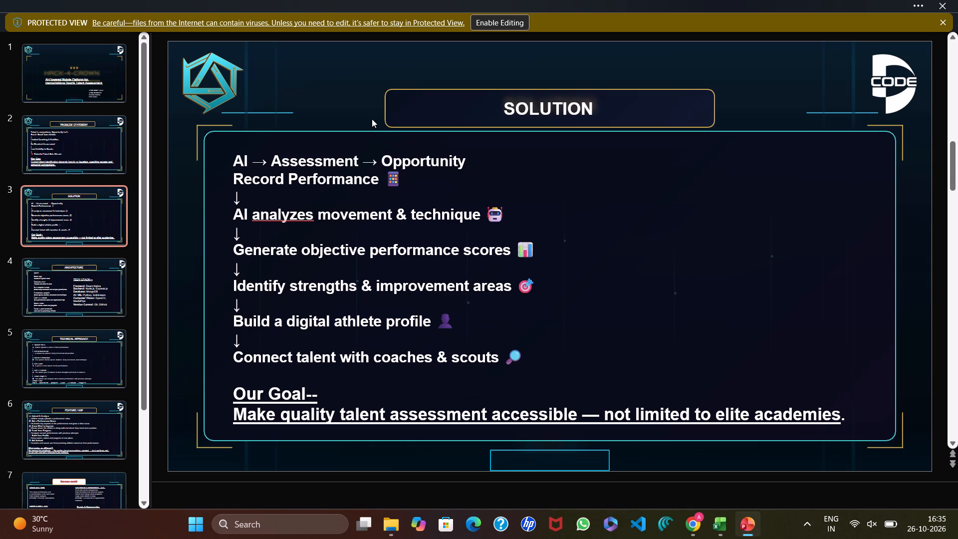
key(Down)
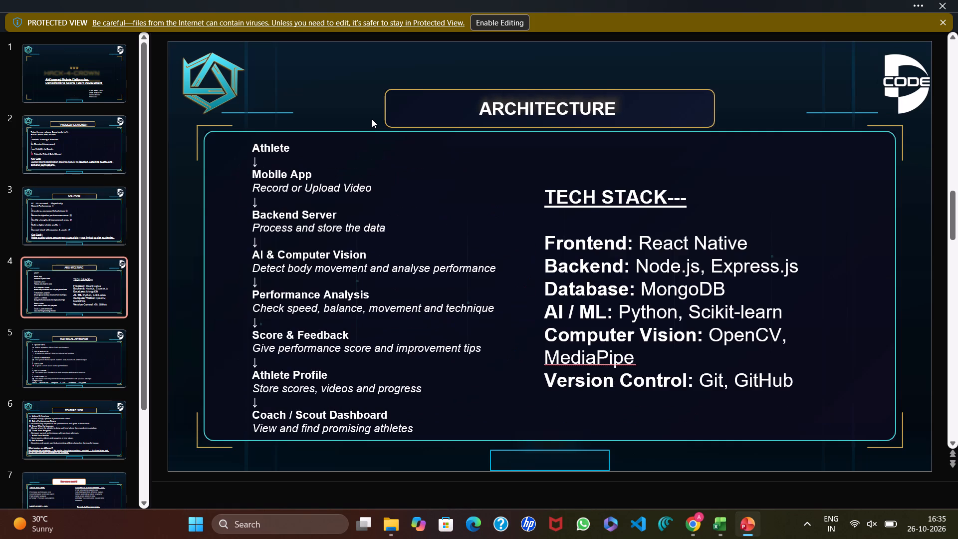
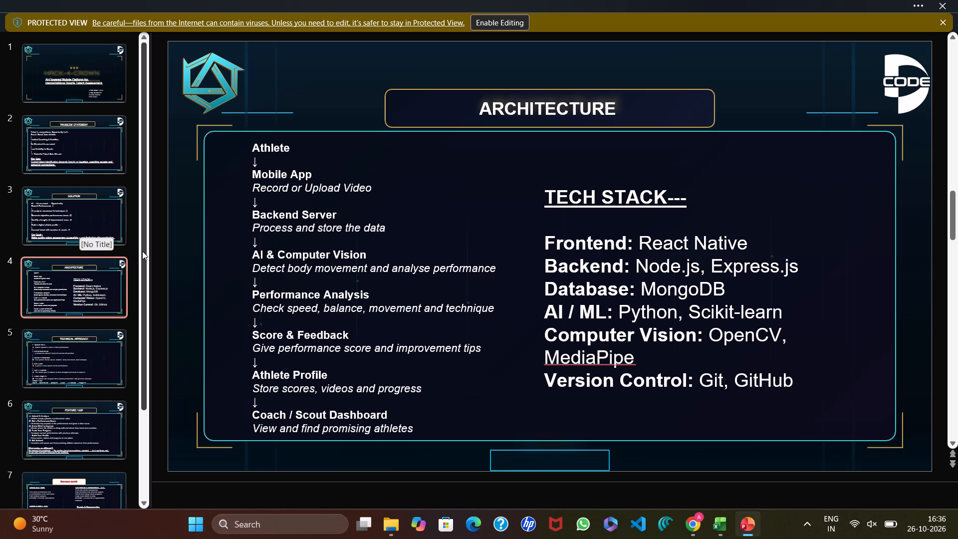
Examine pixel's deck from the Technical Approach slide through Feature / USP to the Revenue model slide.
key(Down)
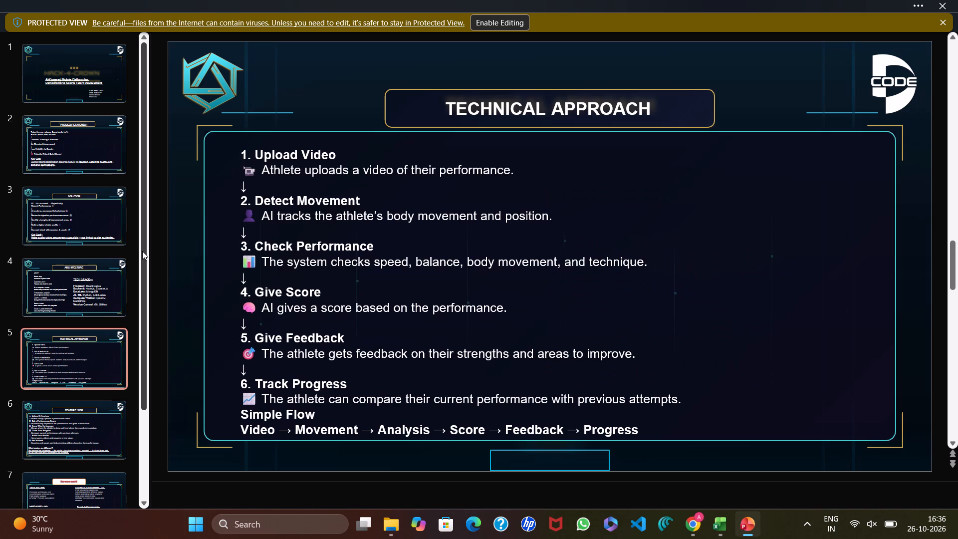
key(Down)
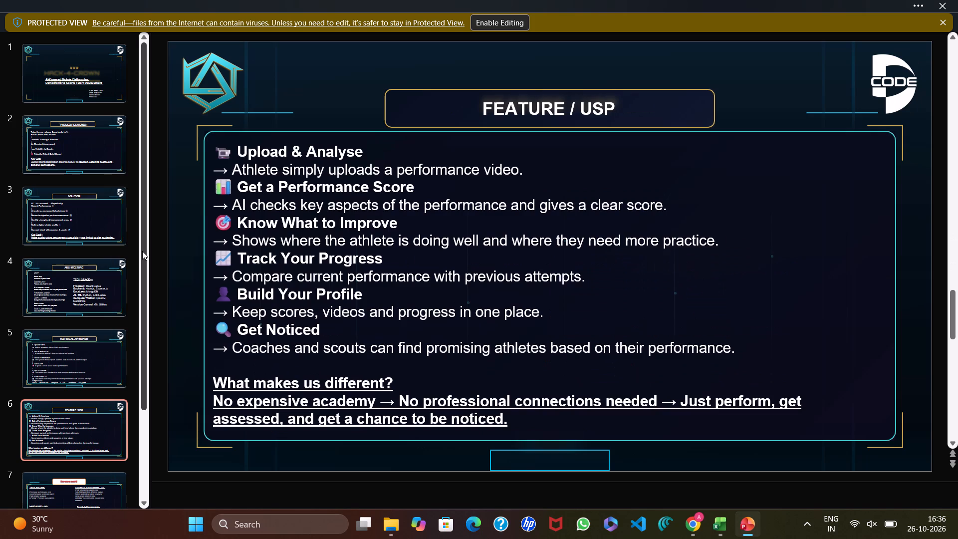
key(Down)
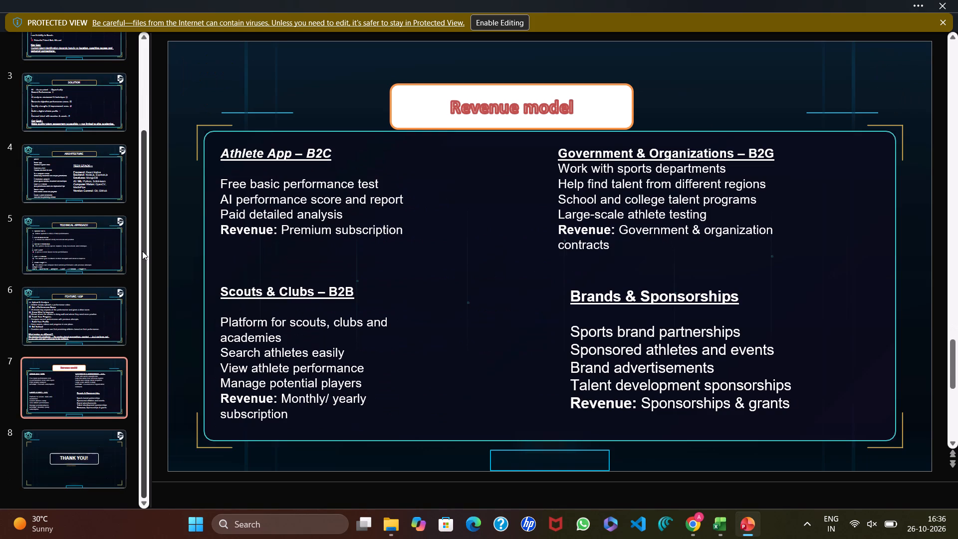
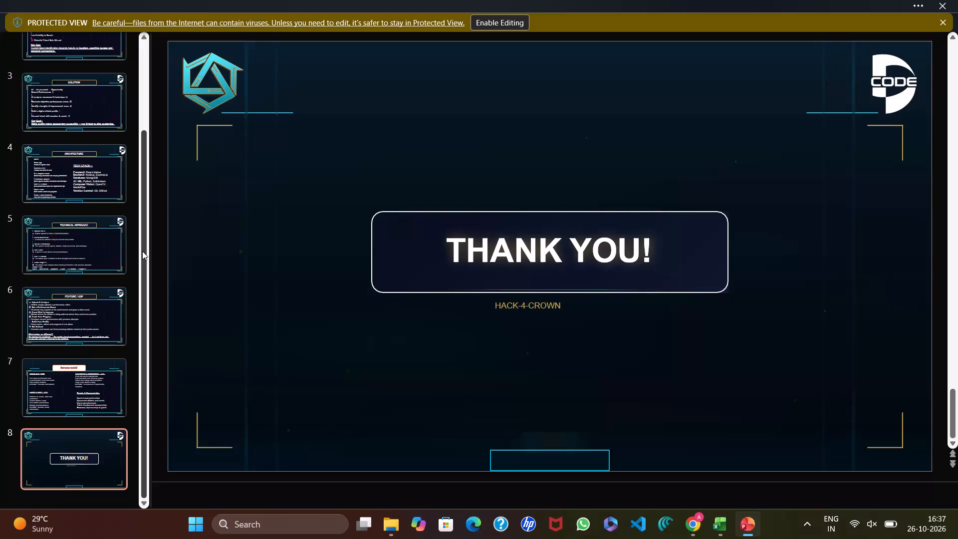
Go back through pixel's deck to the title slide and re-examine the Problem Statement and Solution slides.
key(Up)
key(Up)
key(Up)
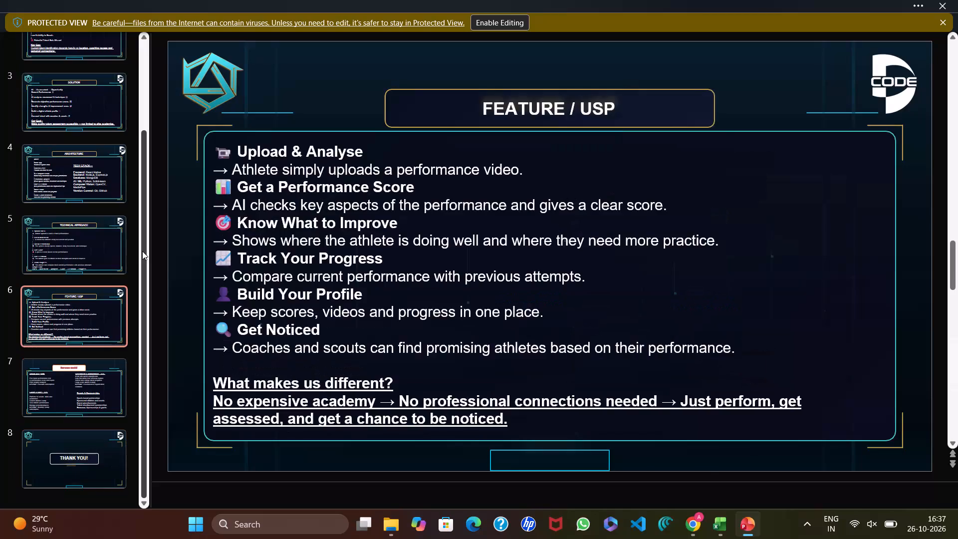
key(Up)
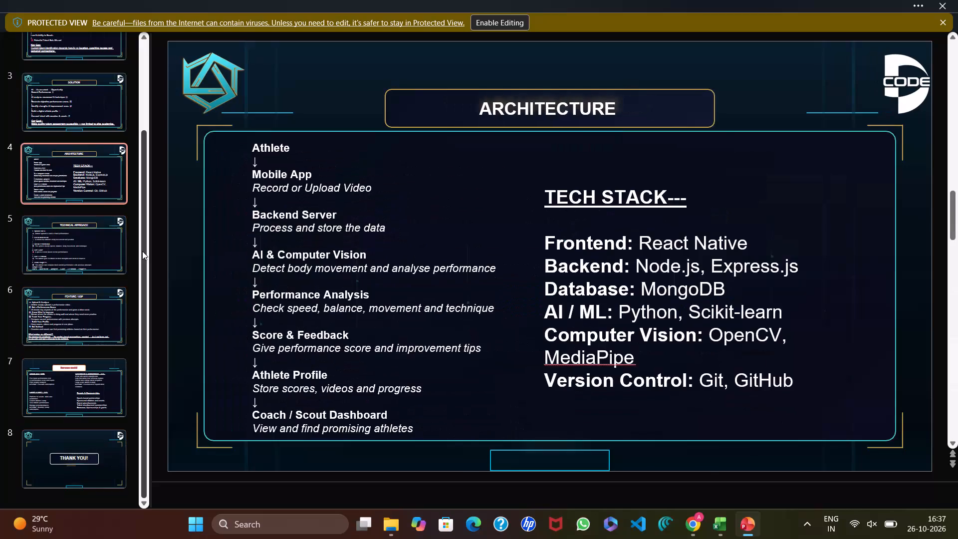
key(Up)
key(Up)
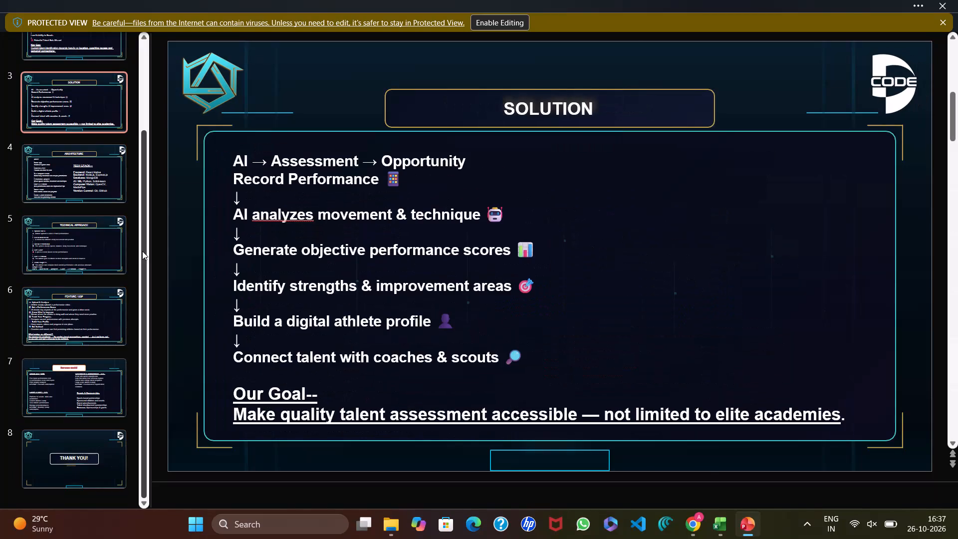
key(Up)
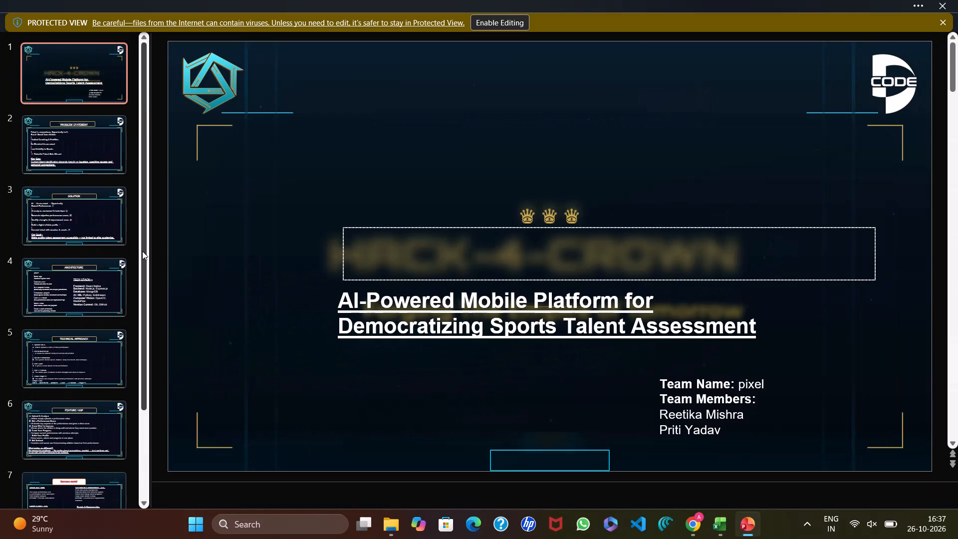
key(Down)
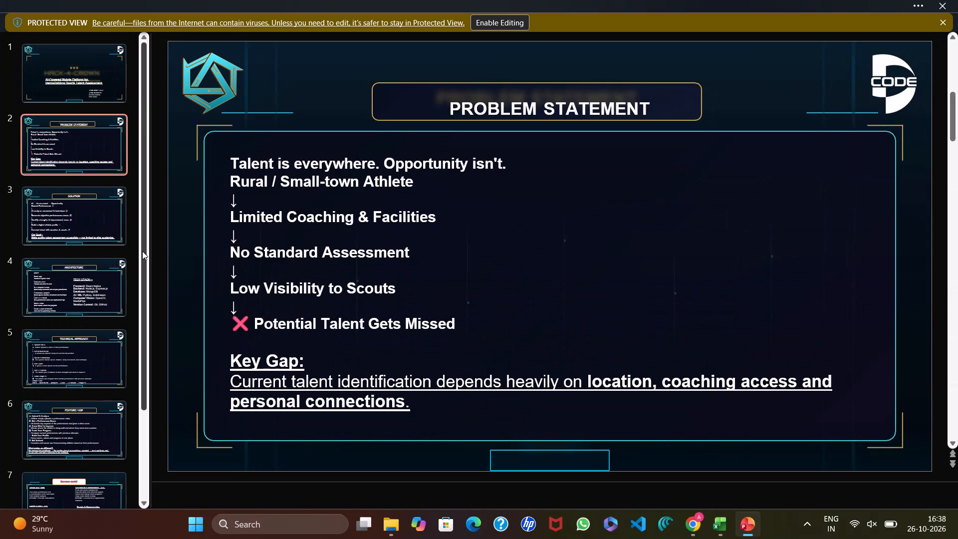
key(Down)
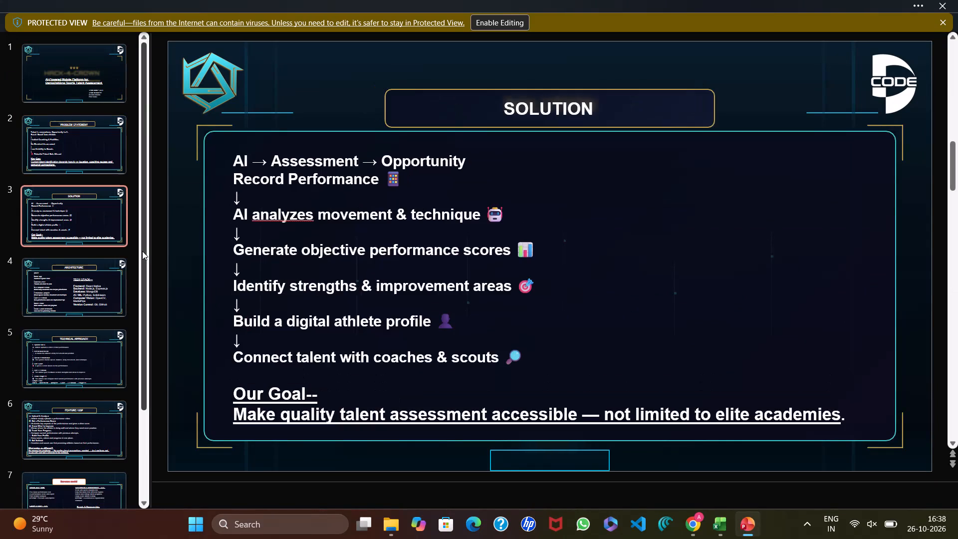
key(Up)
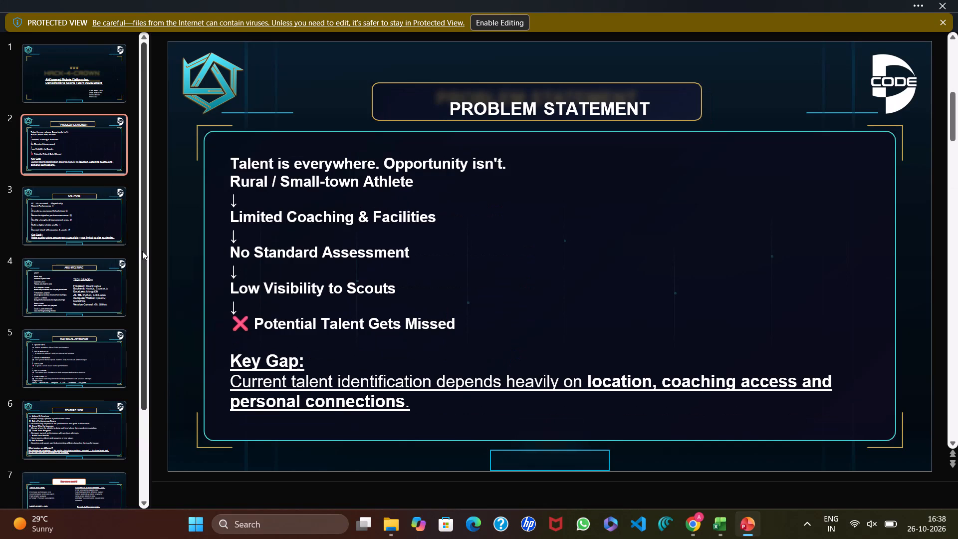
key(Down)
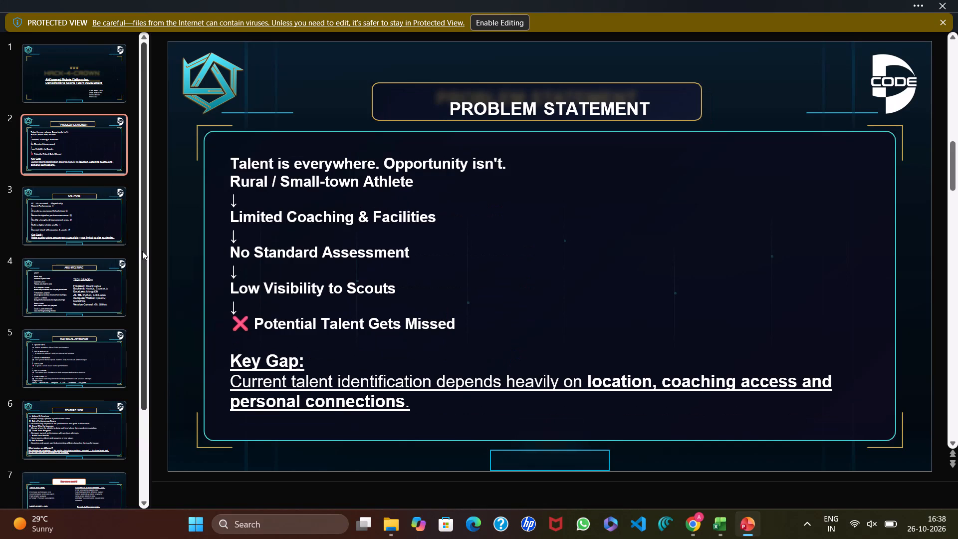
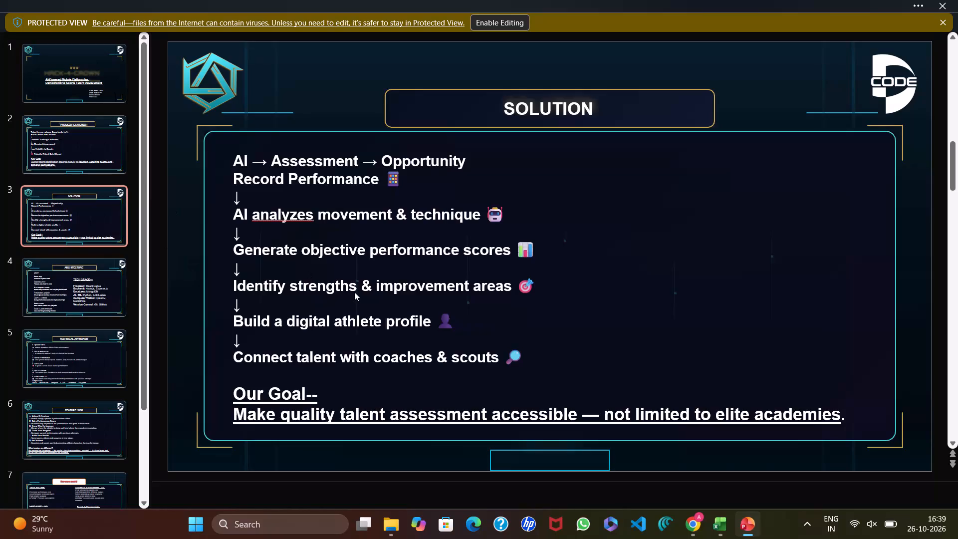
Review pixel's remaining slides through the Revenue model slide, return to the title slide and close the deck.
scroll(354, 292, down, 4)
scroll(354, 292, up, 2)
scroll(354, 292, down, 1)
scroll(354, 292, up, 1)
scroll(354, 292, down, 1)
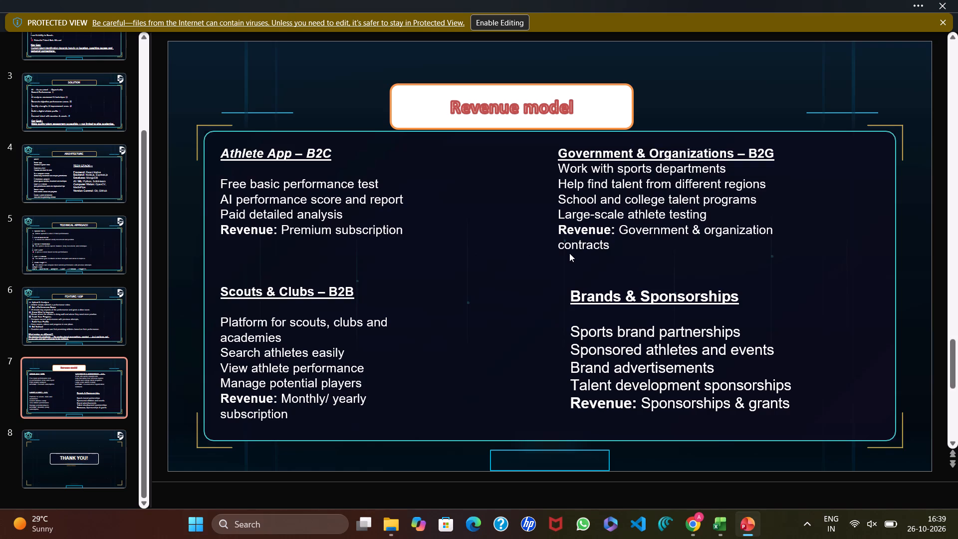
scroll(569, 253, up, 2)
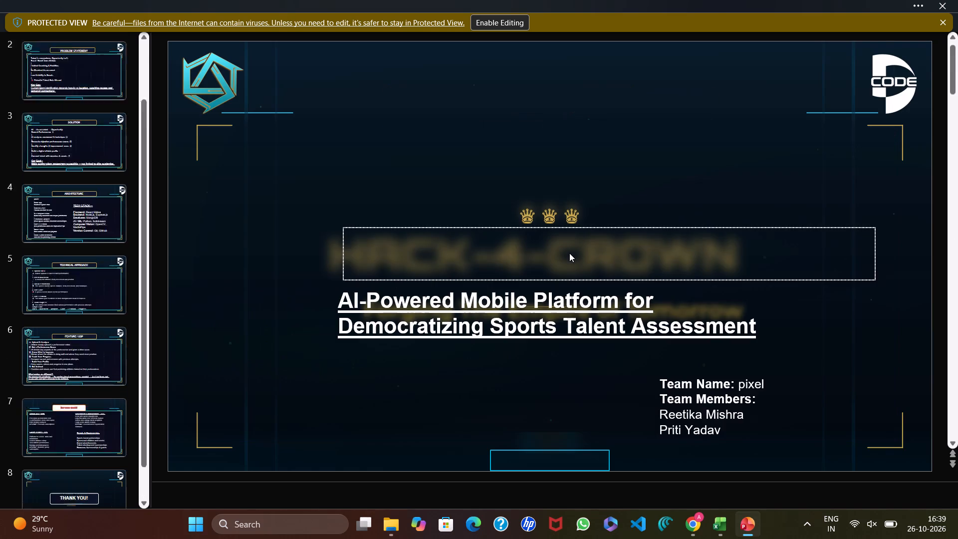
scroll(569, 253, up, 2)
scroll(569, 253, down, 7)
scroll(569, 253, up, 10)
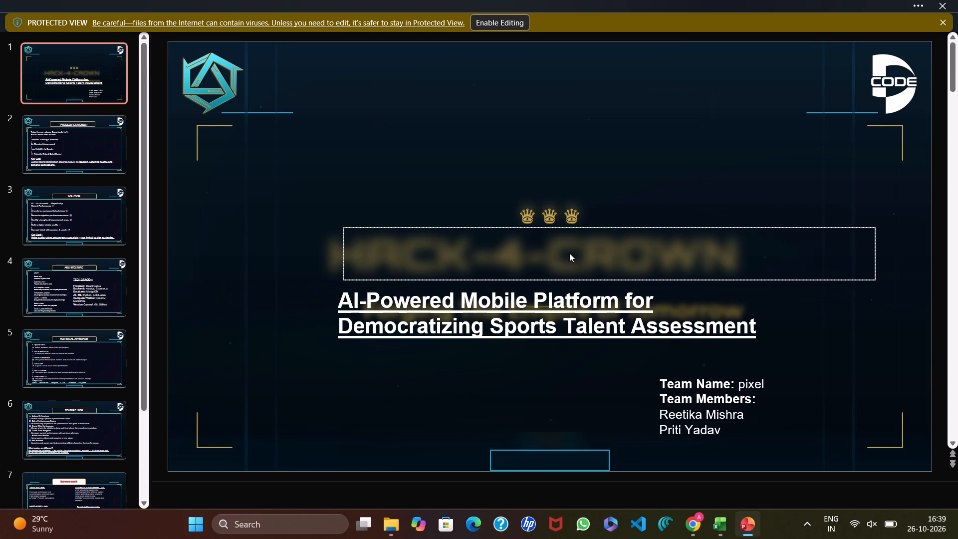
scroll(569, 253, up, 1)
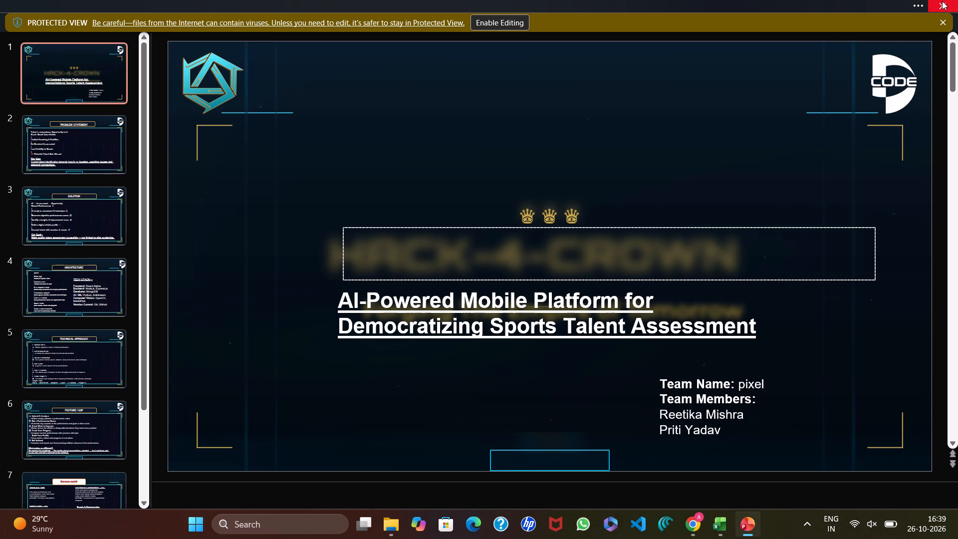
click(940, 2)
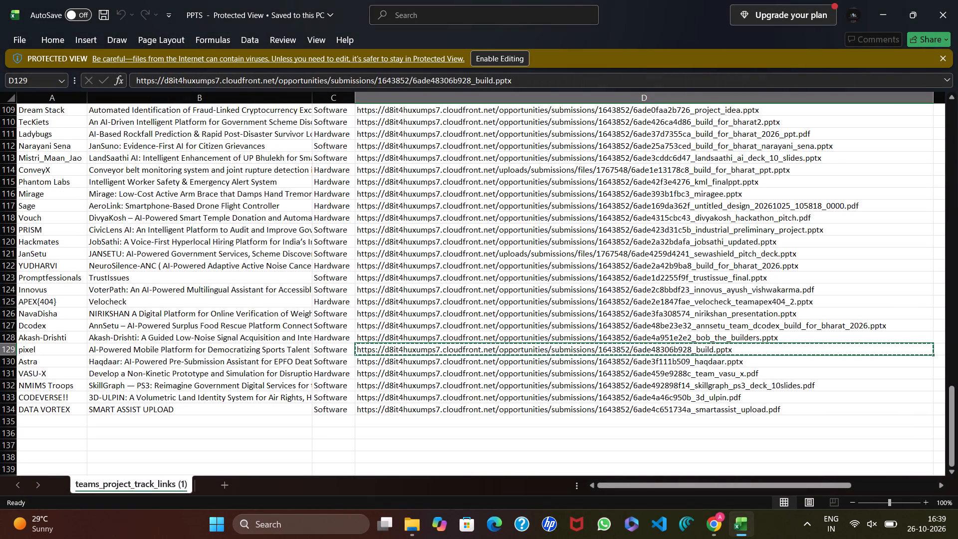
Copy team Astra's Haqdaar submission link from the PPTS spreadsheet and load it in Chrome to download the deck.
click(371, 365)
key(ctrl+c)
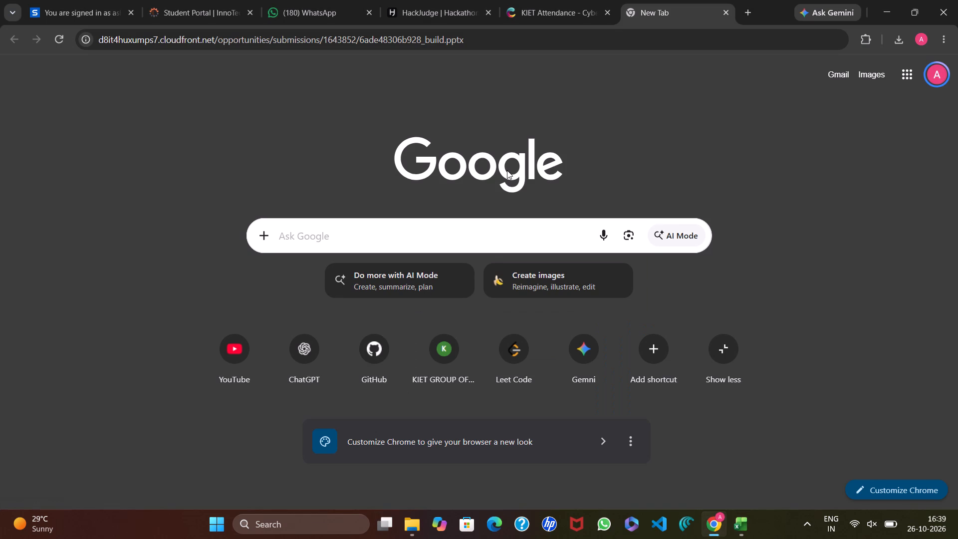
click(519, 38)
key(ctrl+v)
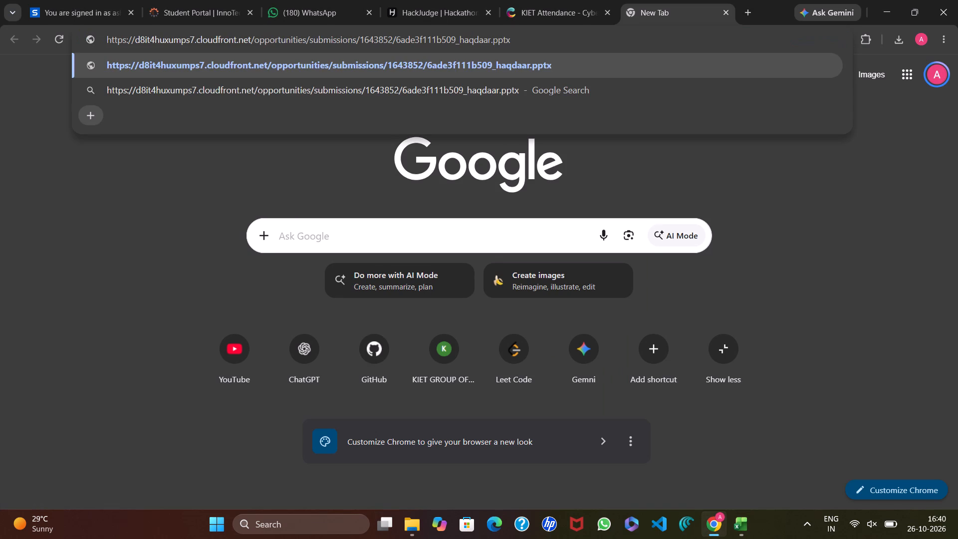
key(Return)
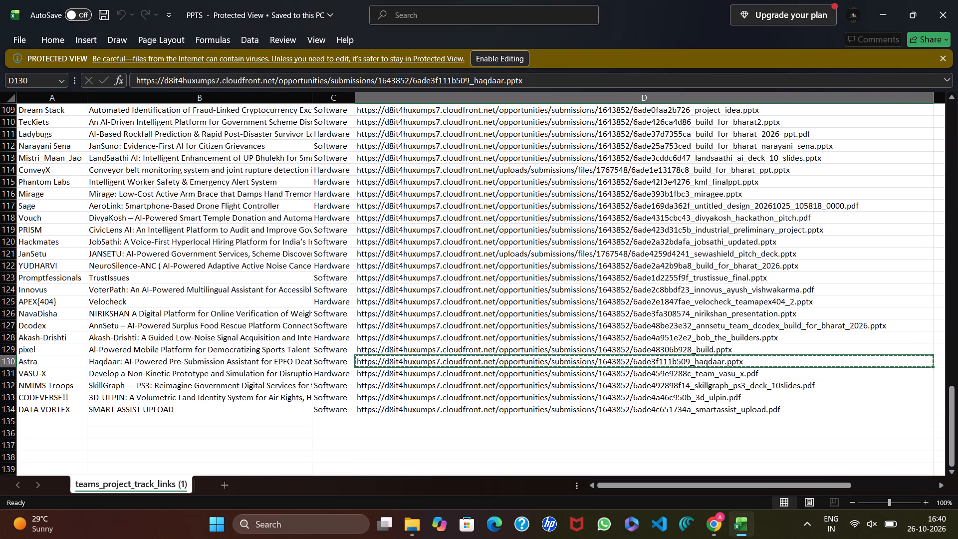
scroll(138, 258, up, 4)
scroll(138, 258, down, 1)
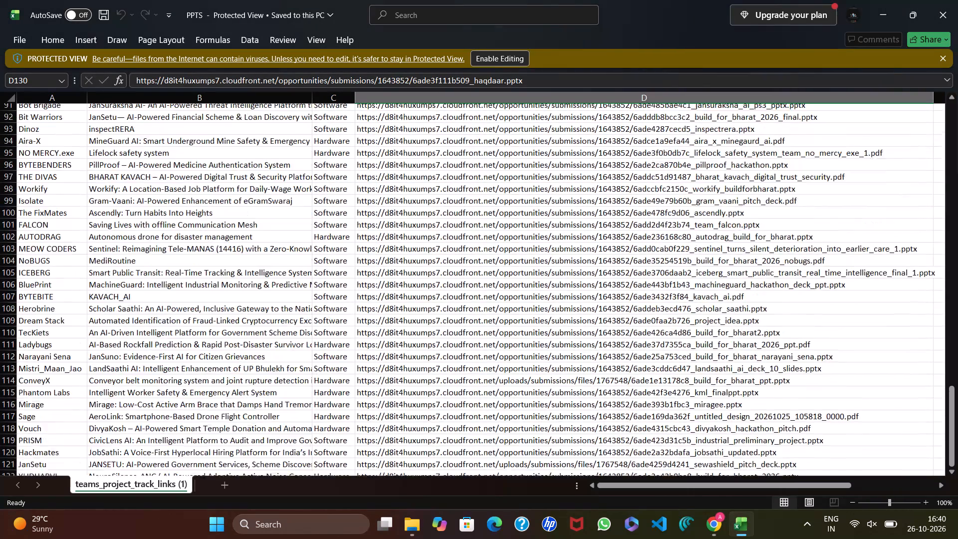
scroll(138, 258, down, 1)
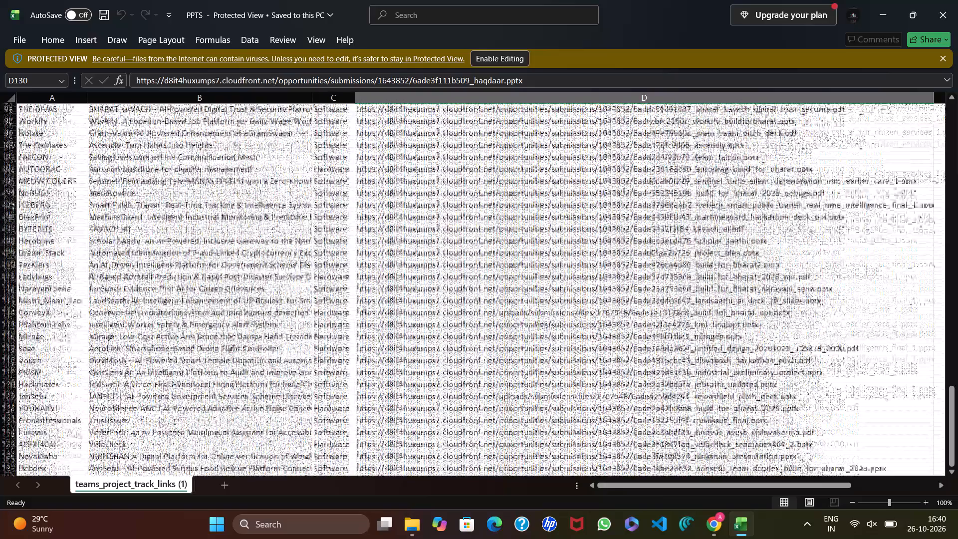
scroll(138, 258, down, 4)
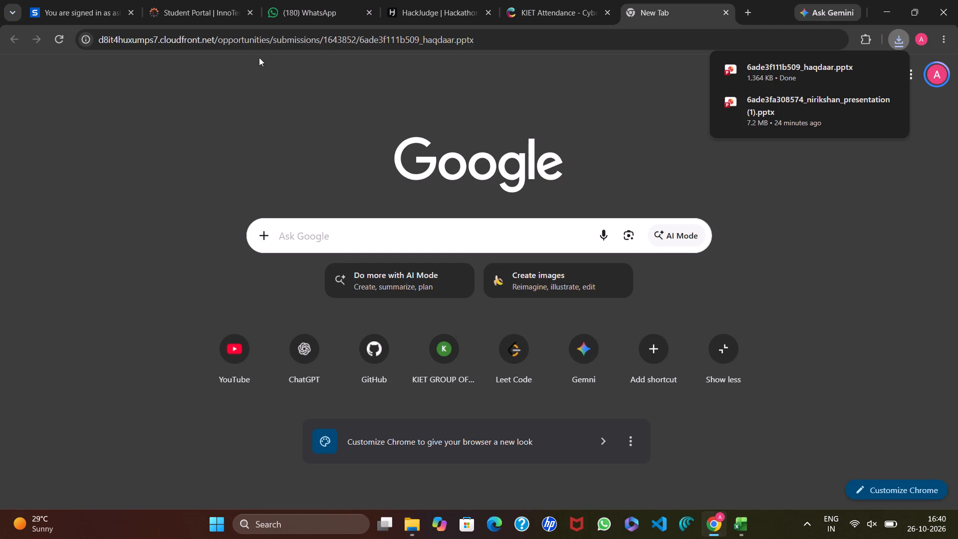
Download Astra's Haqdaar deck again from the same link in Chrome and open the newest copy in PowerPoint.
click(486, 37)
key(Return)
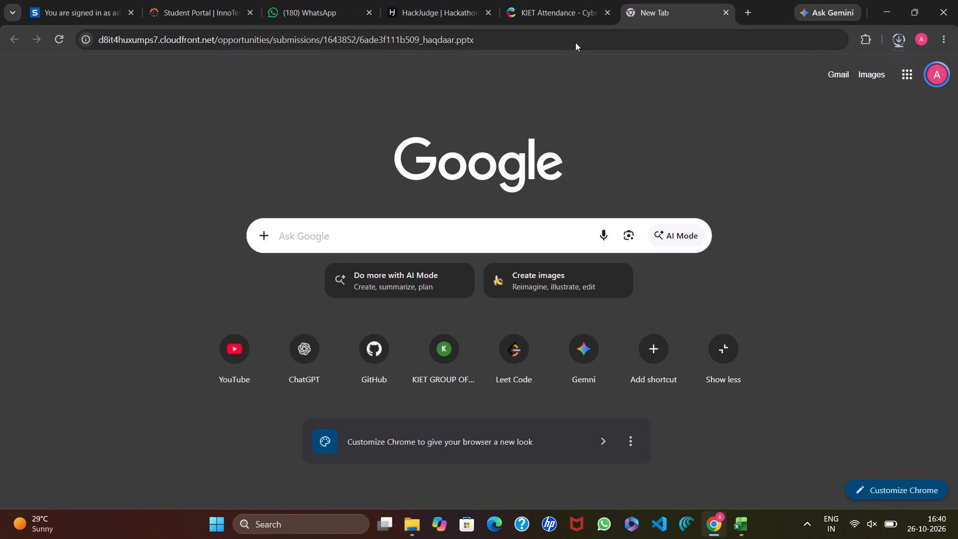
click(897, 40)
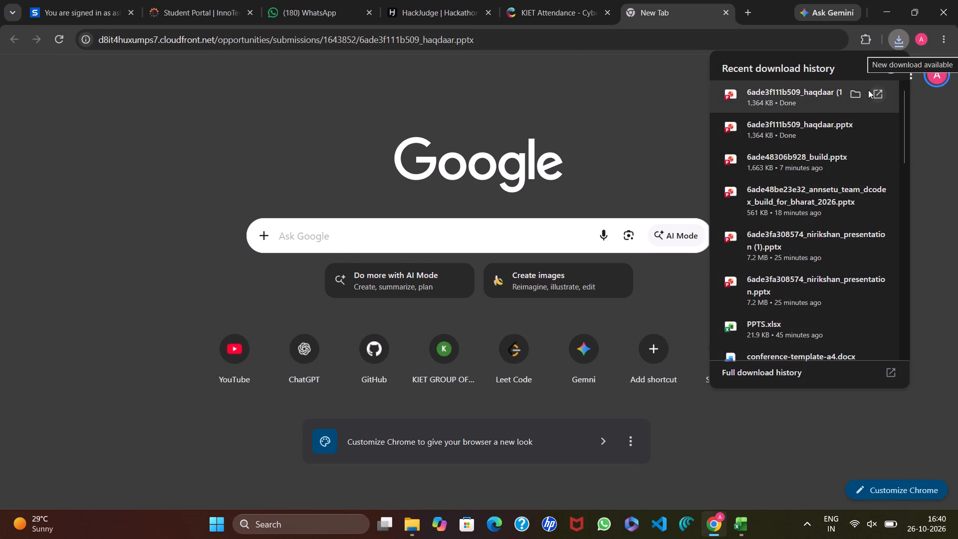
click(877, 92)
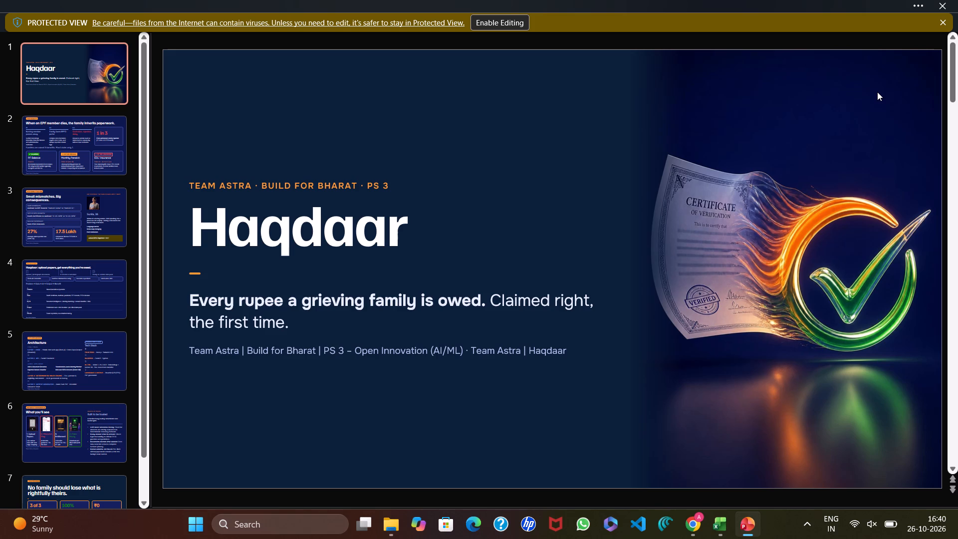
Examine the slides of Astra's Haqdaar deck, starting from the title slide.
key(Down)
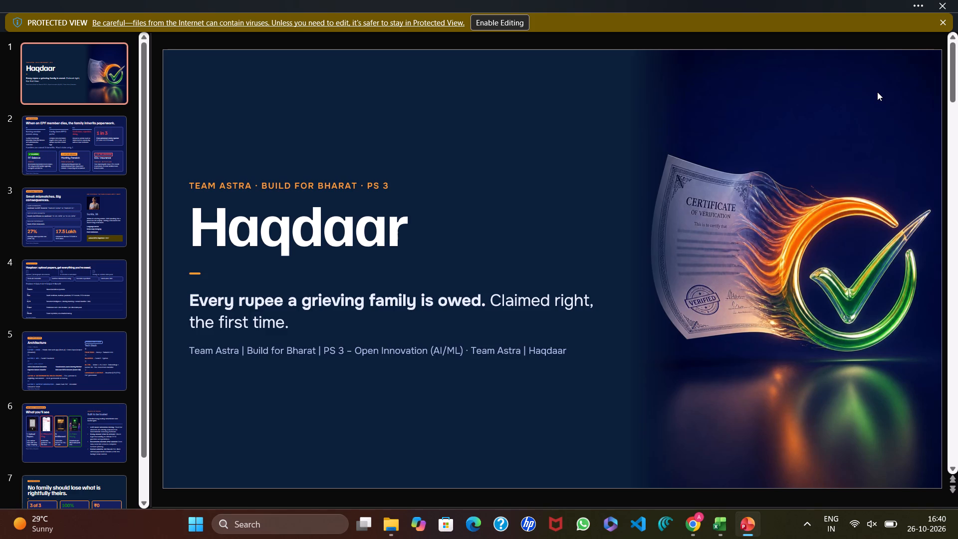
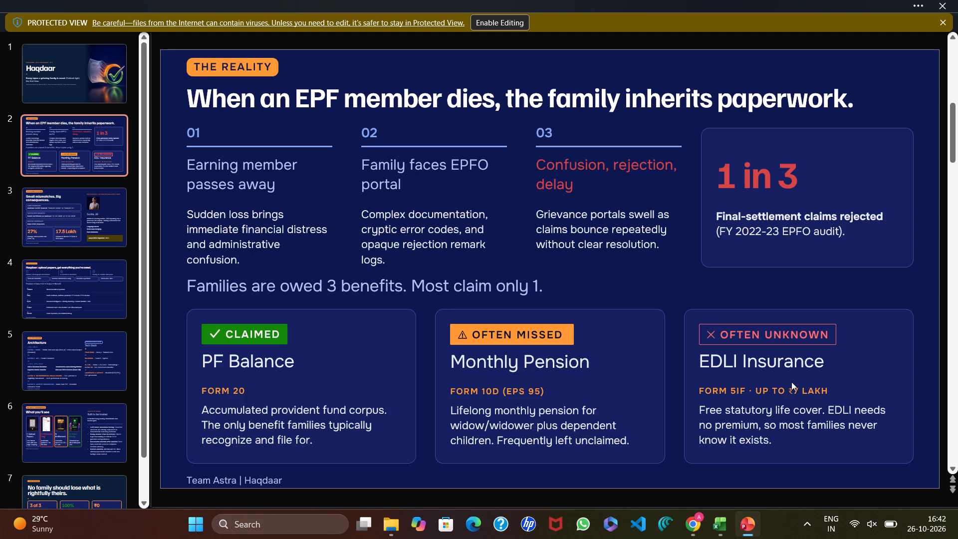
Examine the systemic failure slide of Astra's Haqdaar deck and continue to the solution slide.
key(Down)
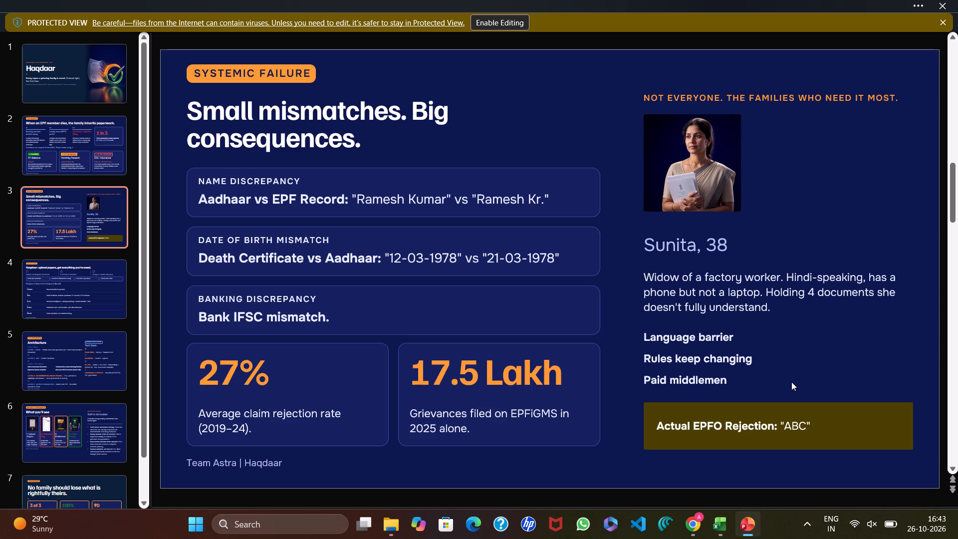
key(Down)
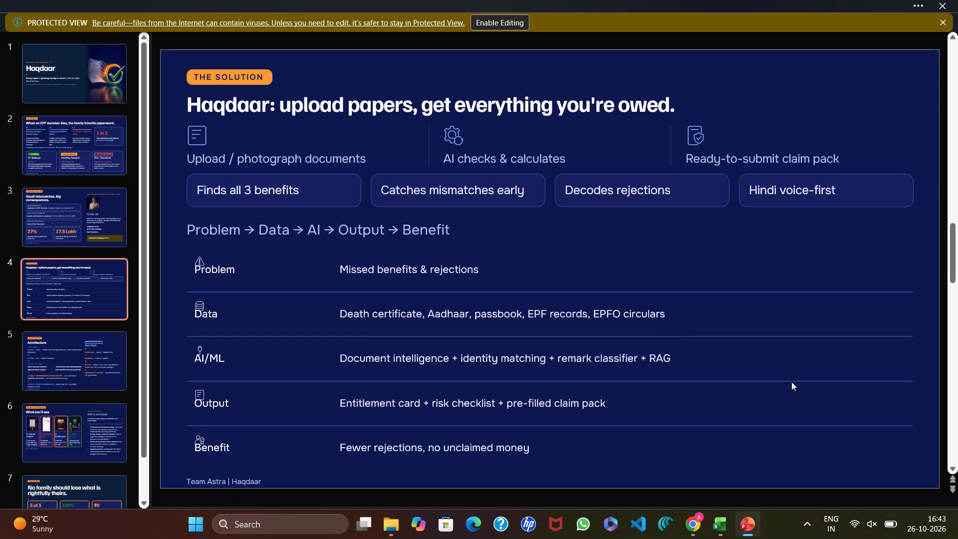
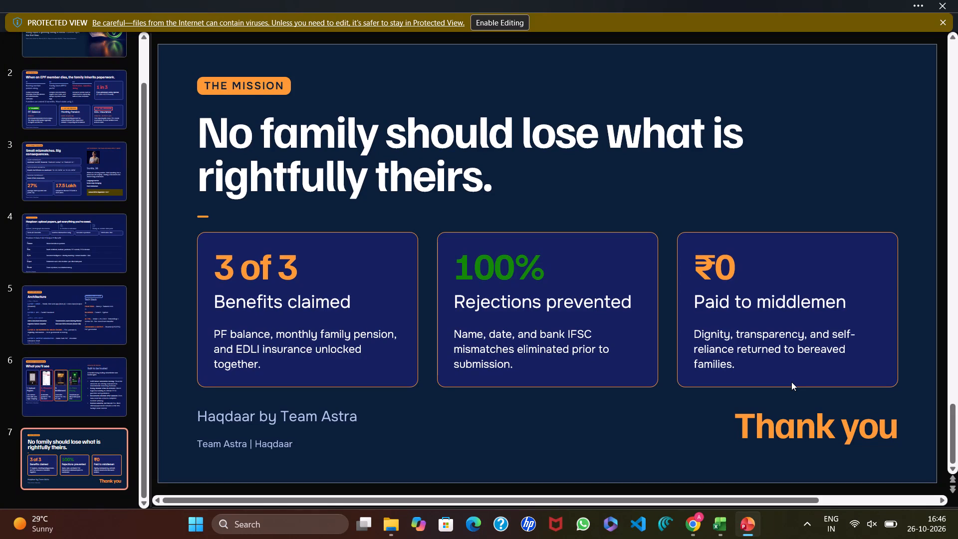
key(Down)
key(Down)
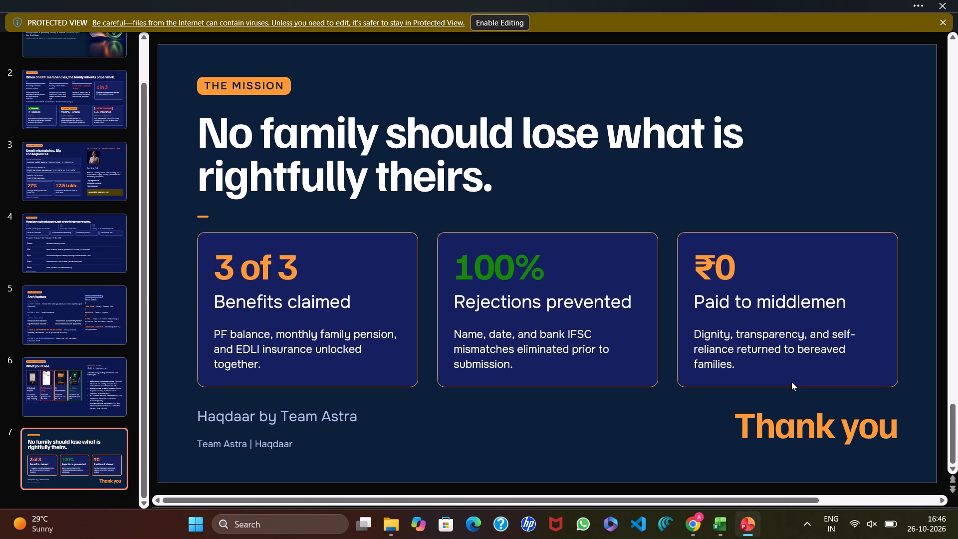
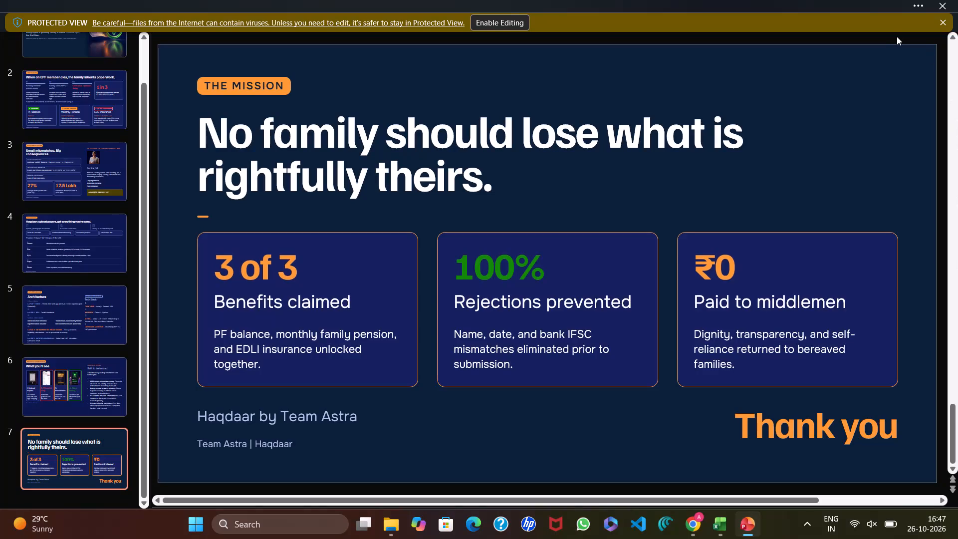
Close Team Astra's Haqdaar presentation.
click(957, 0)
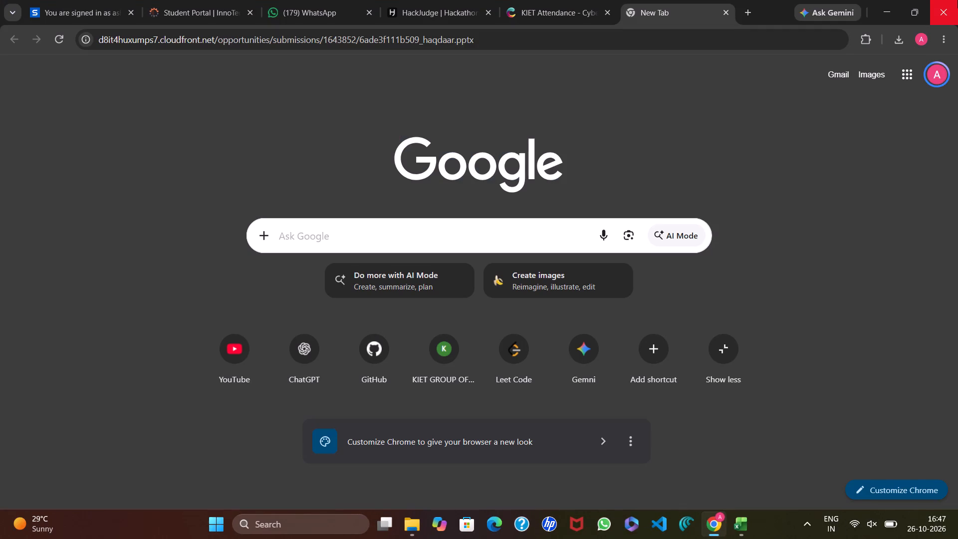
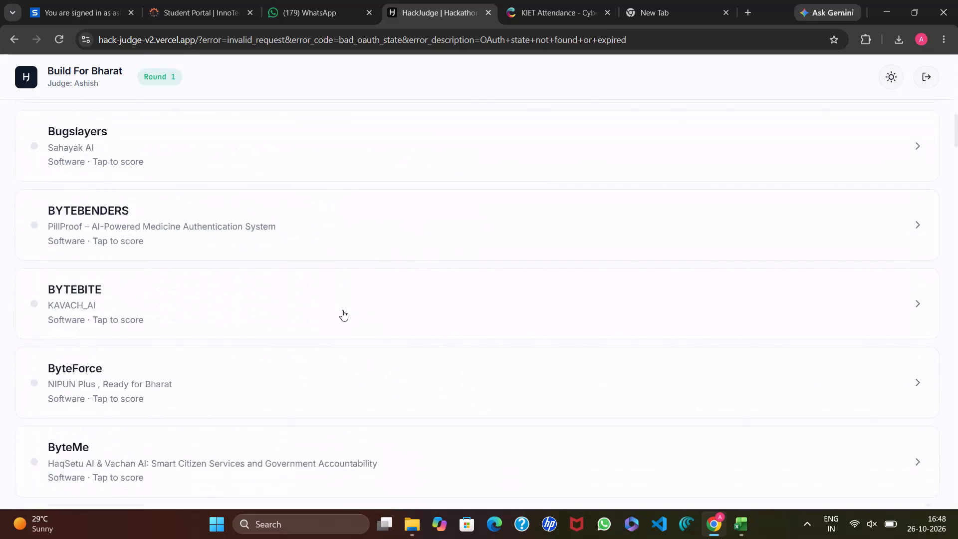
Find team Dcodex in the HackJudge team list and open its Round 1 scoring form.
scroll(342, 310, down, 12)
scroll(342, 310, down, 9)
scroll(342, 310, up, 8)
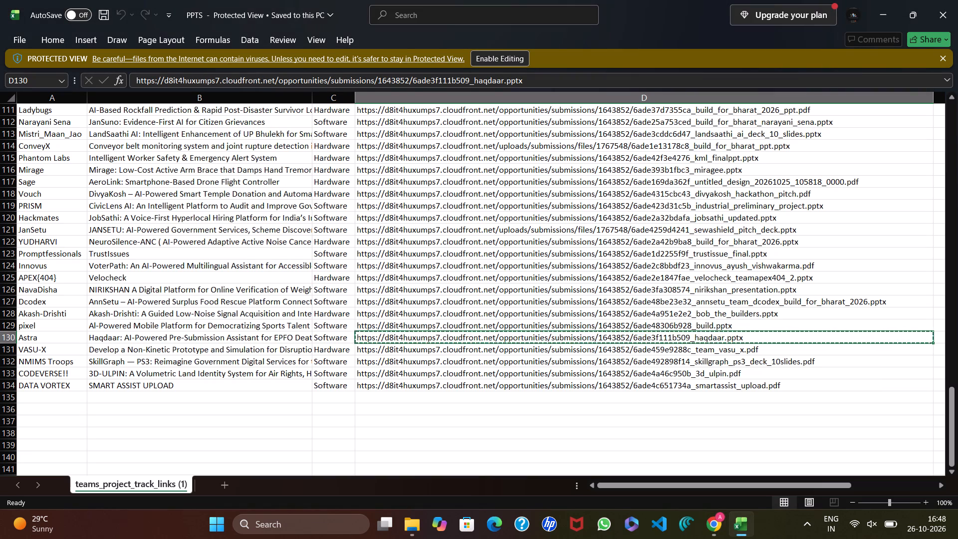
scroll(64, 240, up, 3)
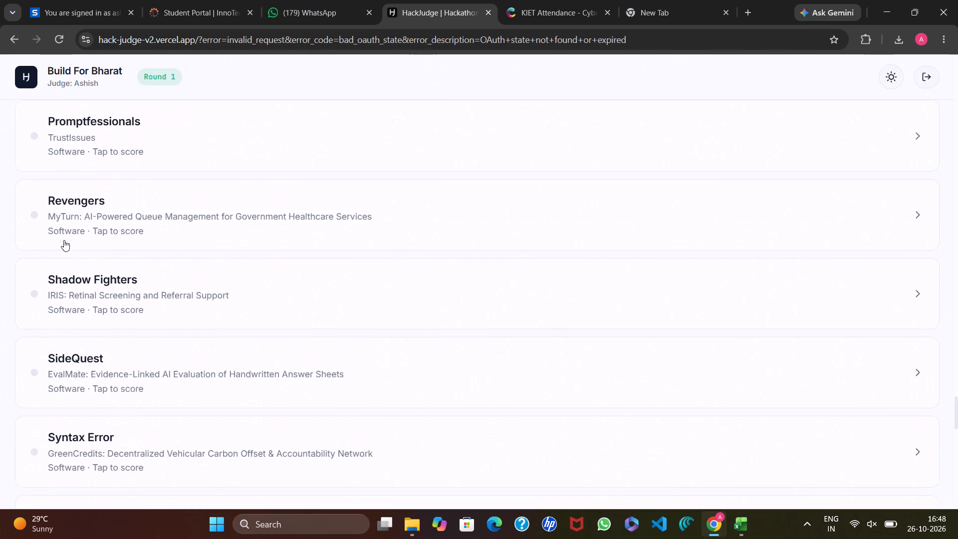
scroll(64, 240, up, 12)
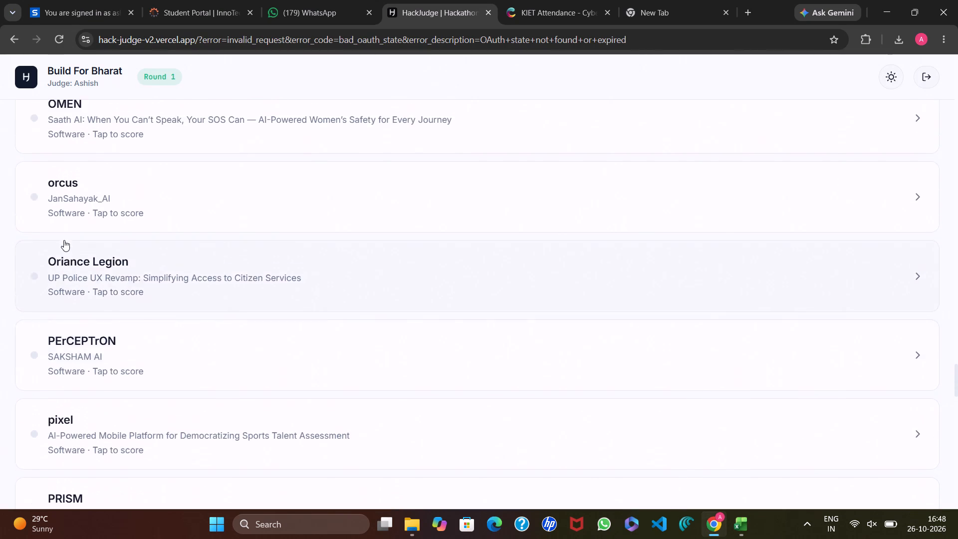
scroll(64, 240, up, 12)
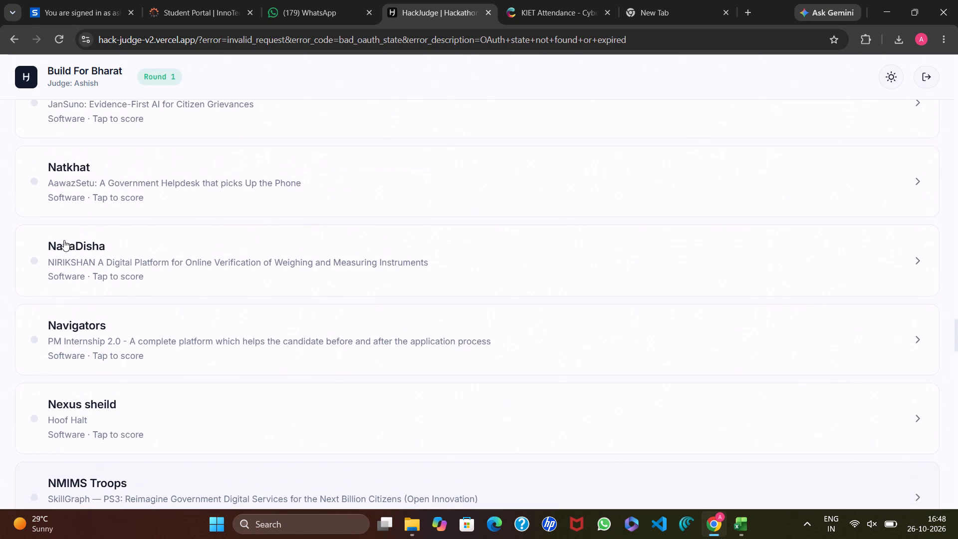
scroll(64, 240, up, 12)
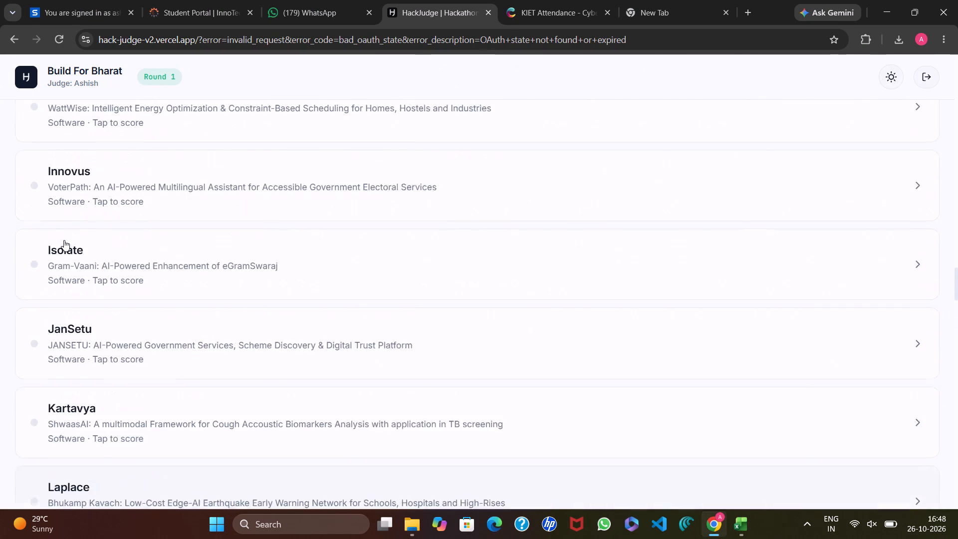
scroll(64, 240, up, 10)
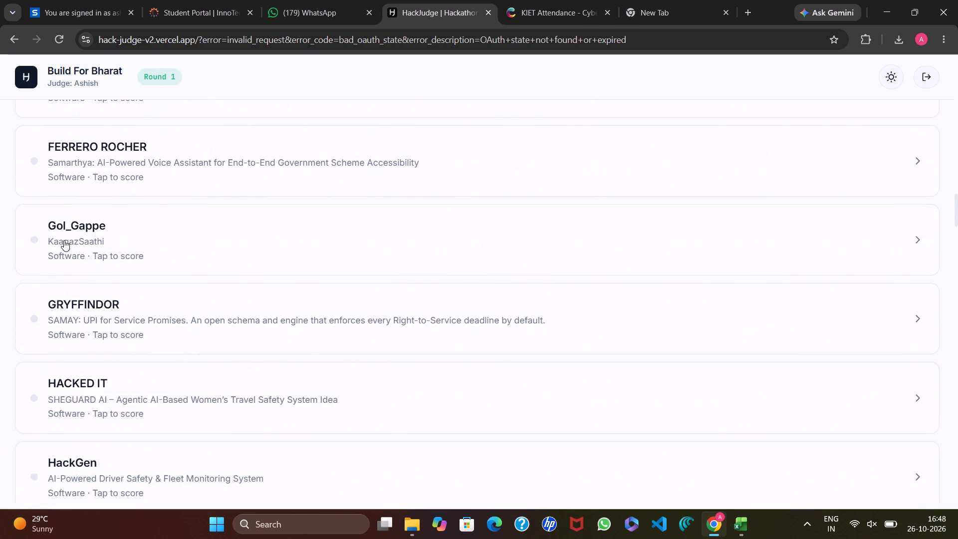
scroll(64, 240, up, 9)
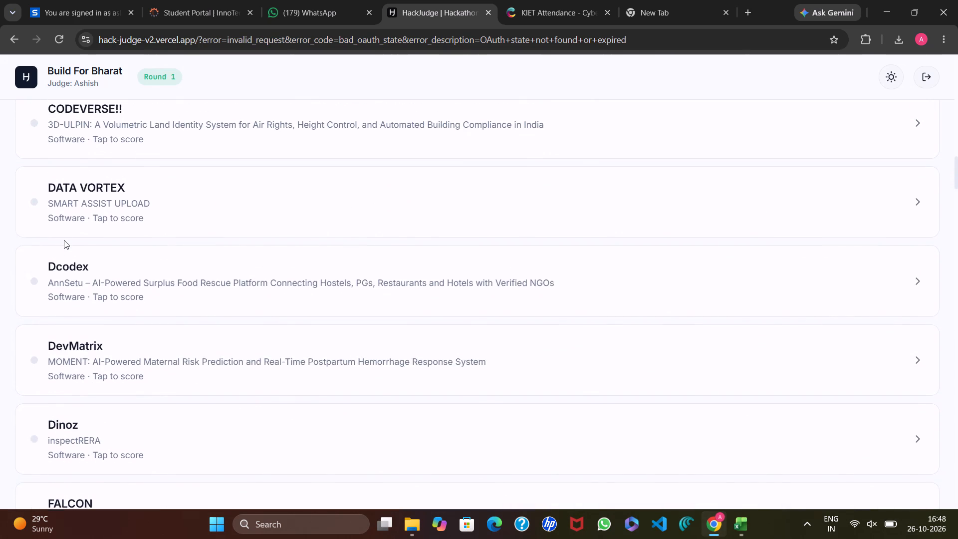
scroll(64, 240, up, 1)
click(71, 301)
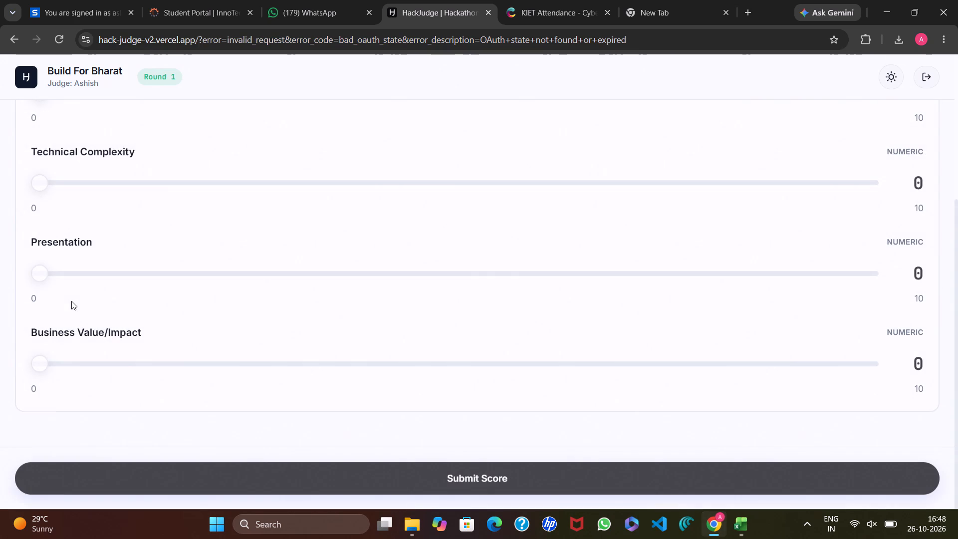
Score Dcodex 7 for Innovation, 5 for Technical Complexity, 7 for Presentation and 4 for Business Value/Impact.
scroll(71, 301, up, 2)
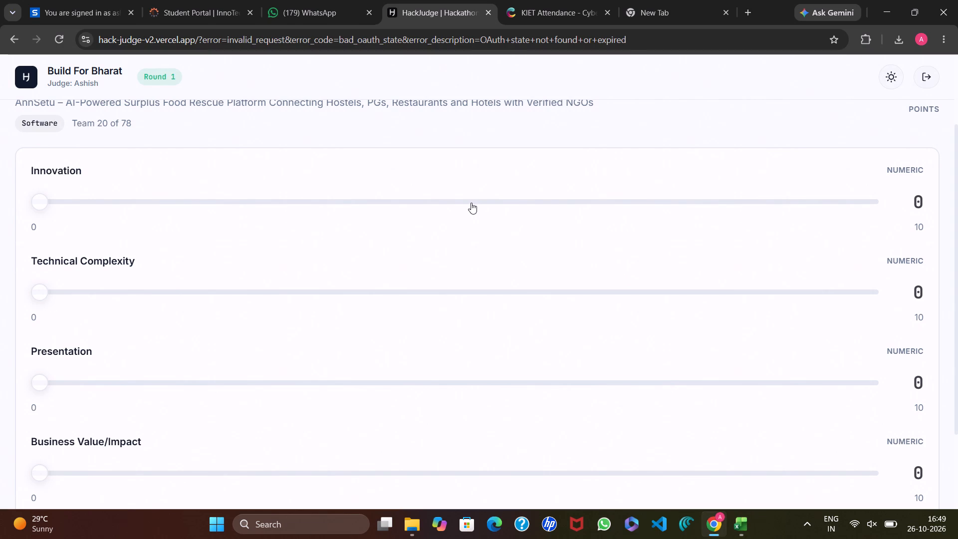
click(573, 204)
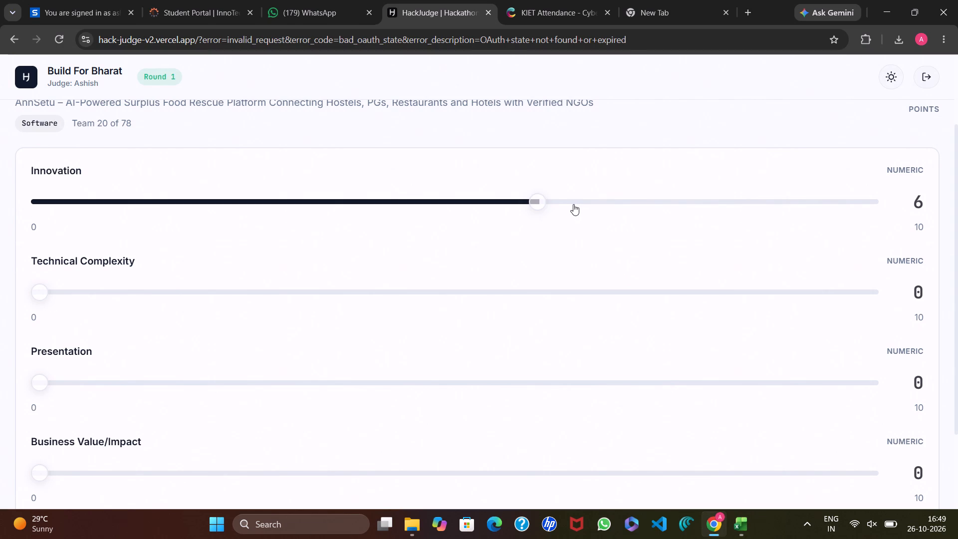
click(610, 200)
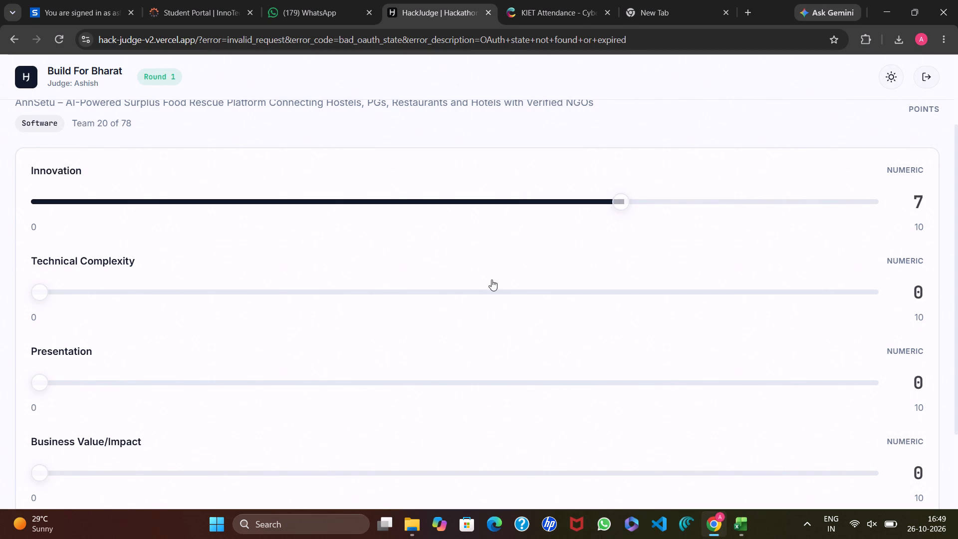
click(492, 287)
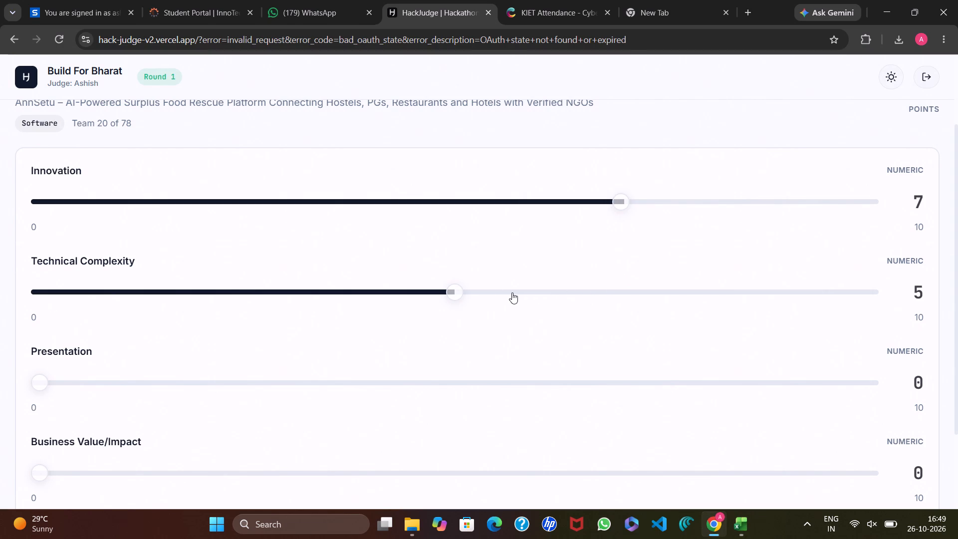
click(513, 292)
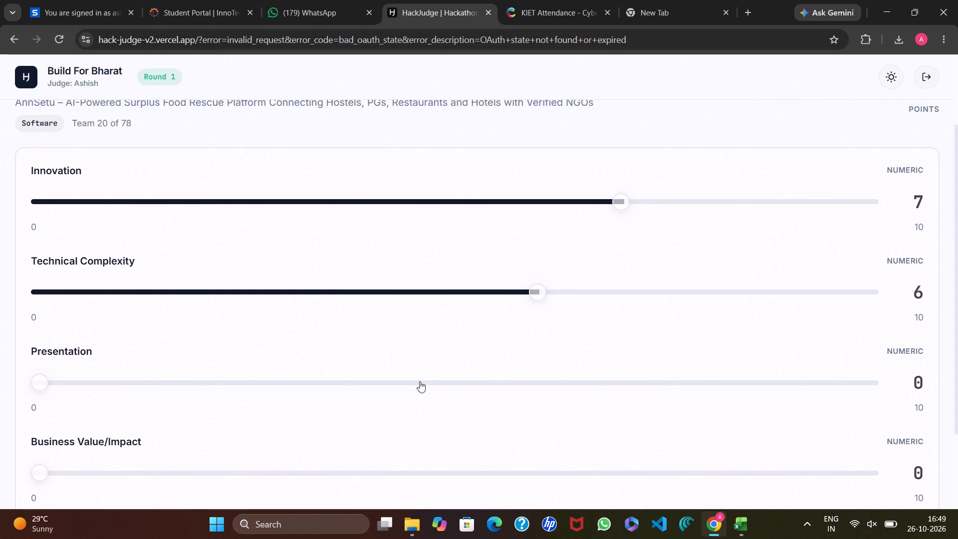
click(443, 292)
click(613, 383)
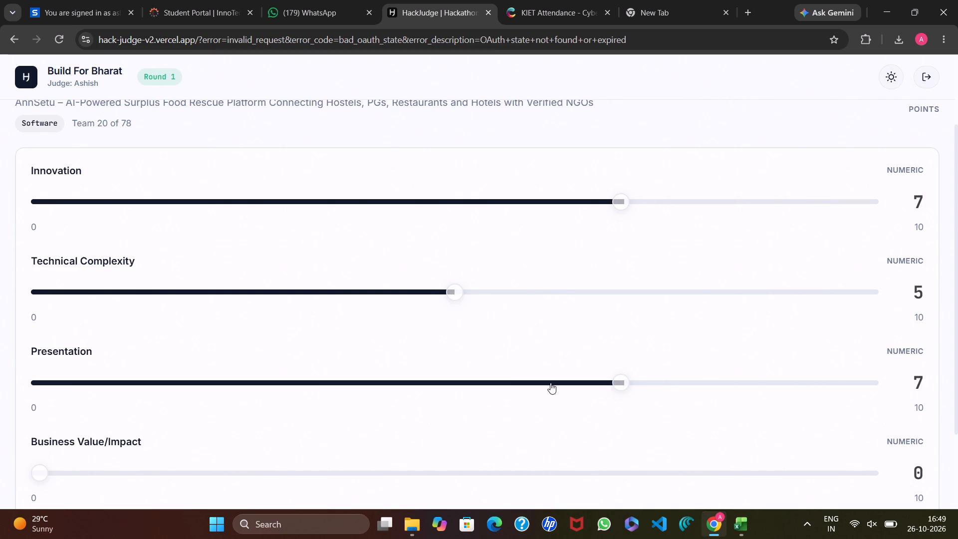
scroll(508, 384, down, 1)
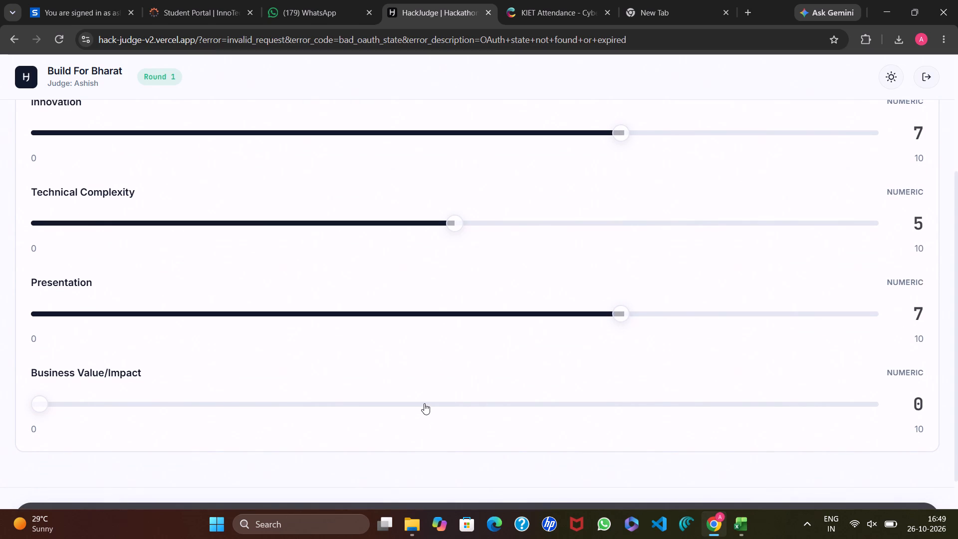
click(424, 403)
click(404, 398)
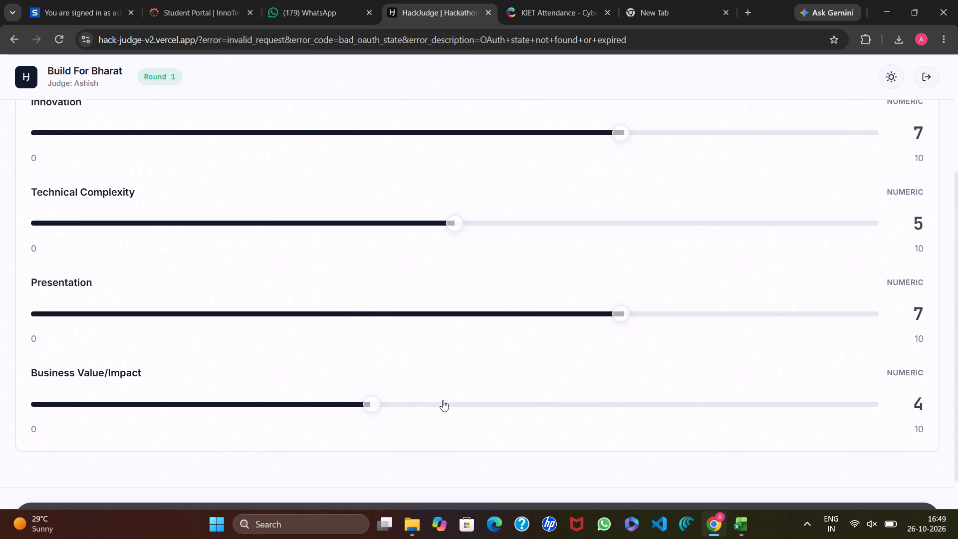
Raise Dcodex's Presentation score to 8.
scroll(461, 403, down, 3)
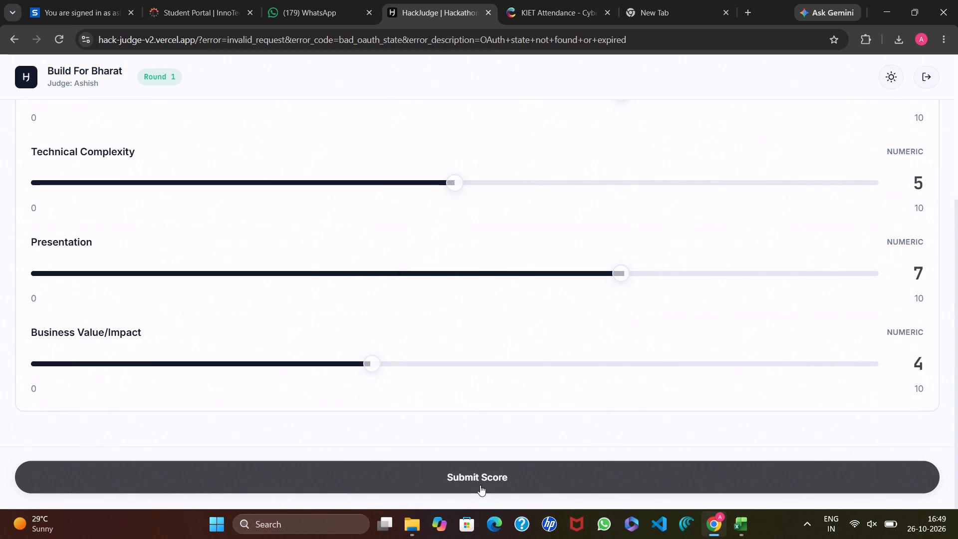
click(640, 274)
click(658, 268)
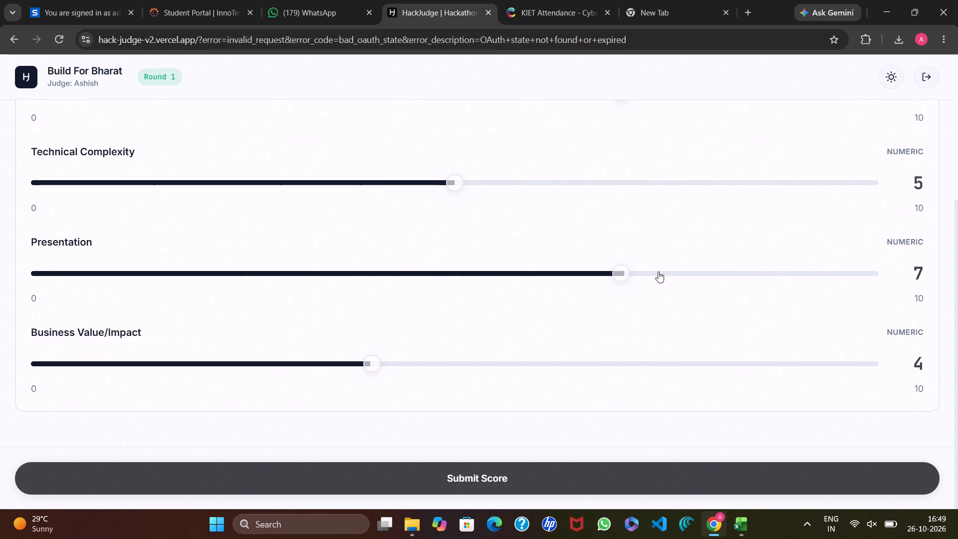
click(658, 272)
click(668, 273)
Submit the Round 1 score for team Dcodex.
scroll(588, 204, down, 1)
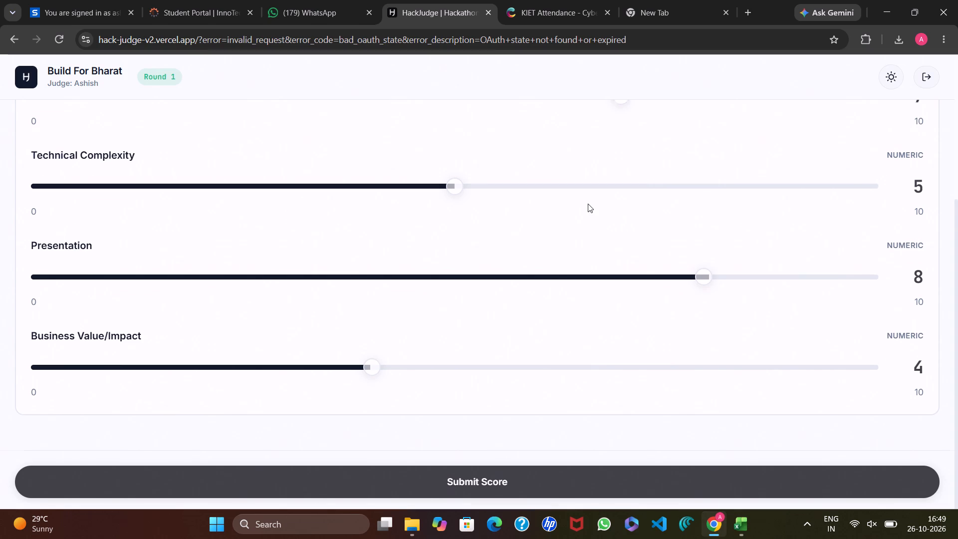
scroll(588, 204, down, 1)
click(505, 463)
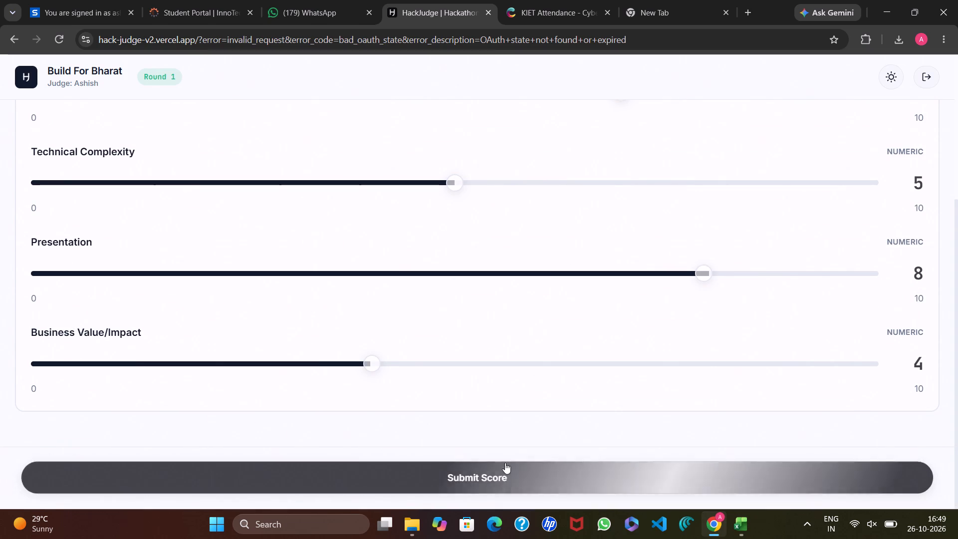
scroll(490, 288, up, 8)
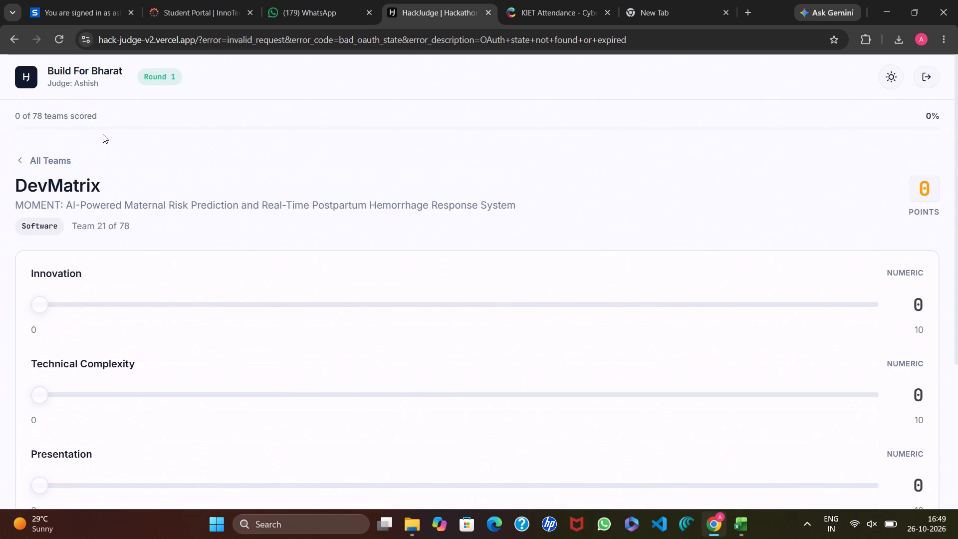
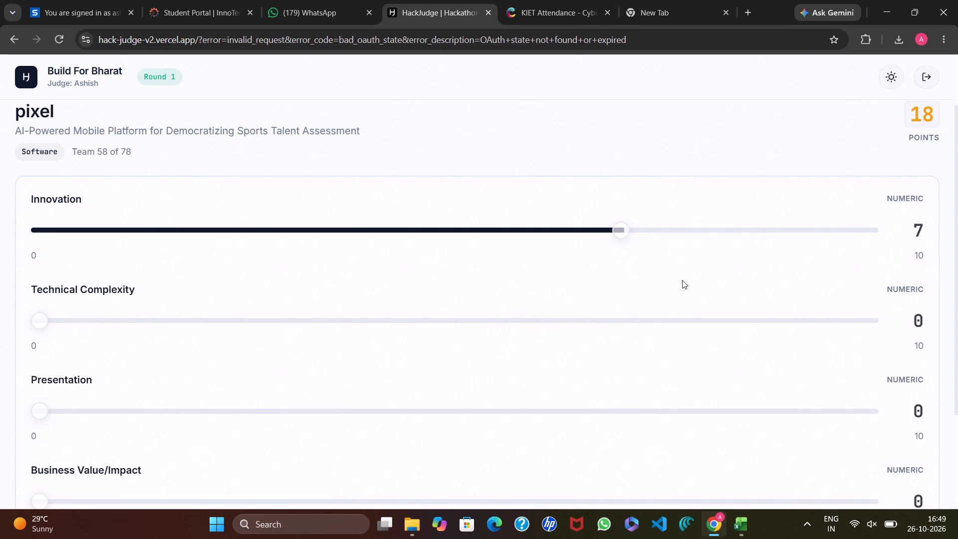
Score team pixel 8 for Innovation, 8 for Technical Complexity, 5 for Presentation and 5 for Business Value/Impact.
click(703, 232)
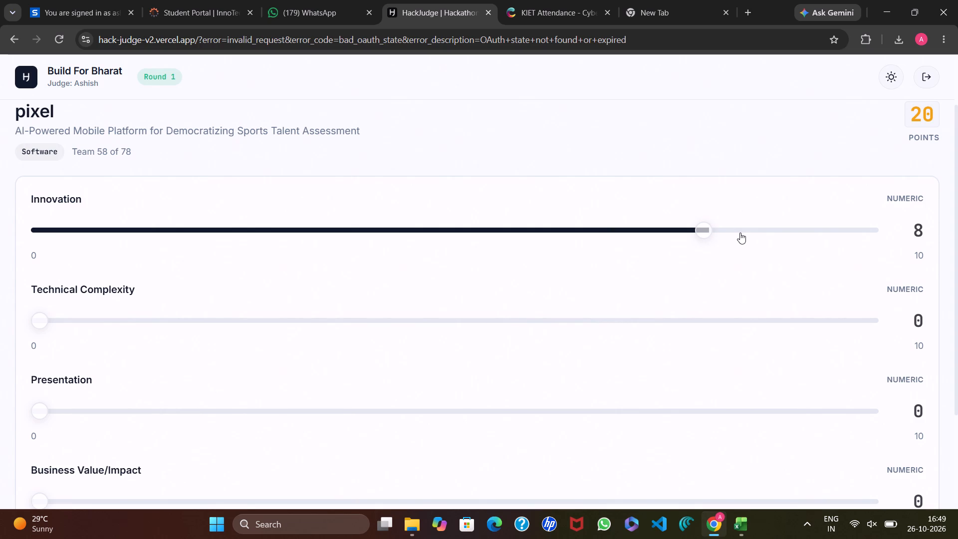
click(740, 233)
click(737, 229)
click(456, 321)
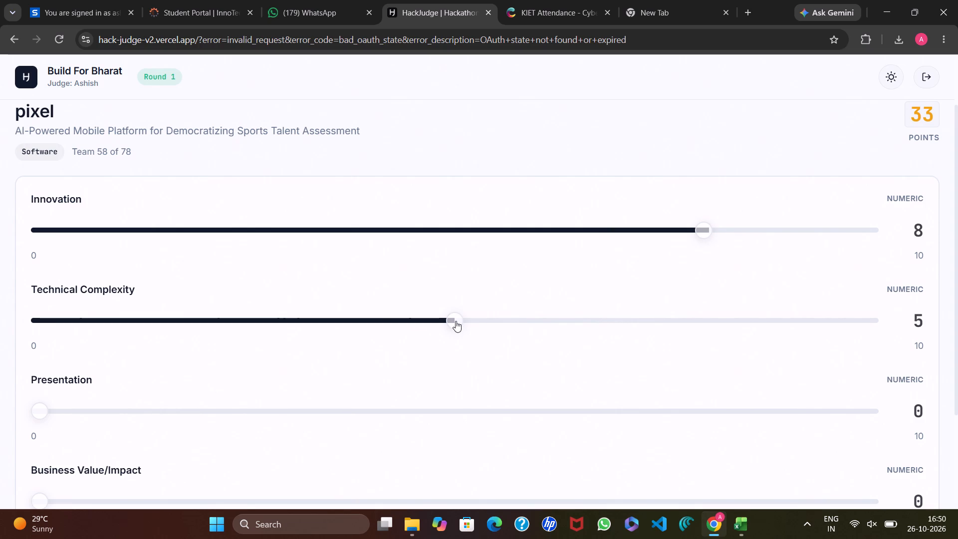
scroll(459, 365, down, 1)
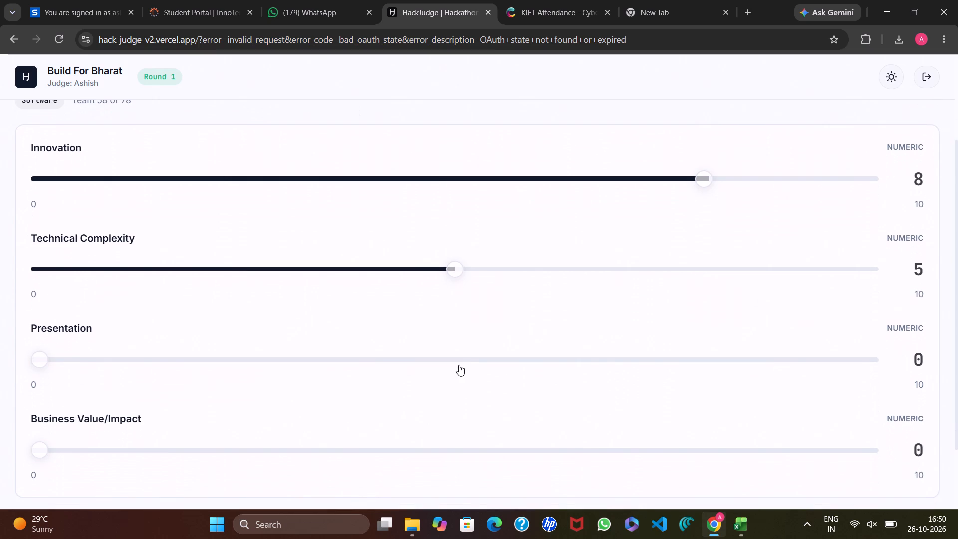
click(553, 270)
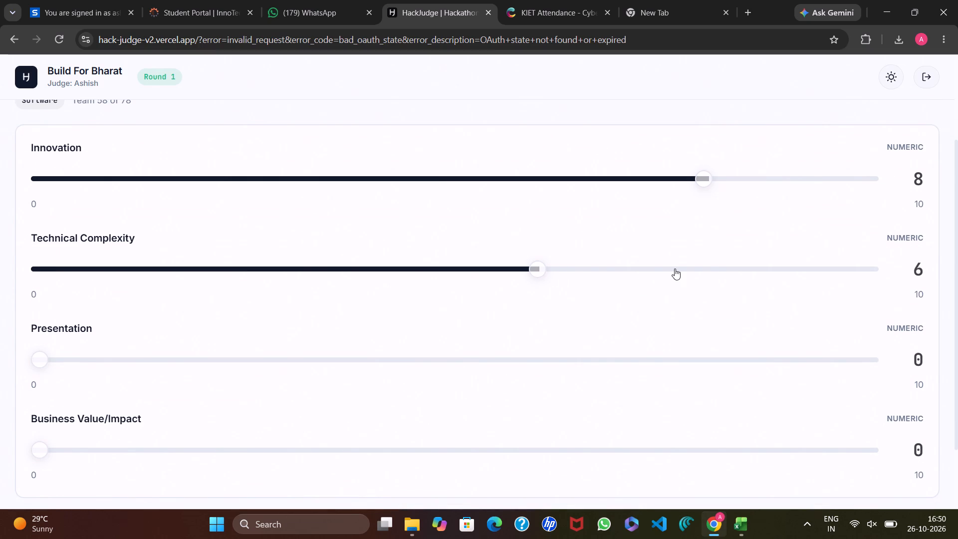
click(675, 269)
click(467, 358)
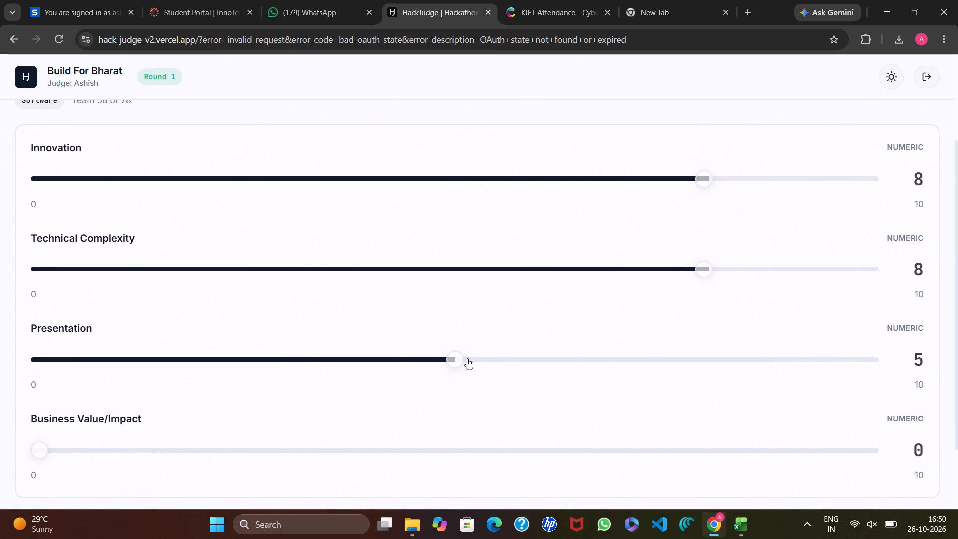
click(481, 450)
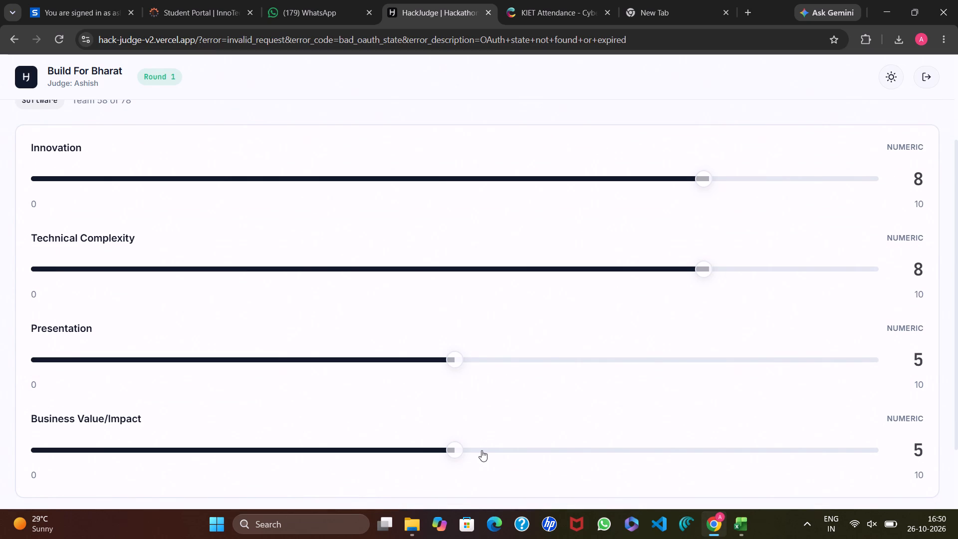
click(522, 360)
click(491, 359)
Check team pixel's four criterion scores and submit its Round 1 score.
scroll(531, 379, down, 2)
scroll(531, 379, up, 2)
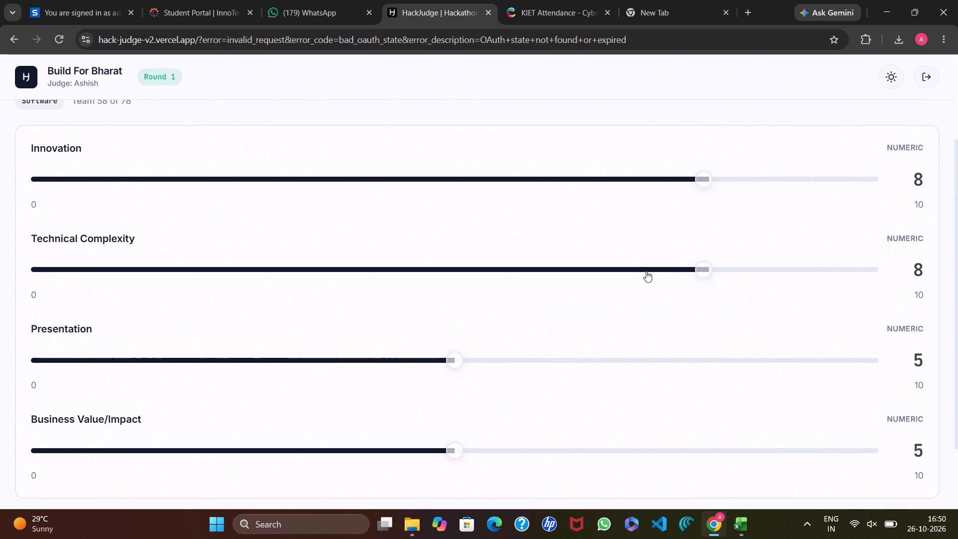
scroll(646, 271, down, 2)
scroll(646, 271, up, 1)
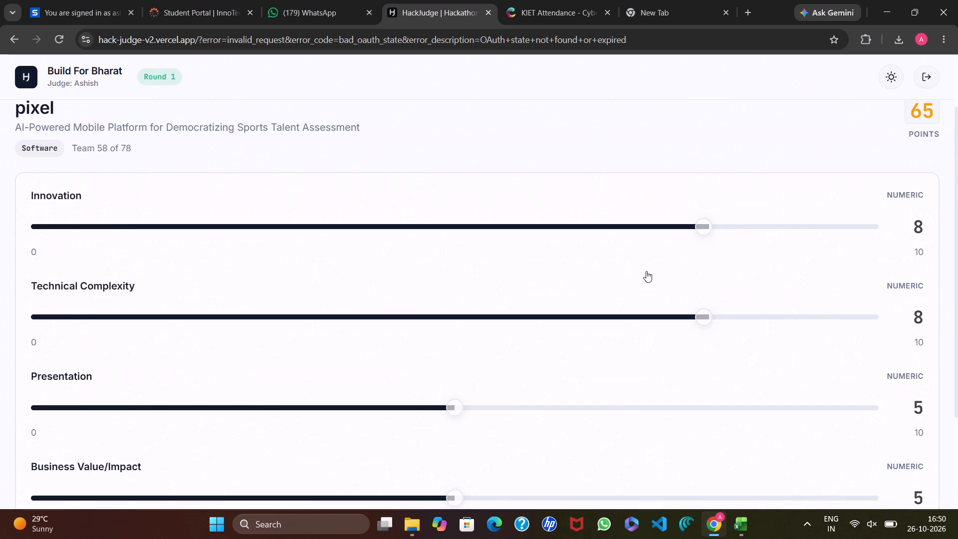
scroll(646, 271, up, 1)
scroll(622, 368, down, 2)
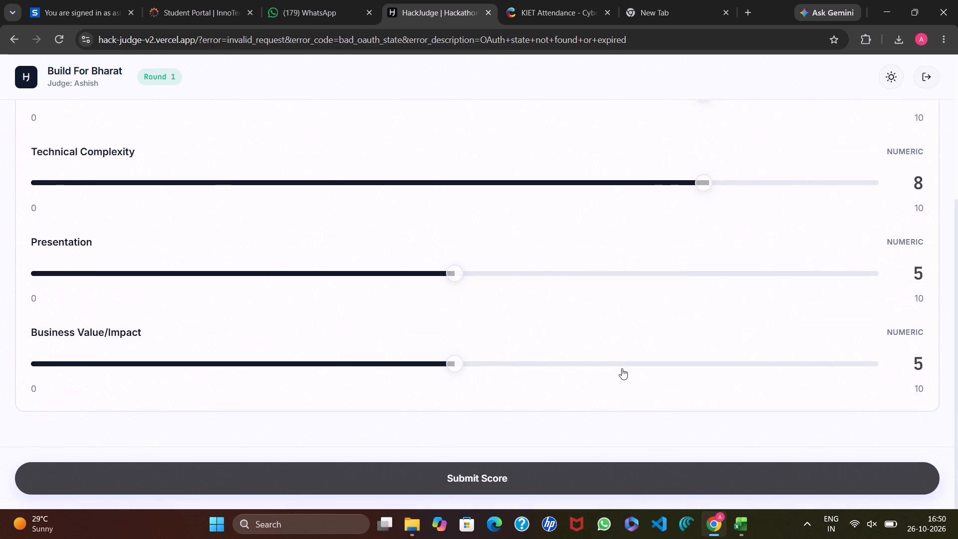
scroll(457, 283, up, 2)
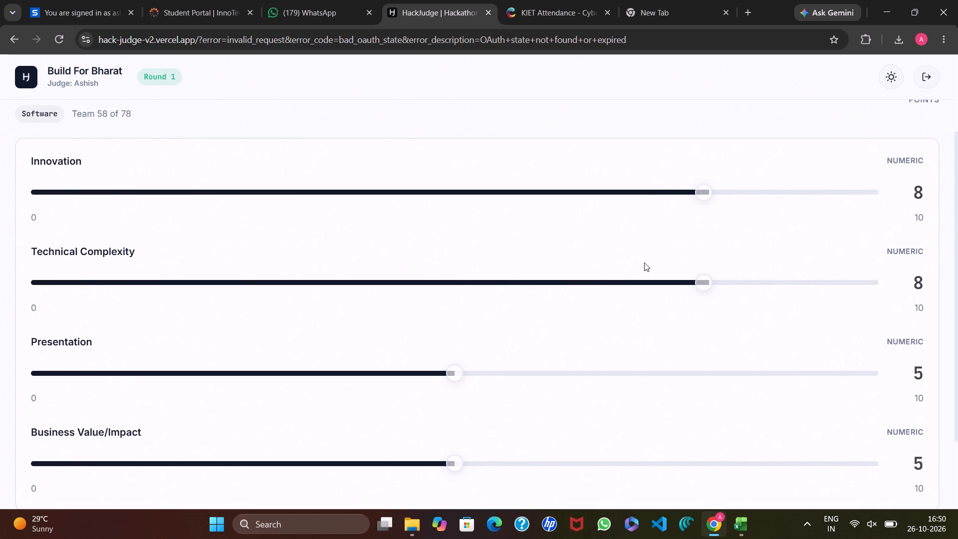
scroll(515, 255, down, 7)
click(433, 485)
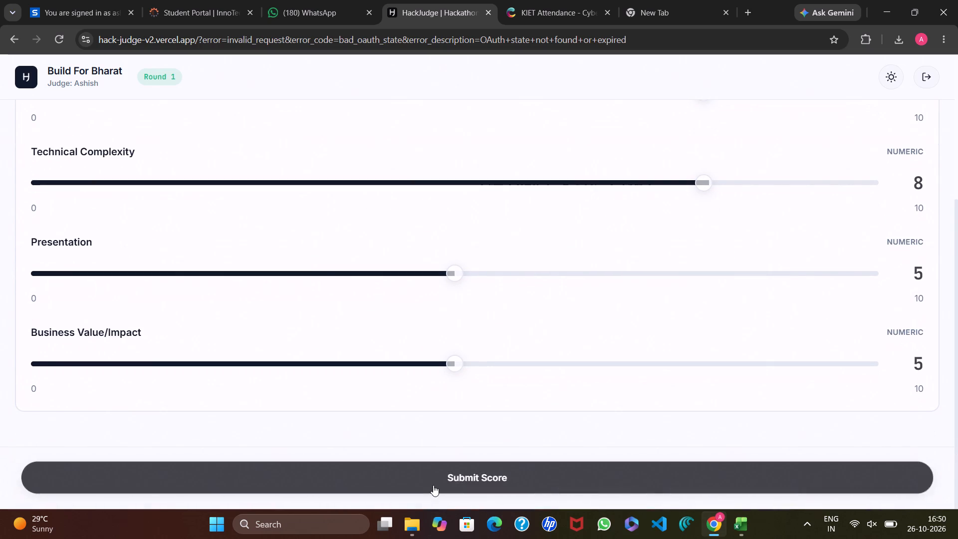
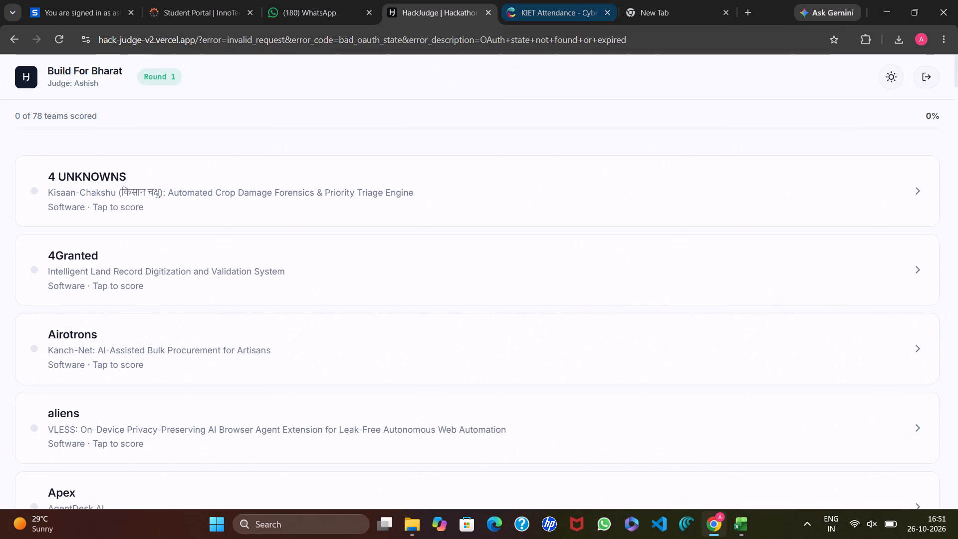
Copy the NMIMS Troops submission link from row 132 of the PPTS spreadsheet and open its SkillGraph deck in the new browser tab.
click(648, 0)
click(551, 36)
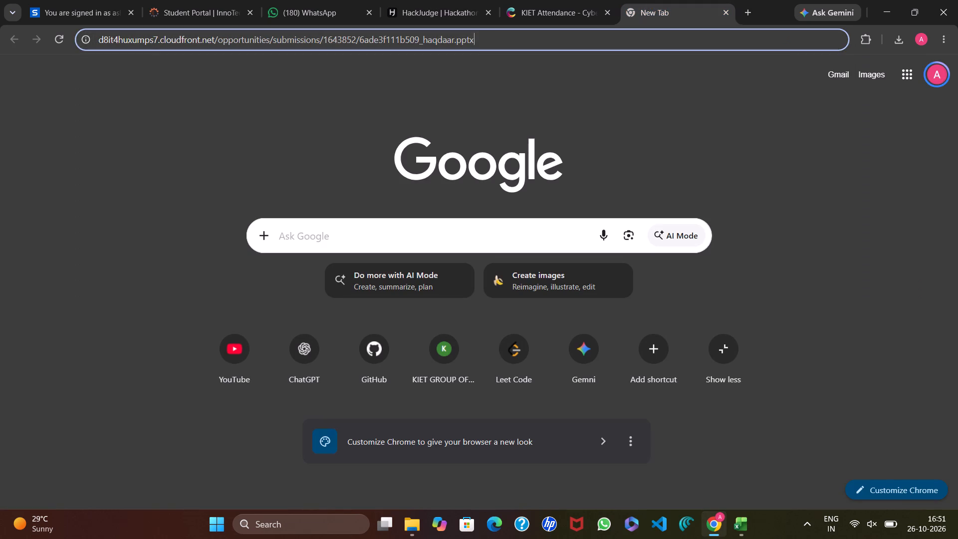
key(ctrl+v)
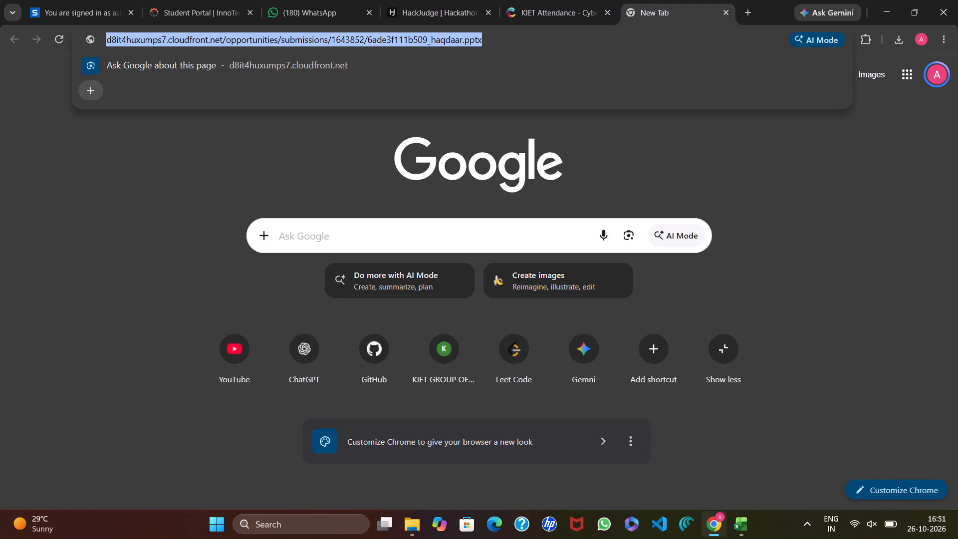
key(BackSpace)
key(ctrl+v)
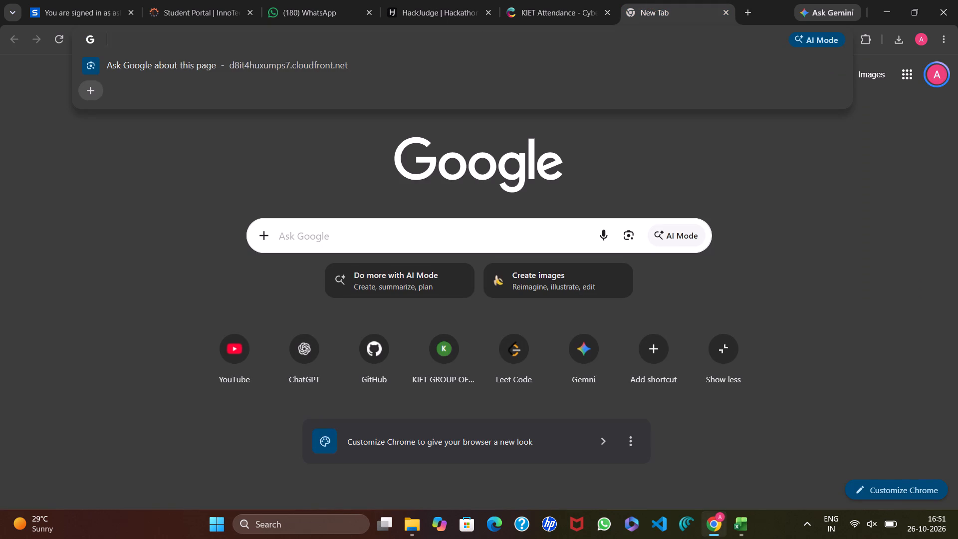
key(ctrl+v)
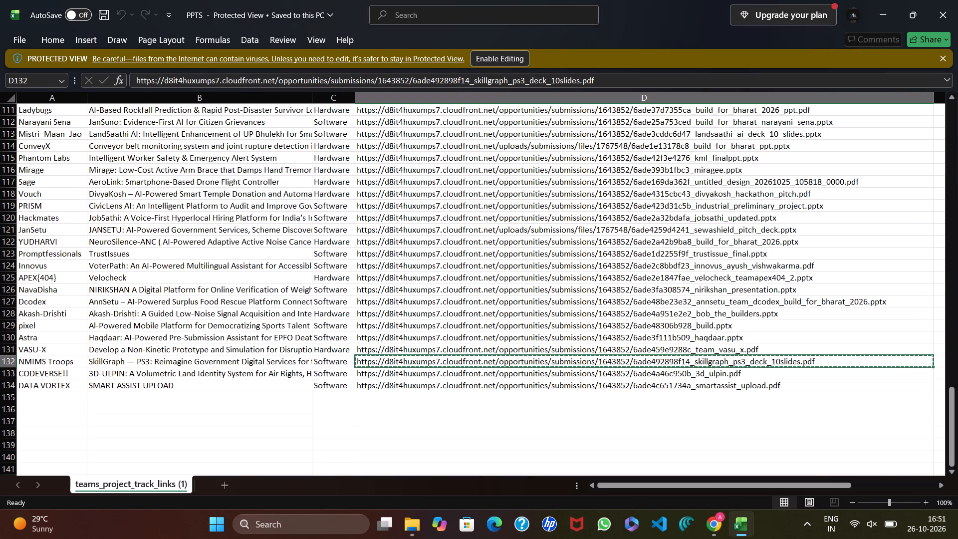
key(ctrl+v)
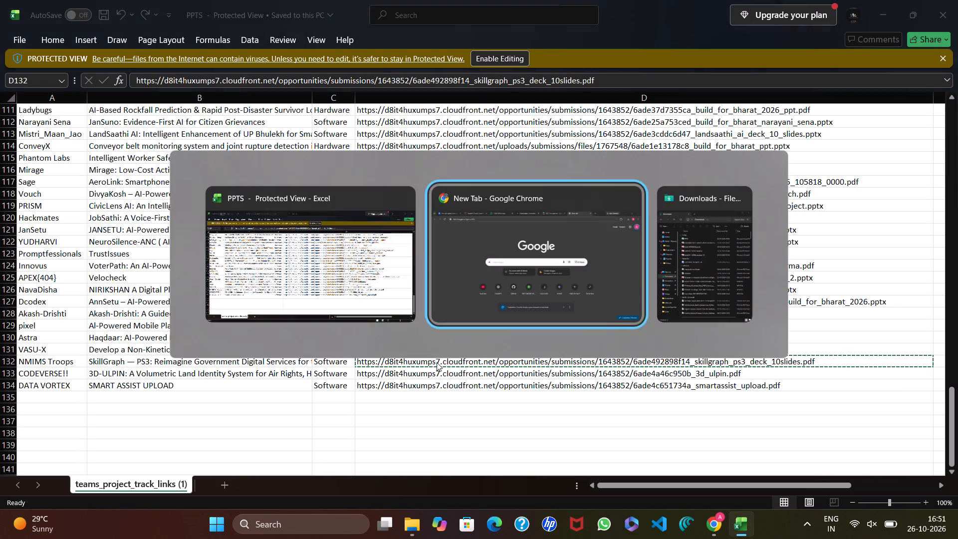
key(ctrl+v)
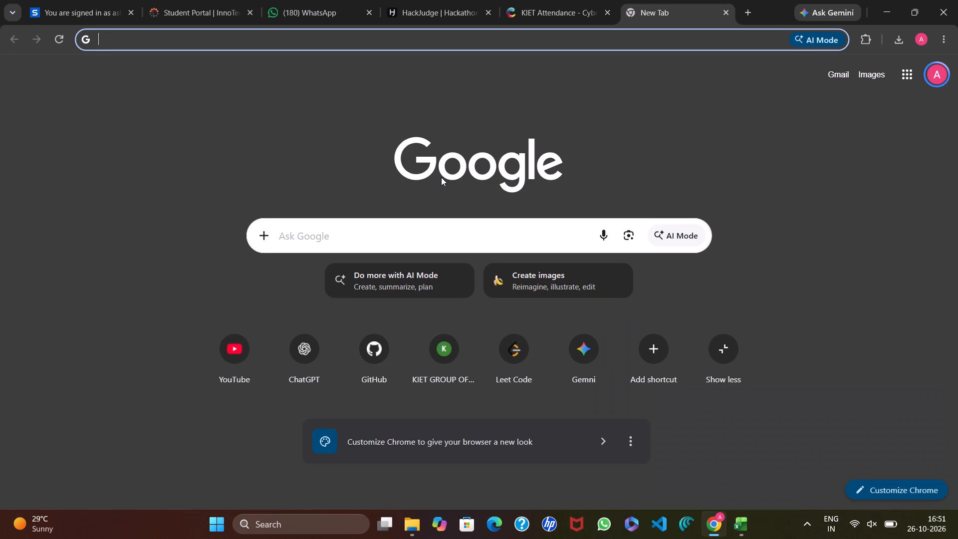
key(ctrl+v)
key(ctrl+v)
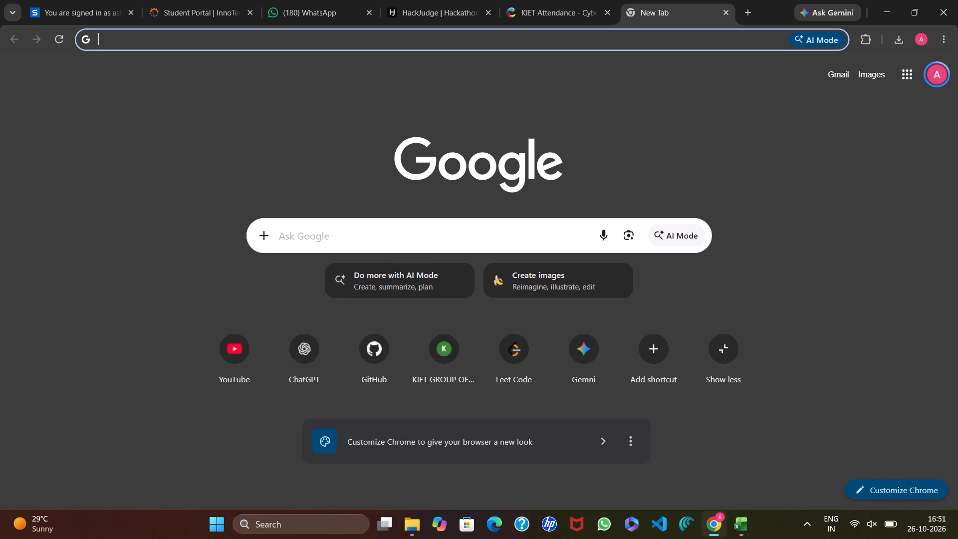
click(267, 41)
click(267, 41)
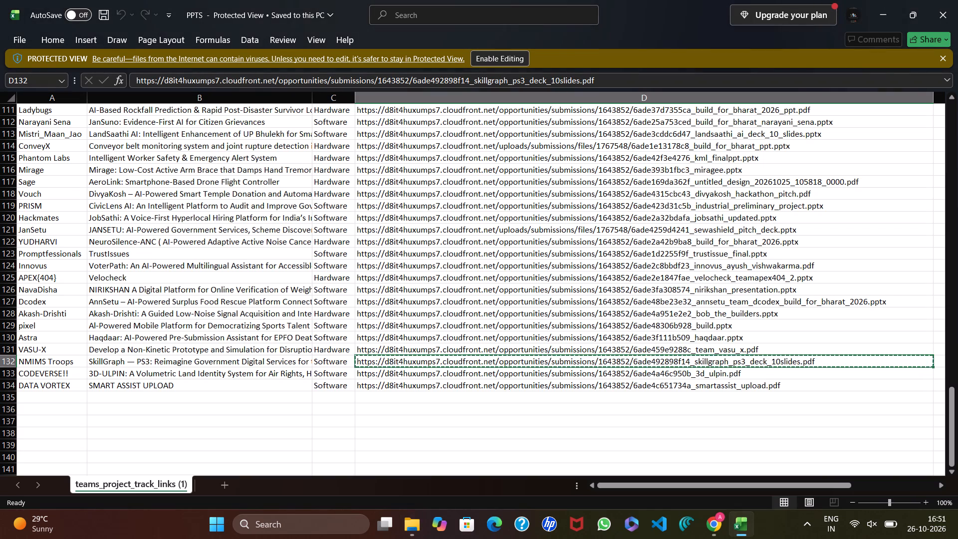
double_click(410, 362)
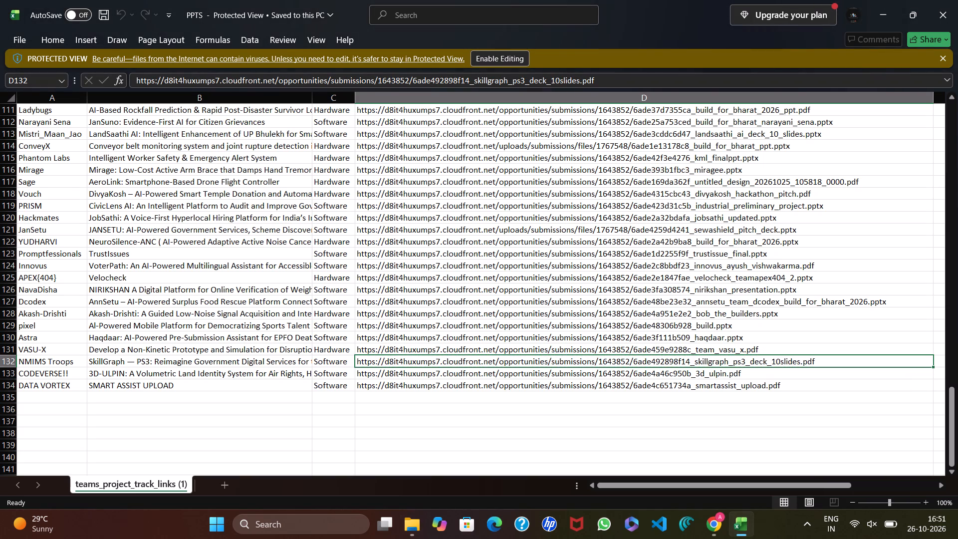
key(ctrl+c)
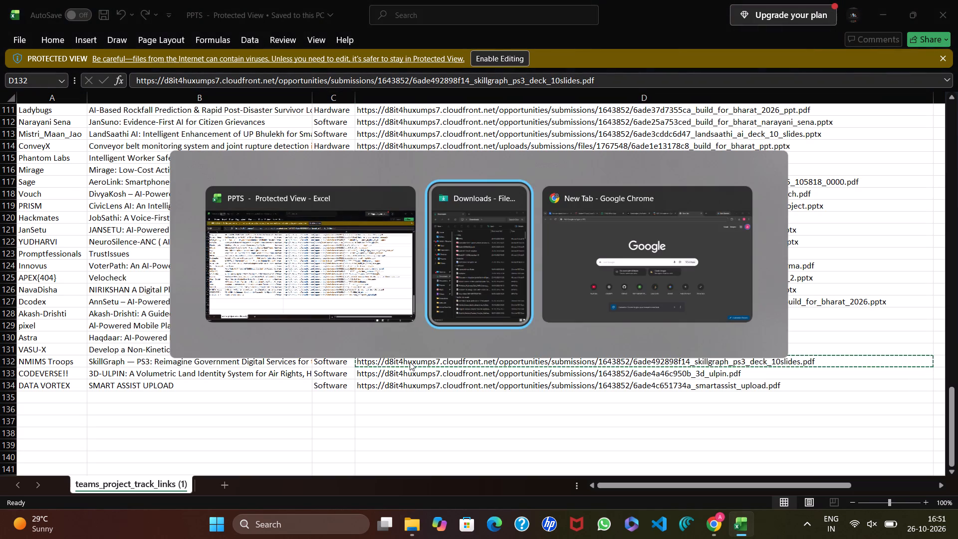
key(ctrl+v)
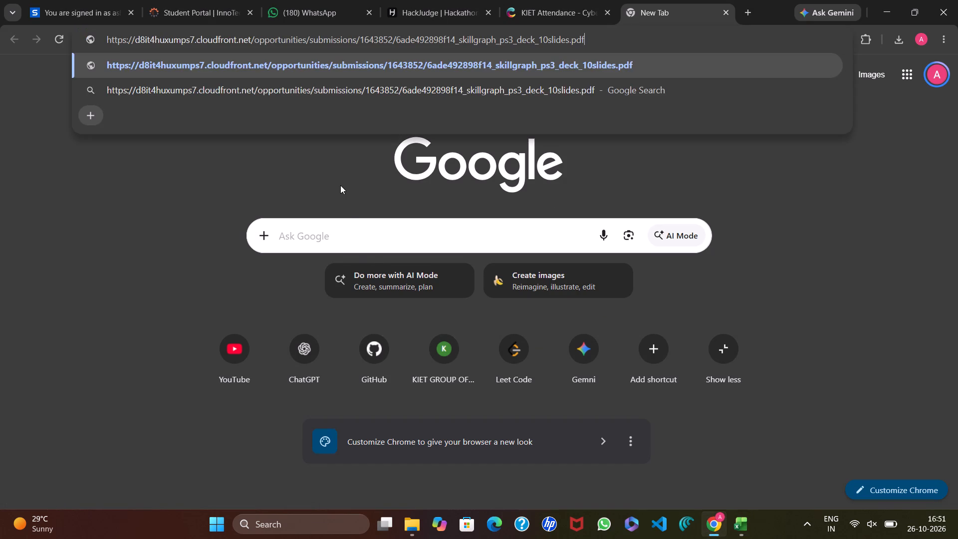
key(Return)
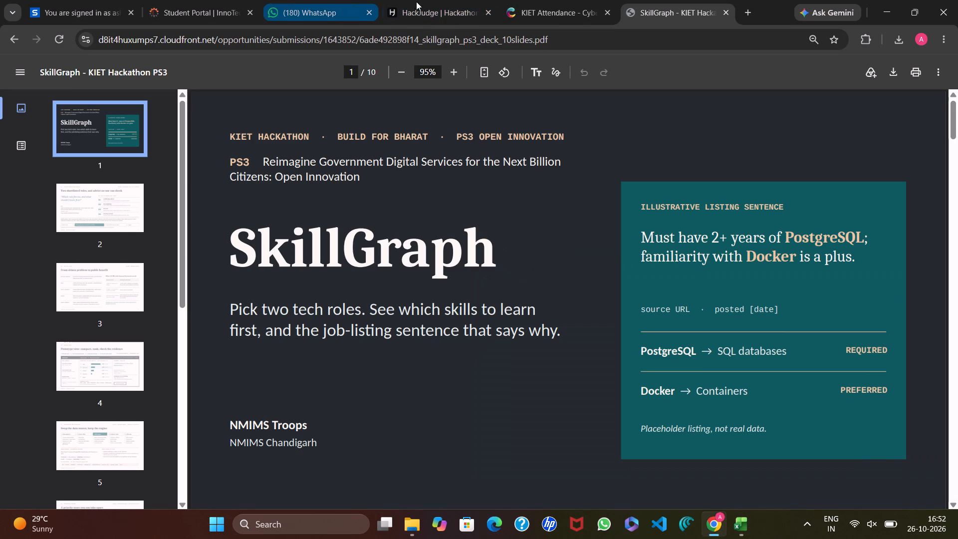
Find team NMIMS Troops in the HackJudge Round 1 team list and open its scoring form.
click(419, 2)
scroll(219, 268, down, 7)
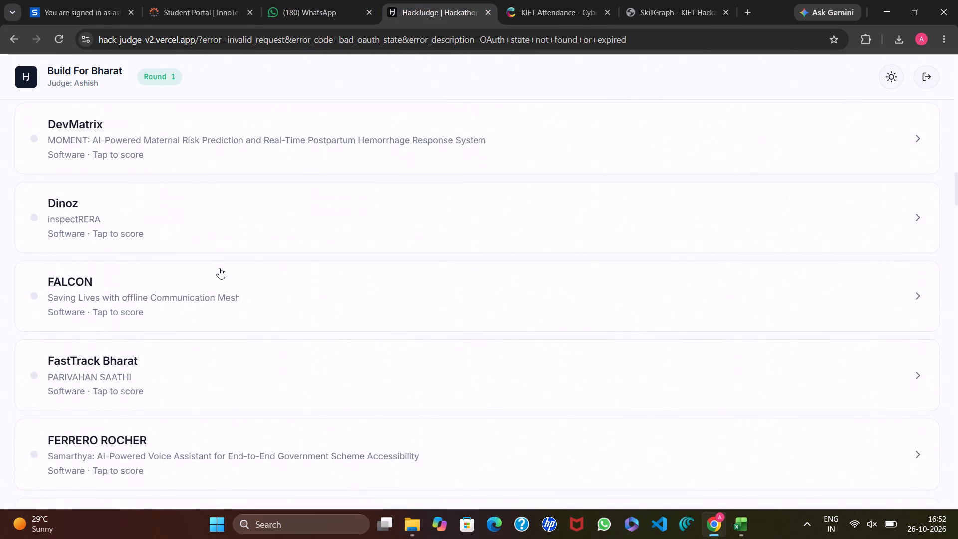
scroll(219, 268, down, 13)
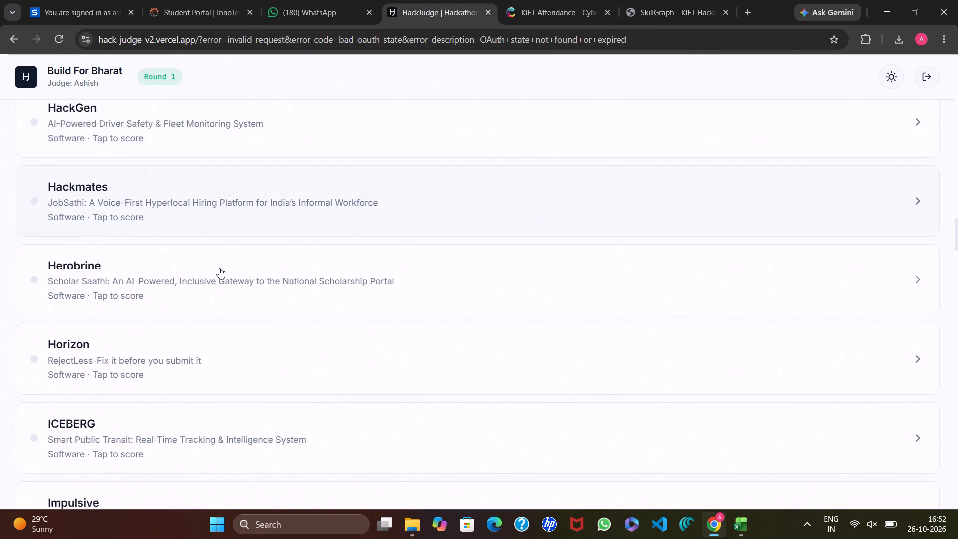
scroll(219, 268, down, 10)
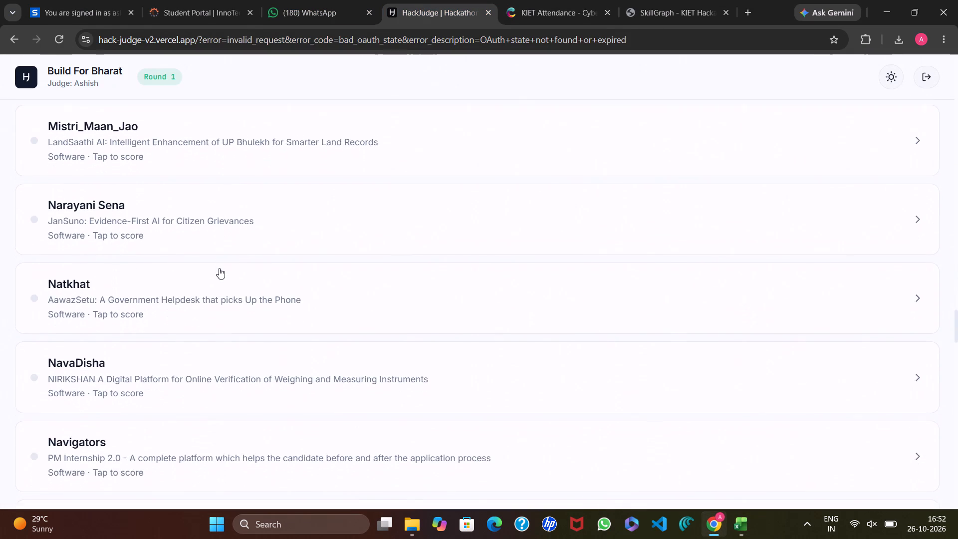
scroll(219, 268, down, 3)
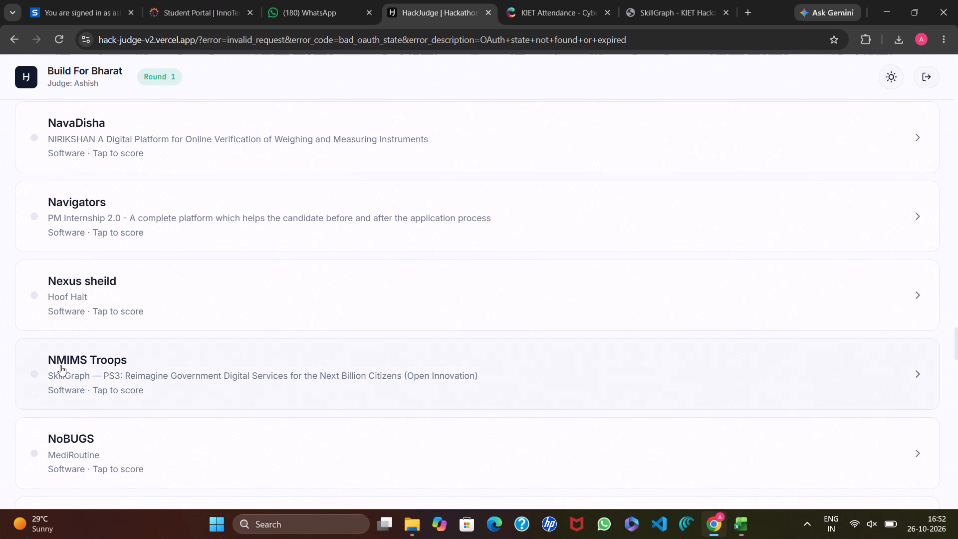
click(197, 364)
scroll(197, 364, up, 1)
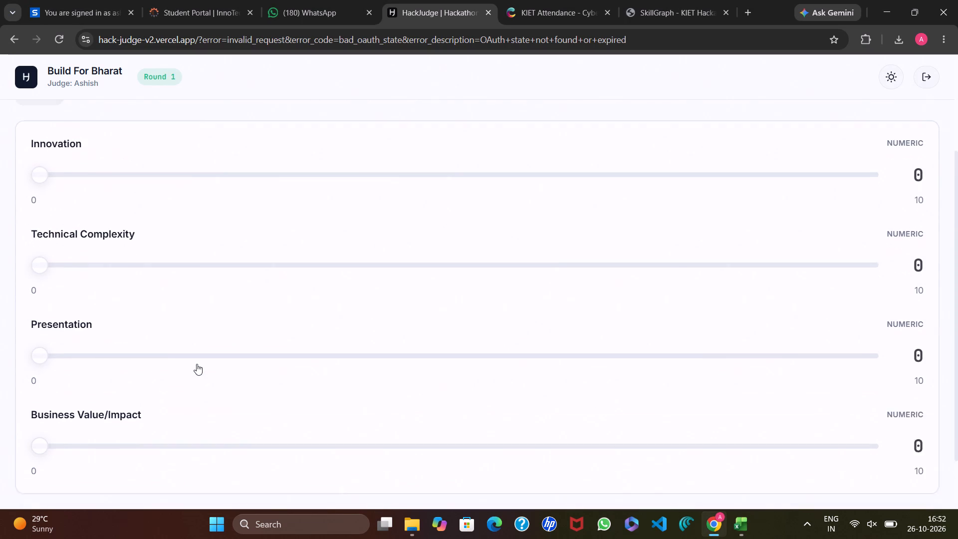
scroll(197, 364, up, 1)
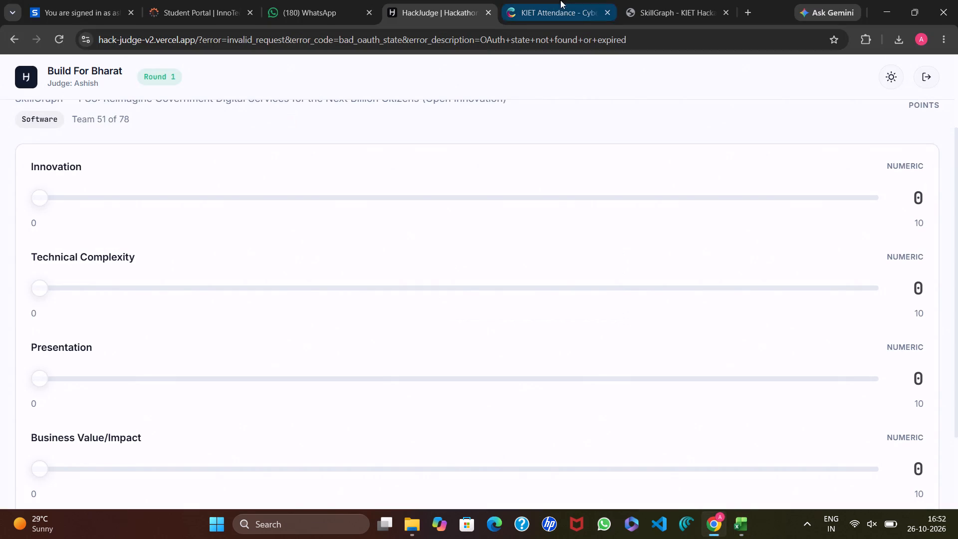
Return to the NMIMS Troops SkillGraph deck to review its slides.
click(642, 0)
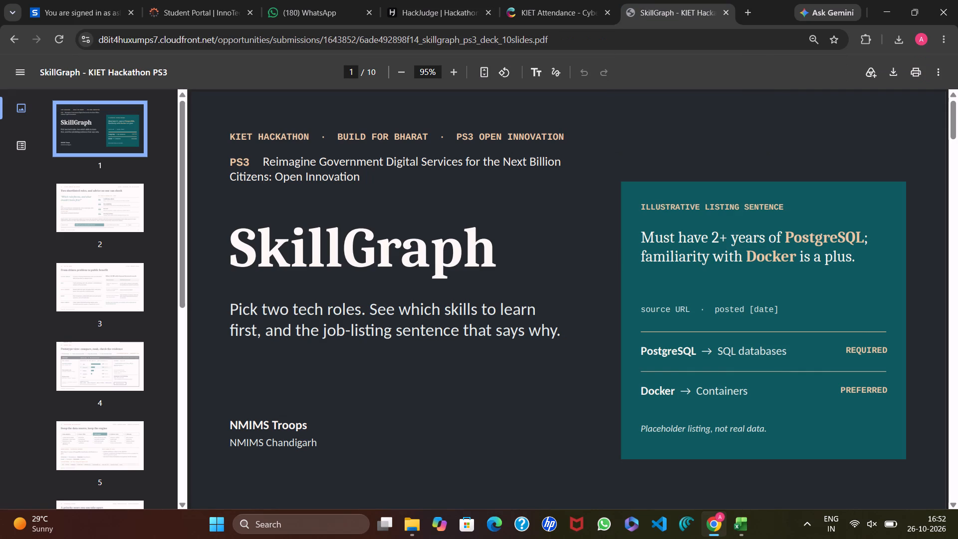
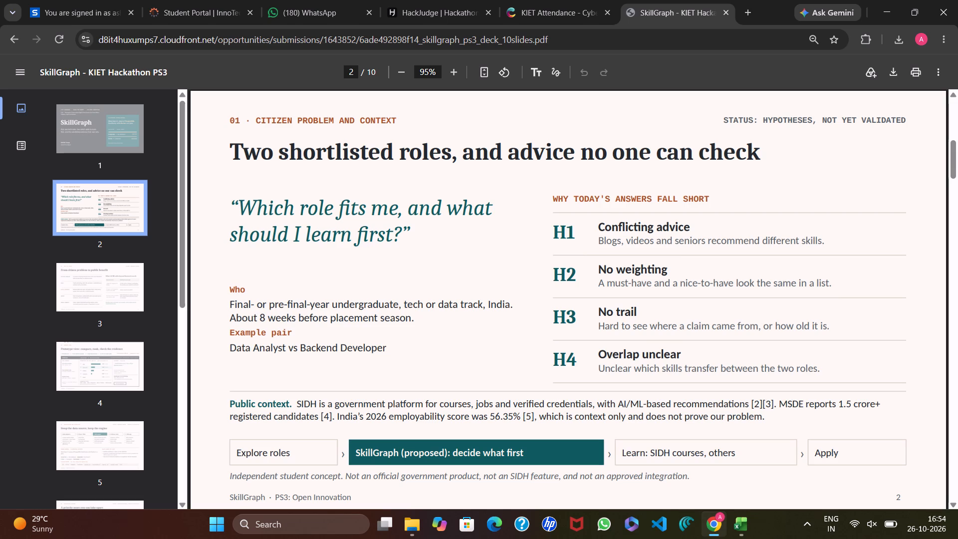
Advance to slide 3 of the SkillGraph deck to continue reviewing the NMIMS Troops submission.
key(Down)
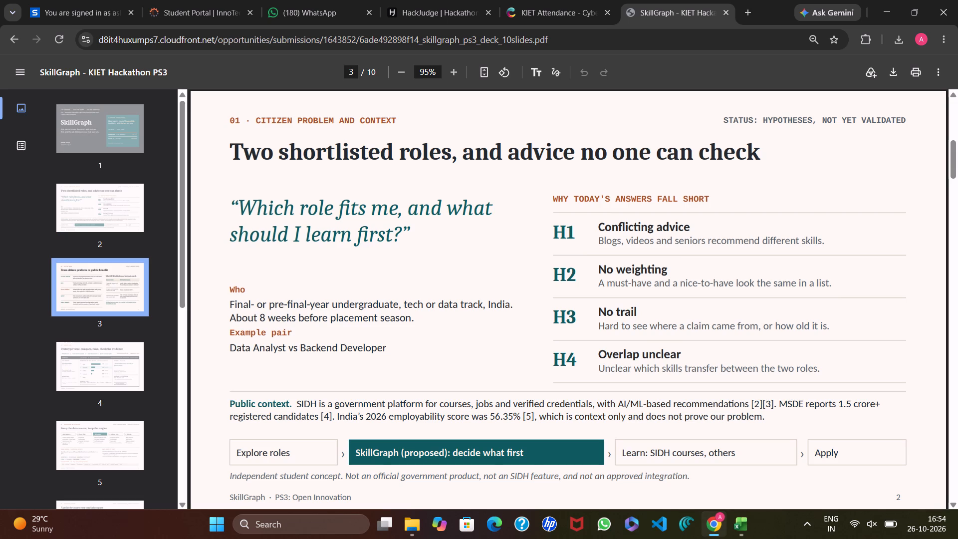
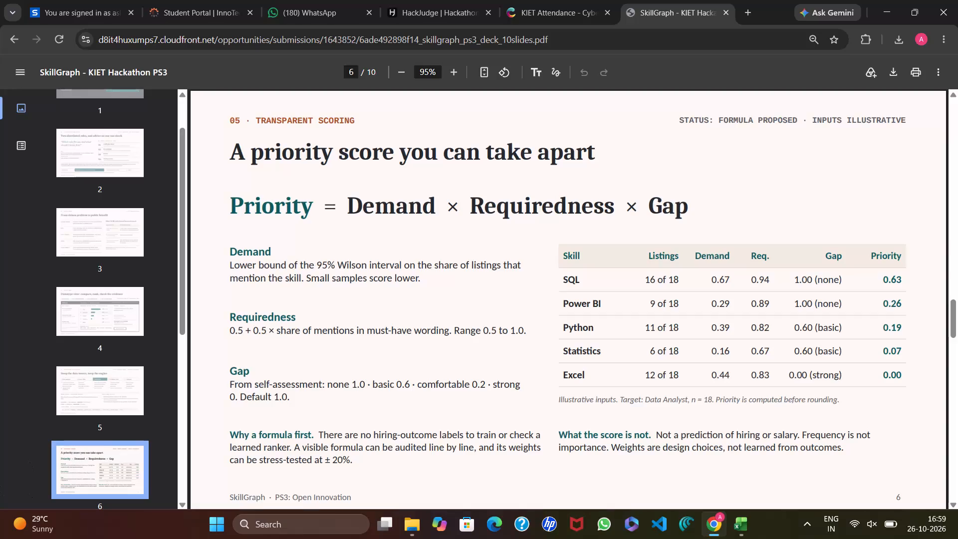
Read the Gap definition on slide 6 of the SkillGraph deck, highlighting its text and clearing the highlight.
drag(291, 397, 236, 384)
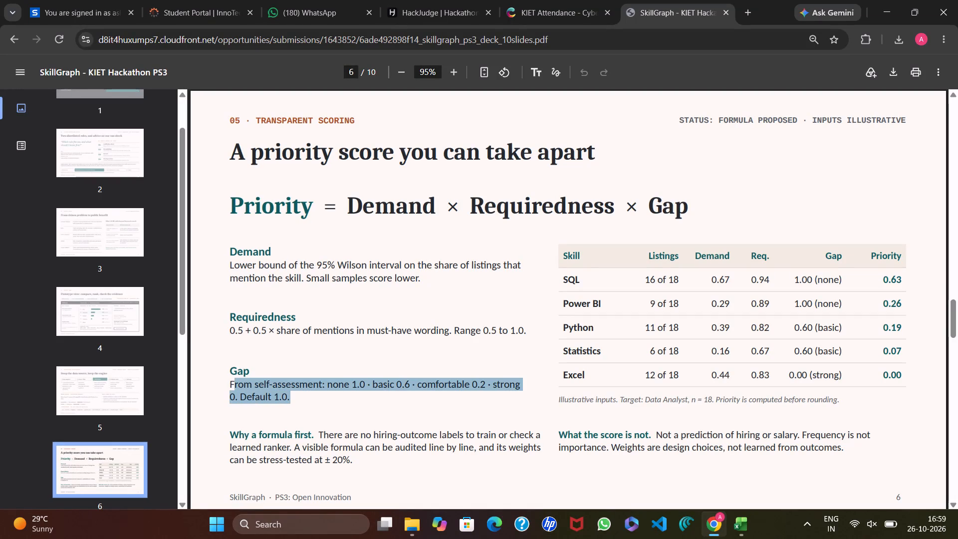
drag(236, 384, 228, 382)
click(320, 409)
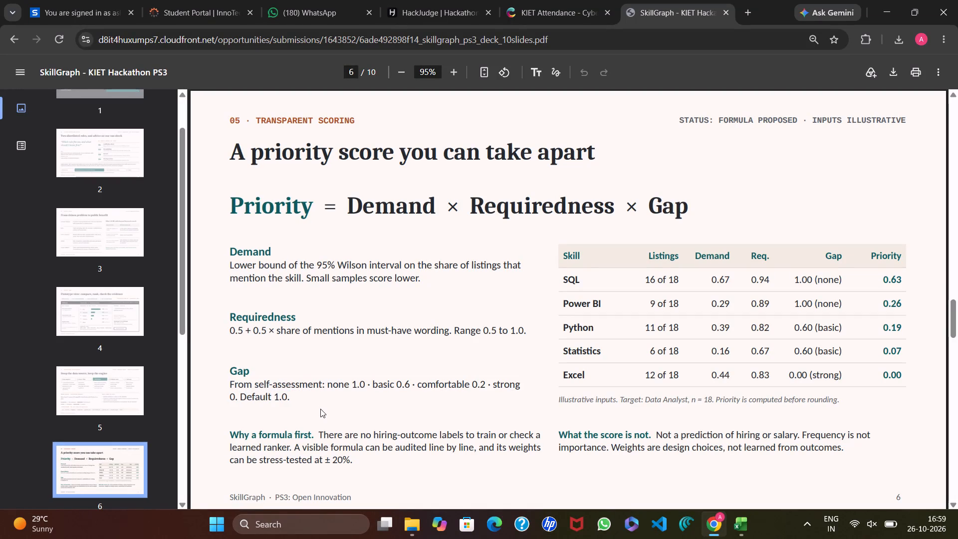
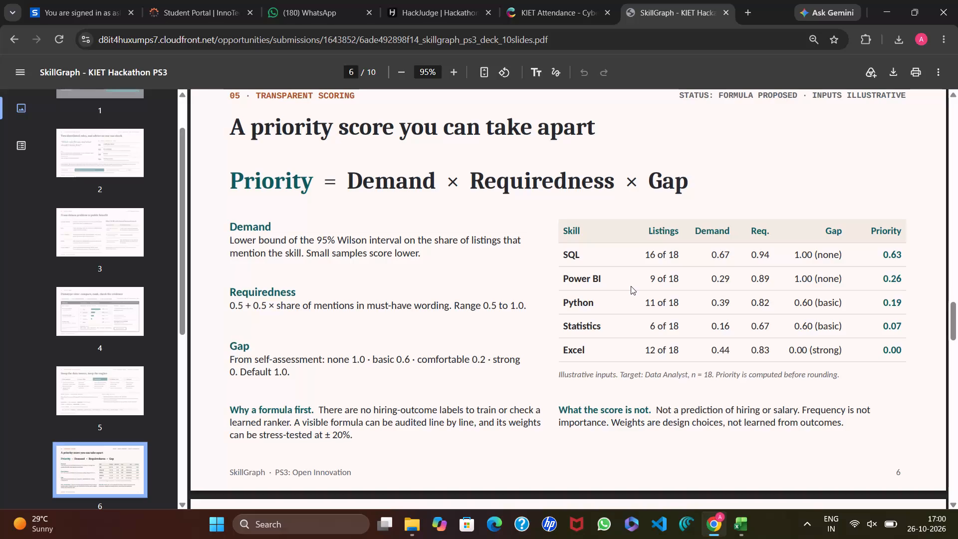
Examine the priority score formula, skill table and scoring notes on slide 6 of the SkillGraph deck, down to the start of slide 7.
key(Up)
key(Down)
key(Up)
key(Down)
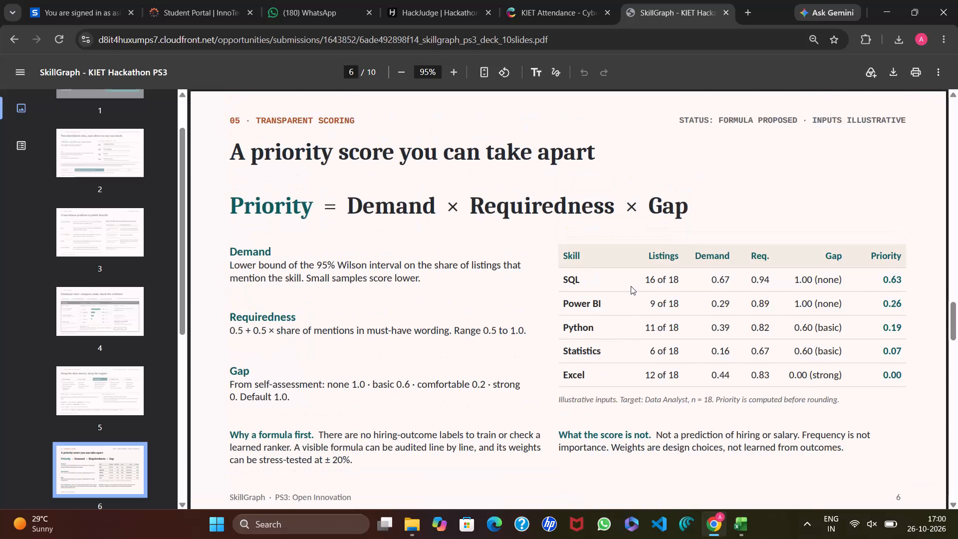
key(Down)
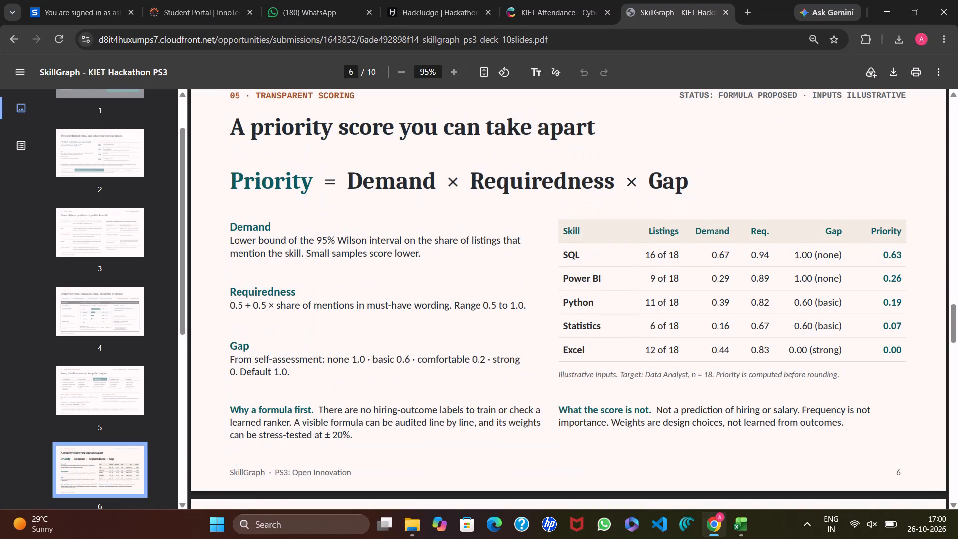
scroll(842, 385, down, 2)
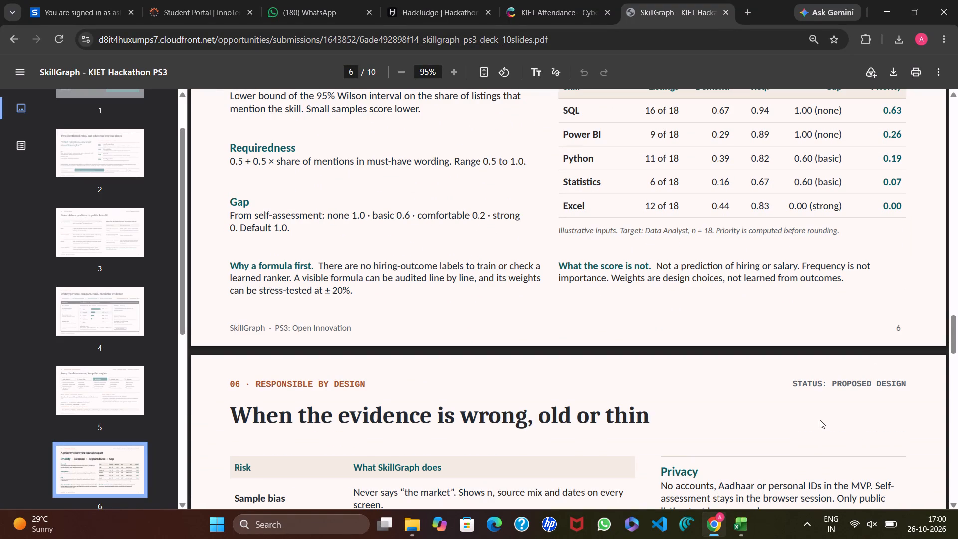
click(820, 420)
click(820, 420)
Go back to slide 5 on architecture and extraction, and advance through the deck to the priority score slide.
click(126, 393)
key(Down)
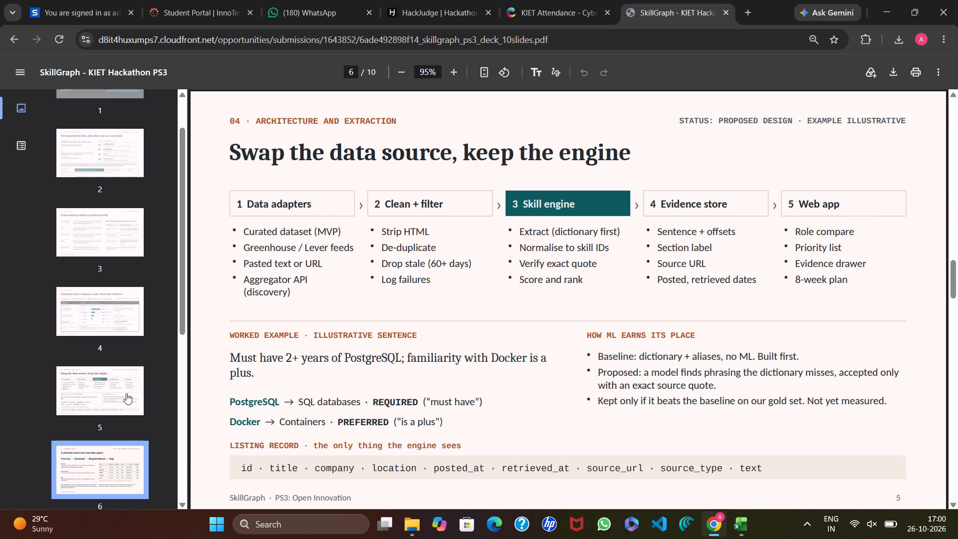
key(Down)
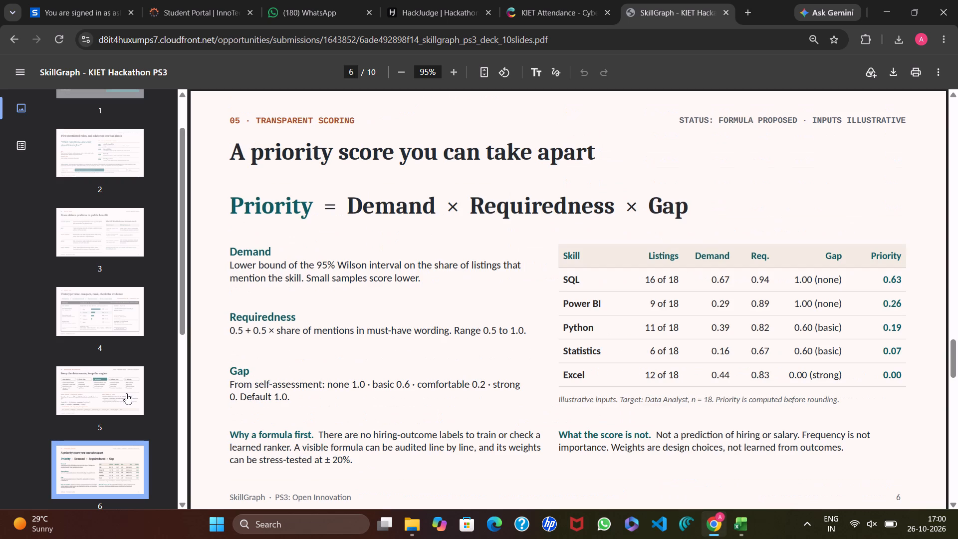
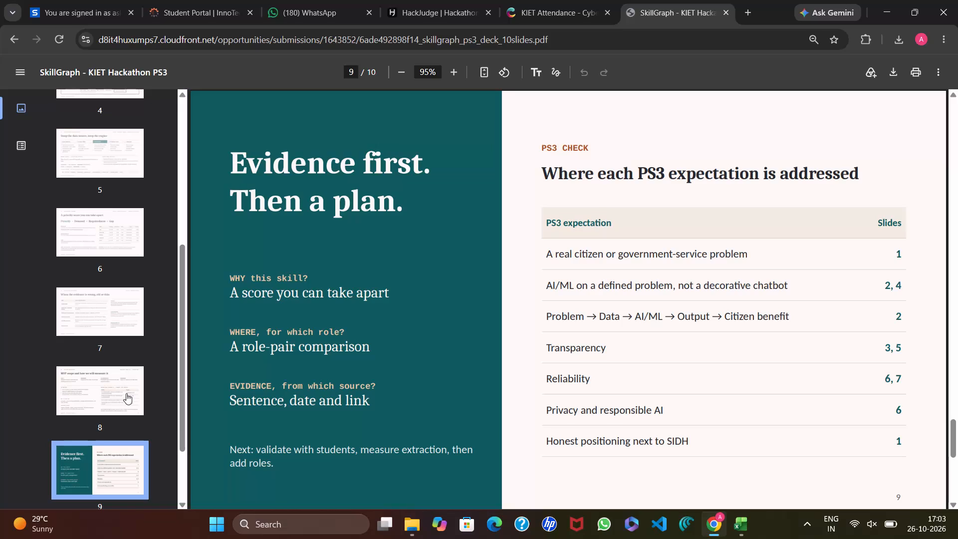
Check the Sources slide at the end of the SkillGraph deck, and go back to the MVP scope and measurement slide.
key(Down)
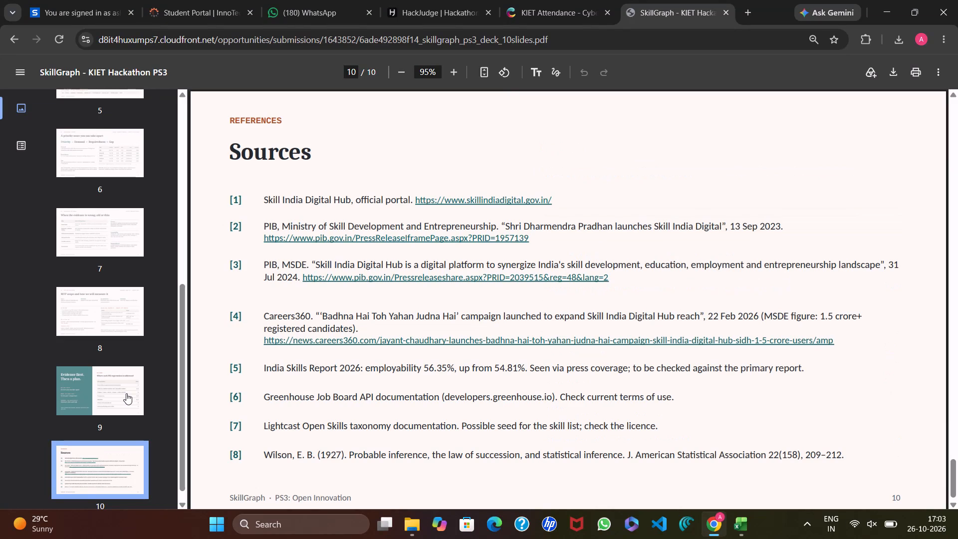
key(Up)
key(Up)
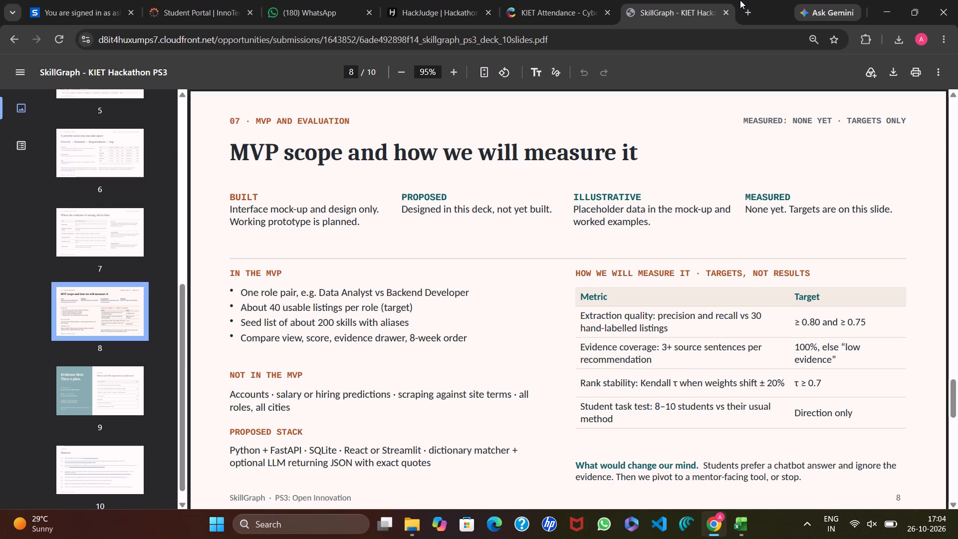
Score NMIMS Troops in HackJudge: Innovation 6, Technical Complexity 8, Presentation 6 and Business Value/Impact 6.
click(430, 0)
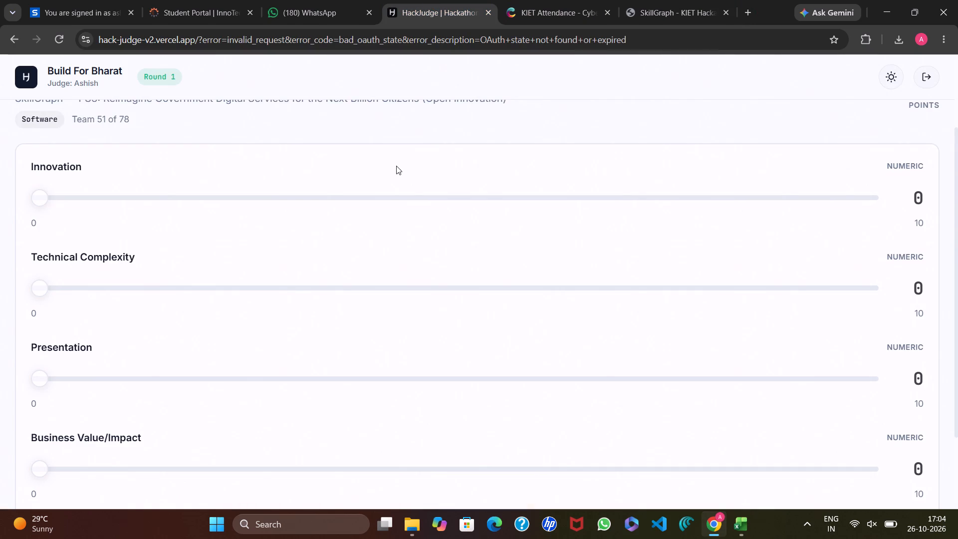
click(519, 193)
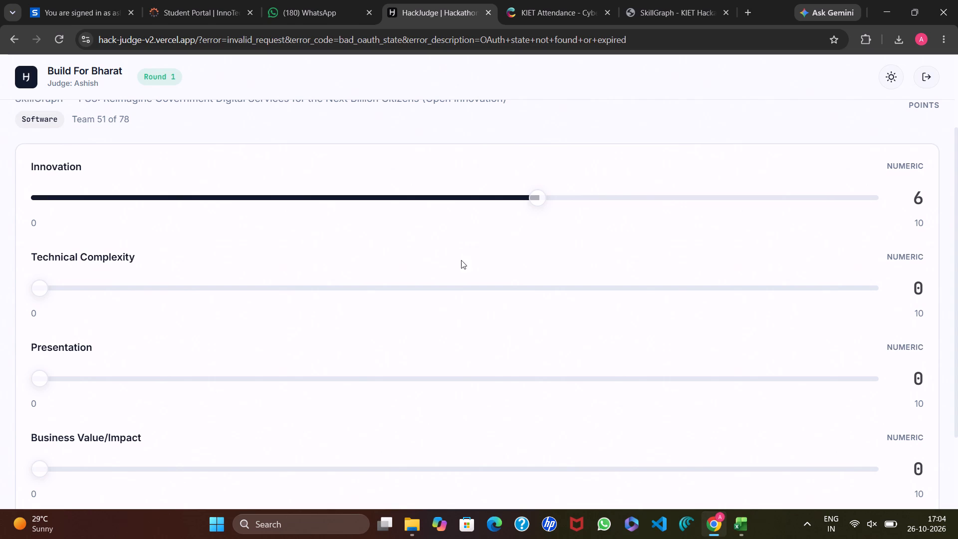
click(717, 287)
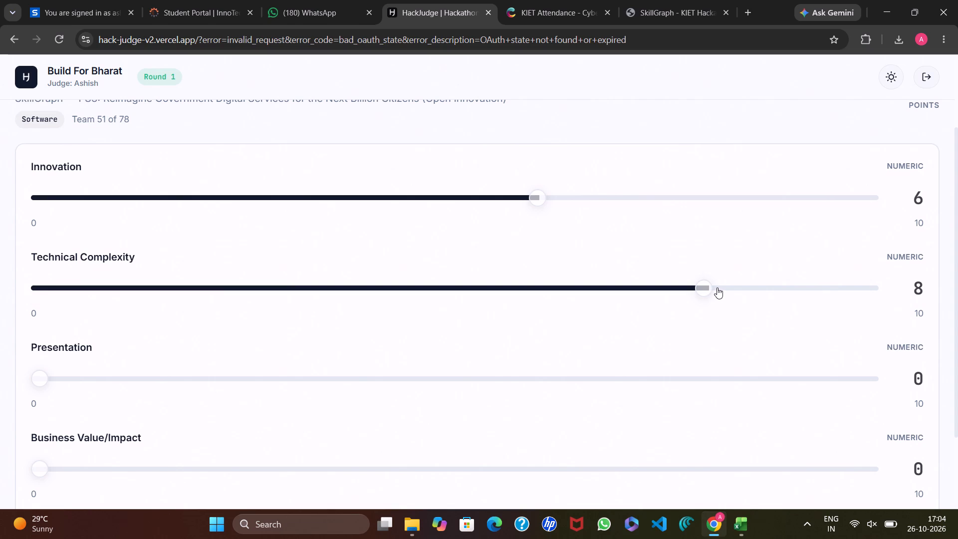
scroll(606, 335, down, 2)
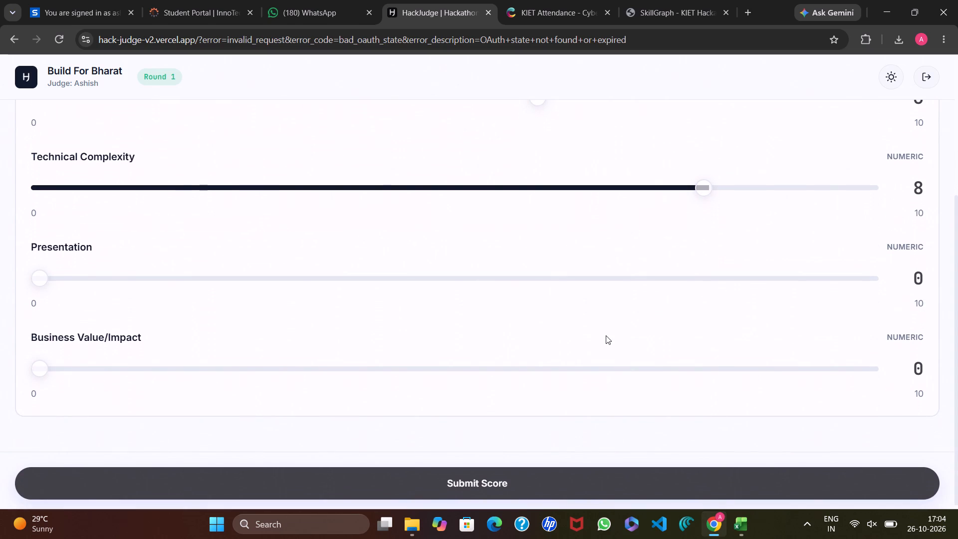
click(532, 278)
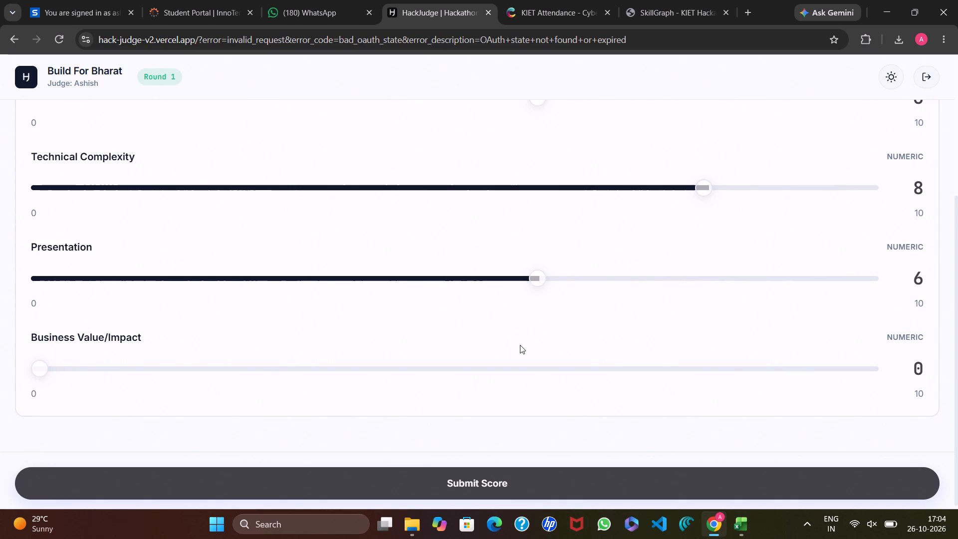
click(555, 368)
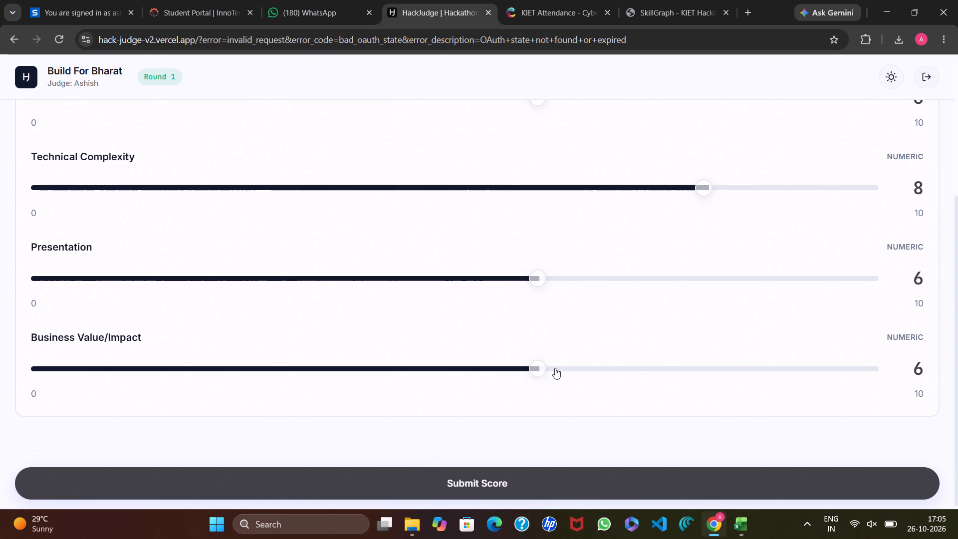
Raise NMIMS Troops' Presentation score to 7 and submit the team's scores.
scroll(605, 170, up, 5)
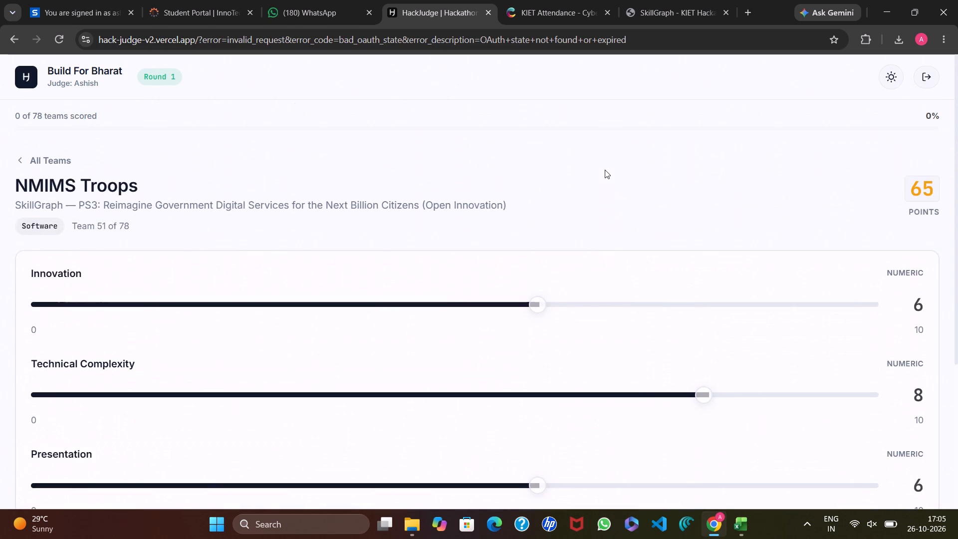
scroll(605, 170, down, 7)
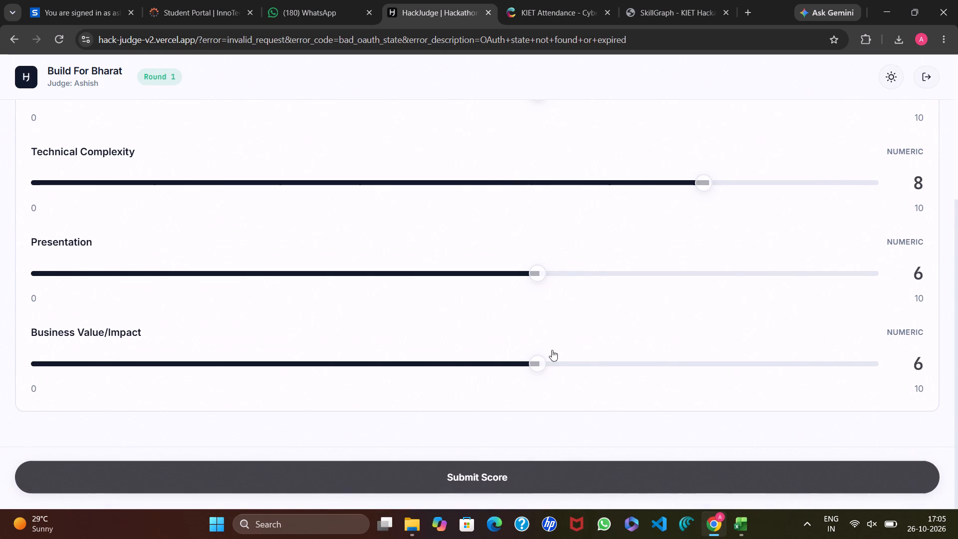
click(595, 271)
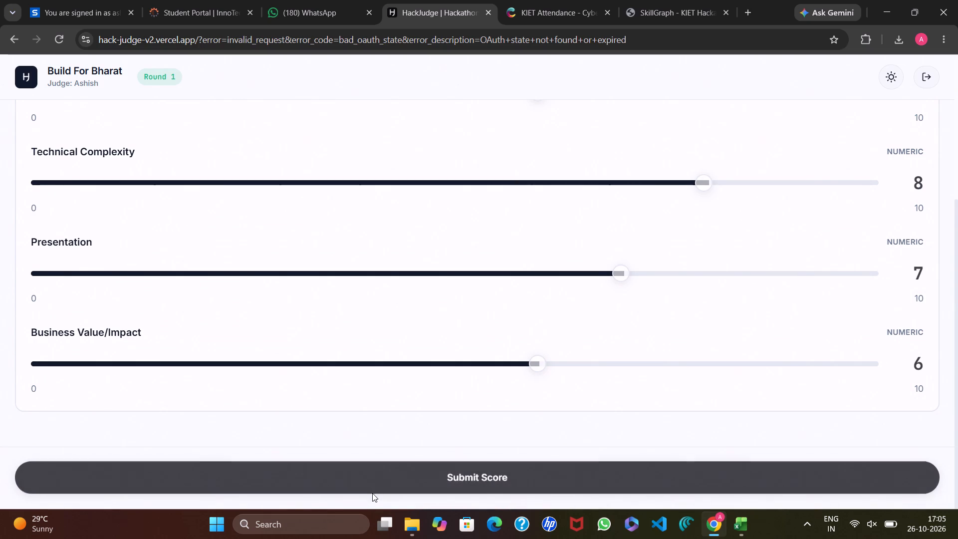
click(387, 480)
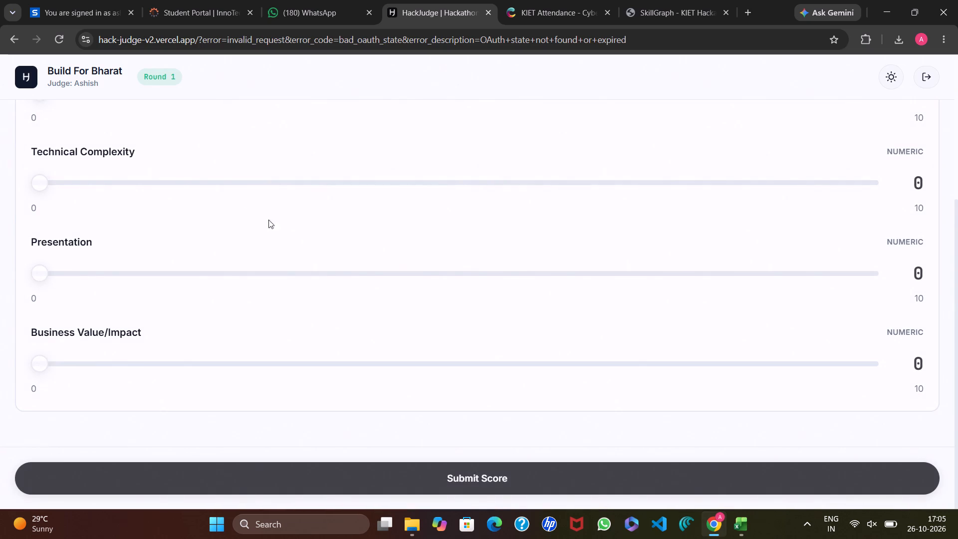
scroll(242, 192, up, 4)
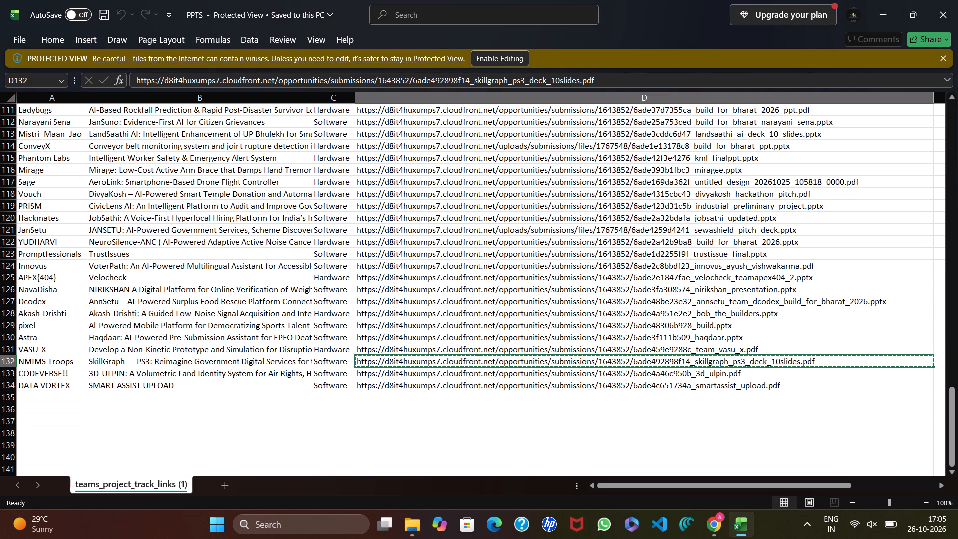
Copy the CODEVERSE!! 3D-ULPIN deck link from the PPTS spreadsheet in Excel and open it in Chrome in place of the SkillGraph deck.
click(381, 377)
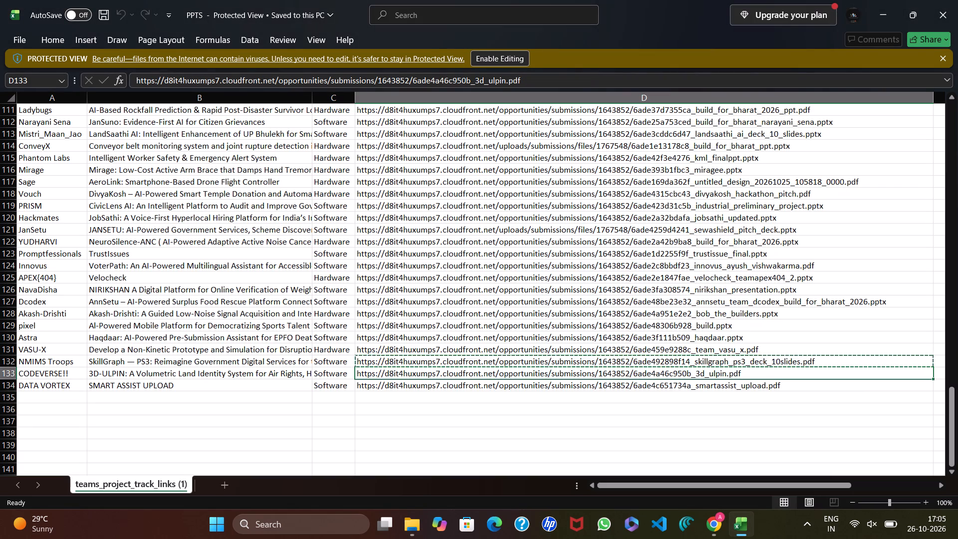
key(ctrl+c)
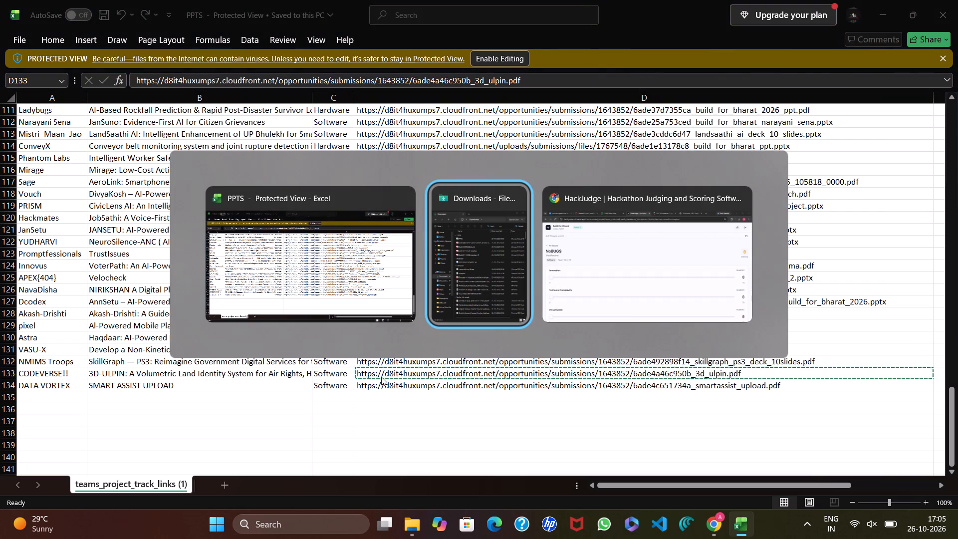
click(670, 0)
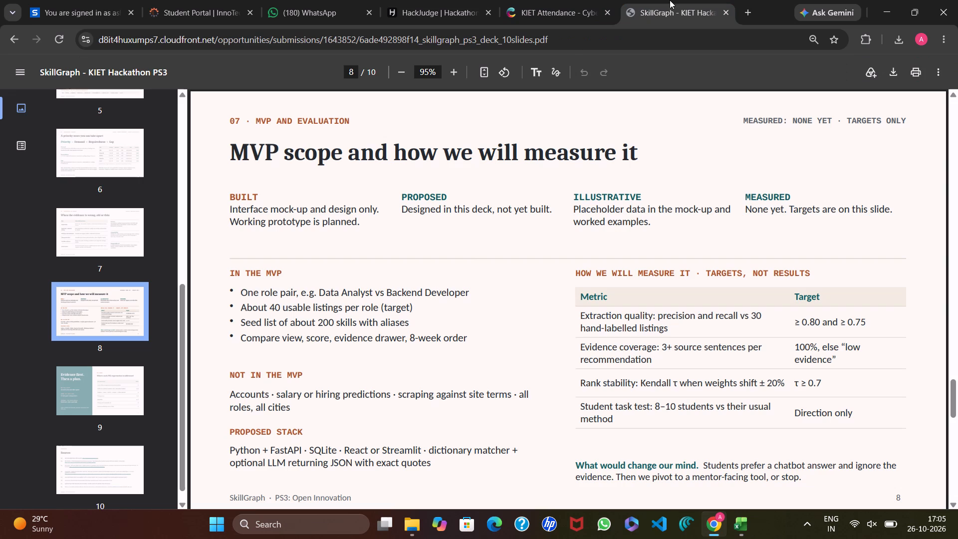
click(599, 35)
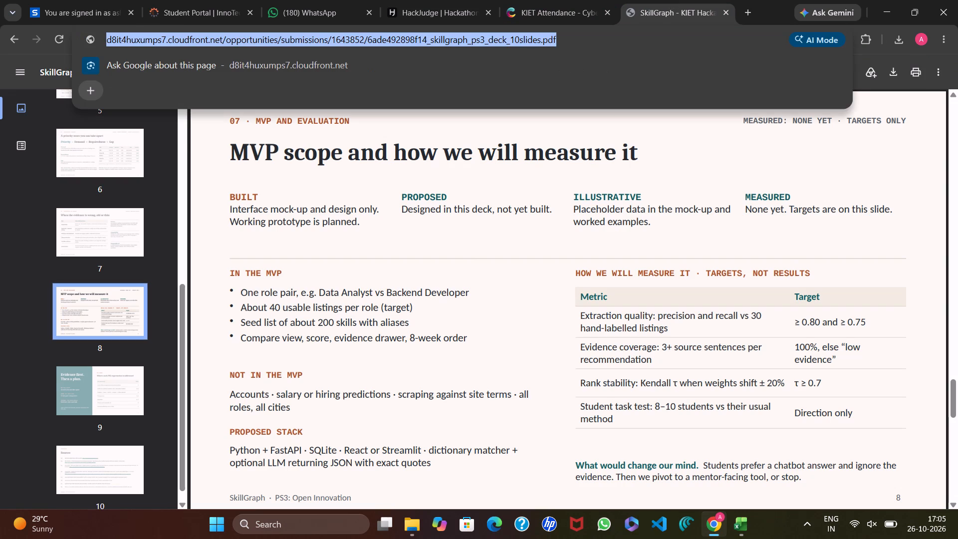
key(ctrl+v)
key(Return)
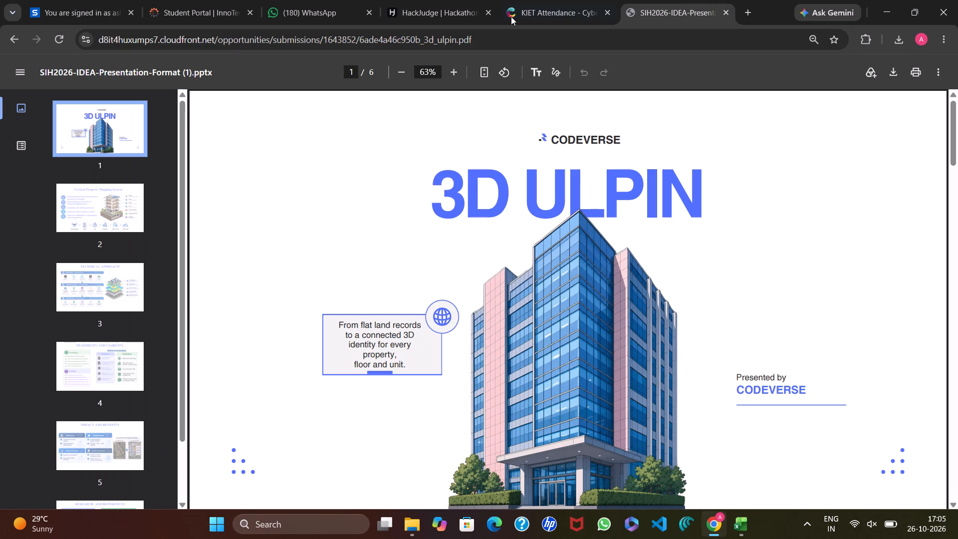
Return to the HackJudge scoring page with the CODEVERSE!! deck loaded.
click(486, 0)
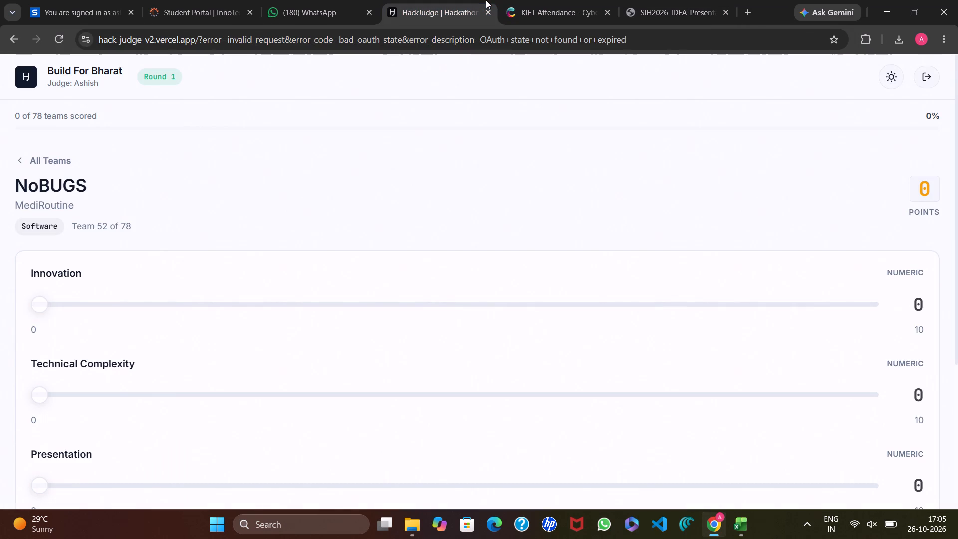
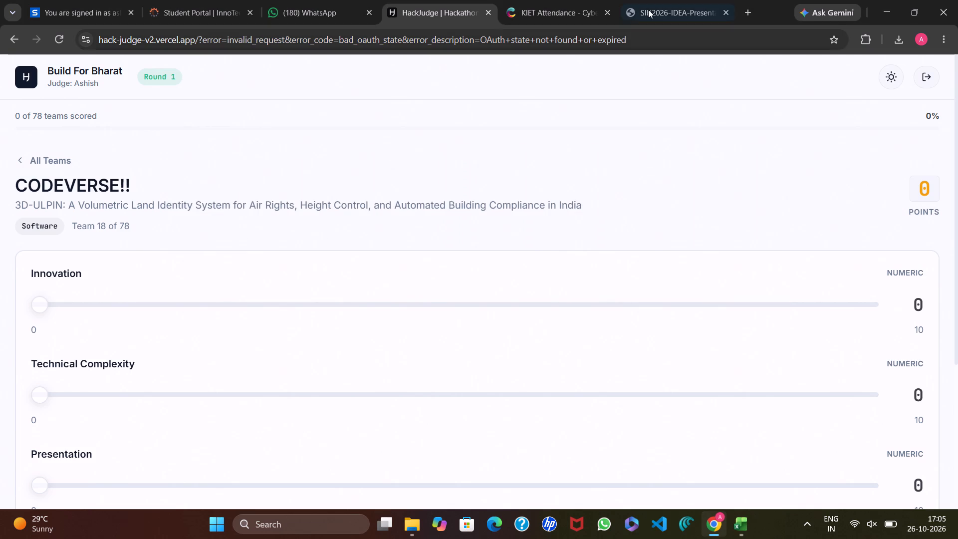
Review the CODEVERSE 3D ULPIN deck from the title slide through the Vertical Property Mapping System and Technical Approach slides.
click(648, 9)
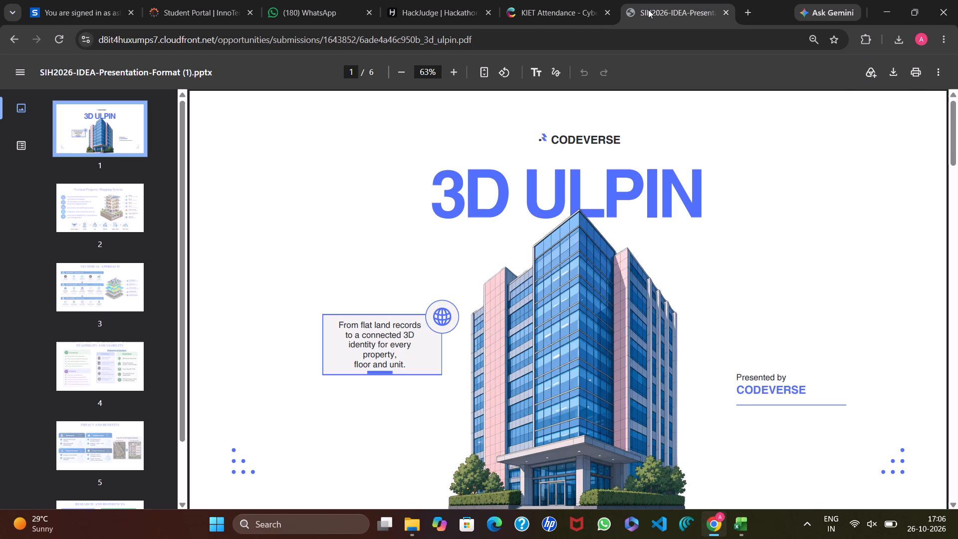
key(Down)
key(Down)
click(107, 197)
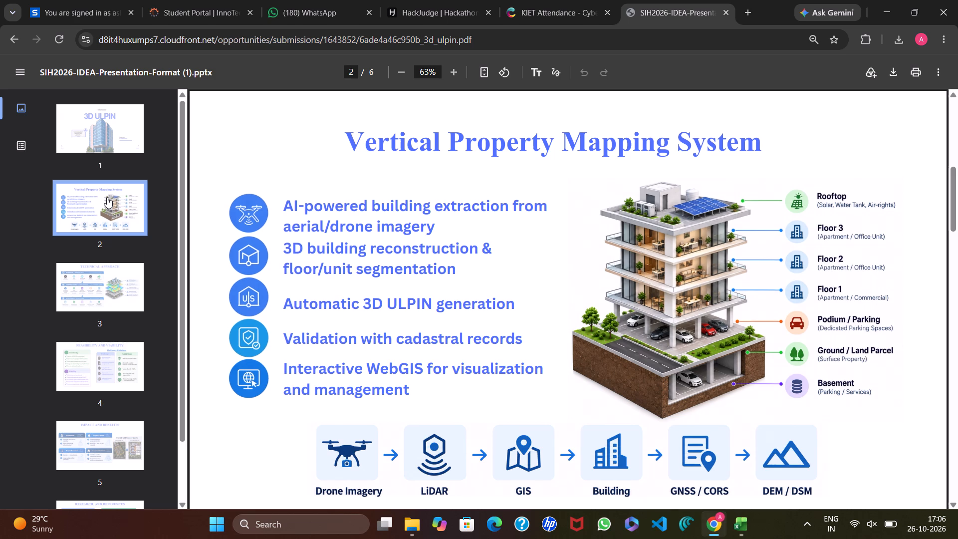
key(Down)
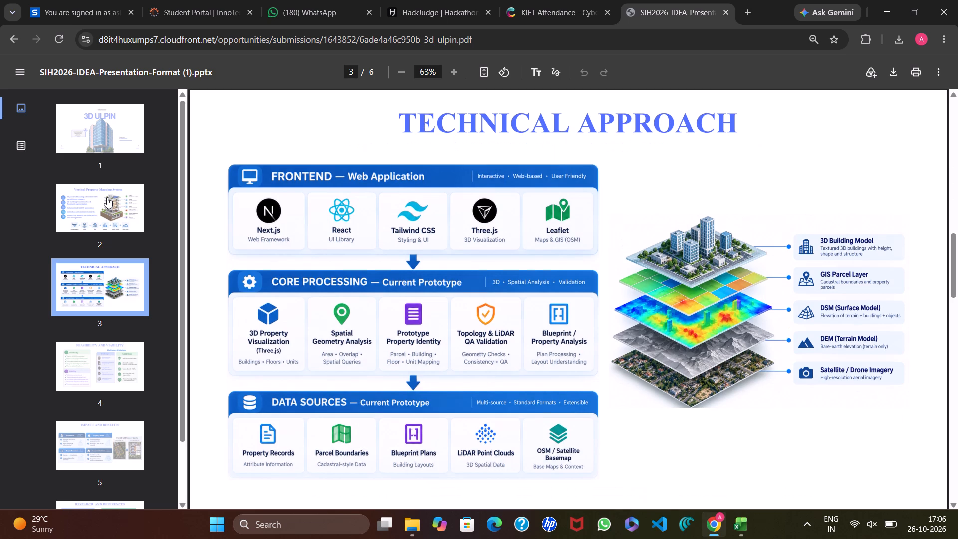
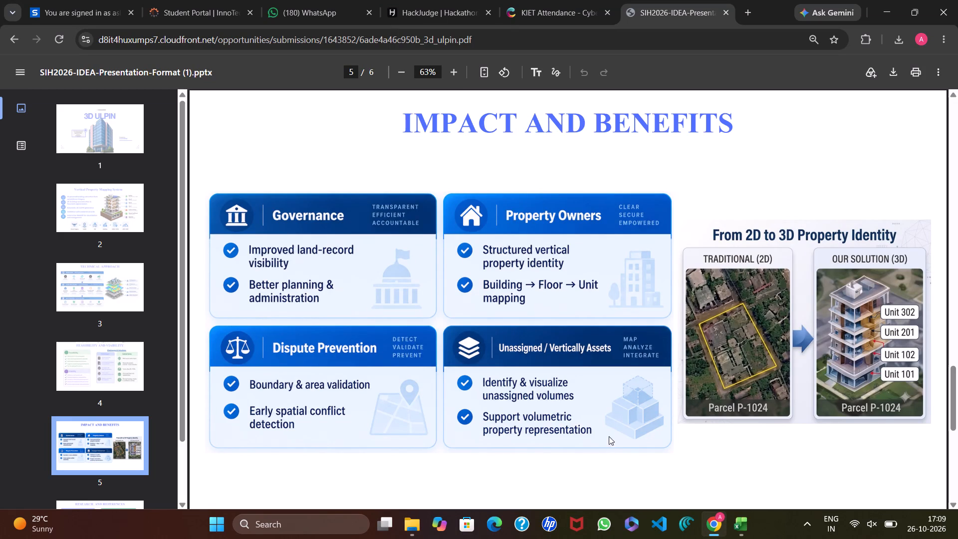
Review the 3D ULPIN deck's Impact and Benefits, Research and References, and Feasibility and Viability slides.
scroll(119, 471, down, 1)
click(106, 465)
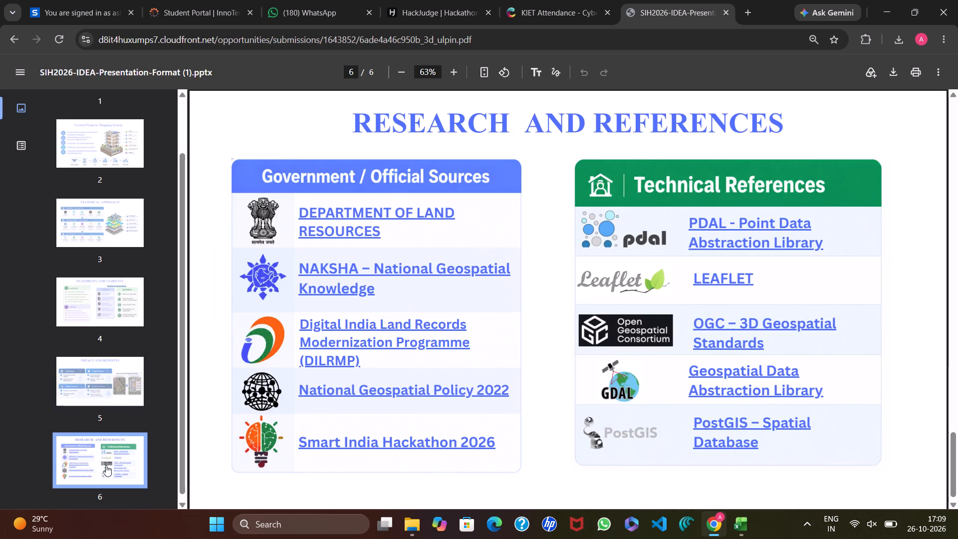
scroll(106, 465, down, 2)
drag(109, 336, 102, 375)
click(102, 375)
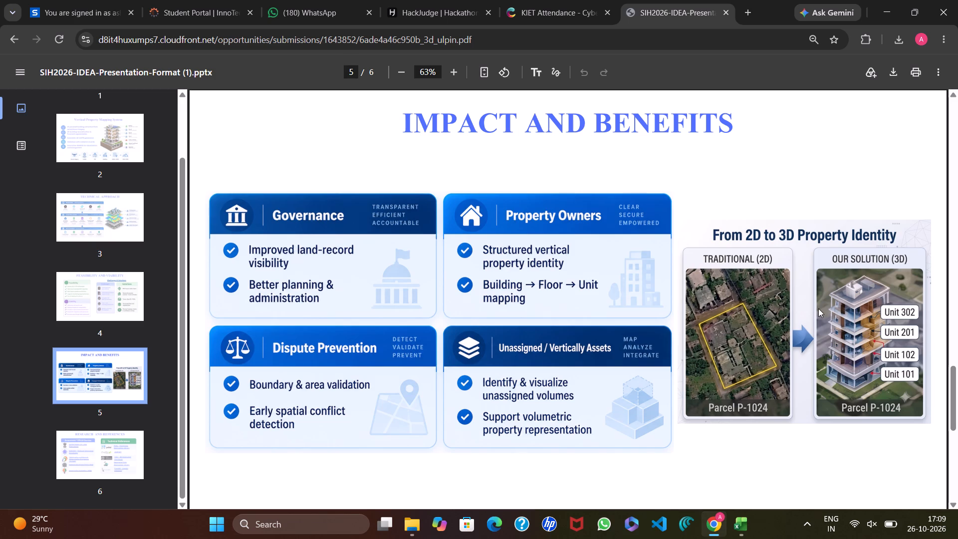
key(Up)
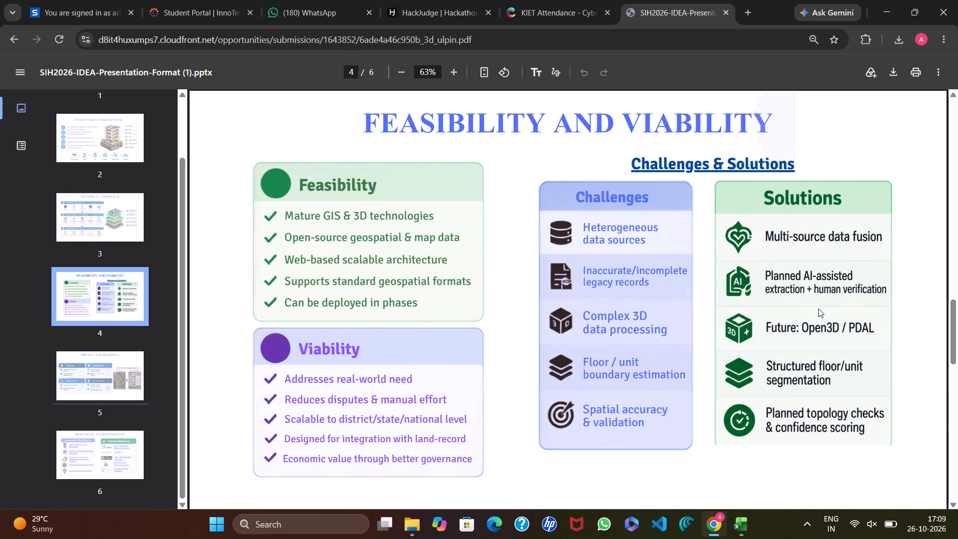
key(Up)
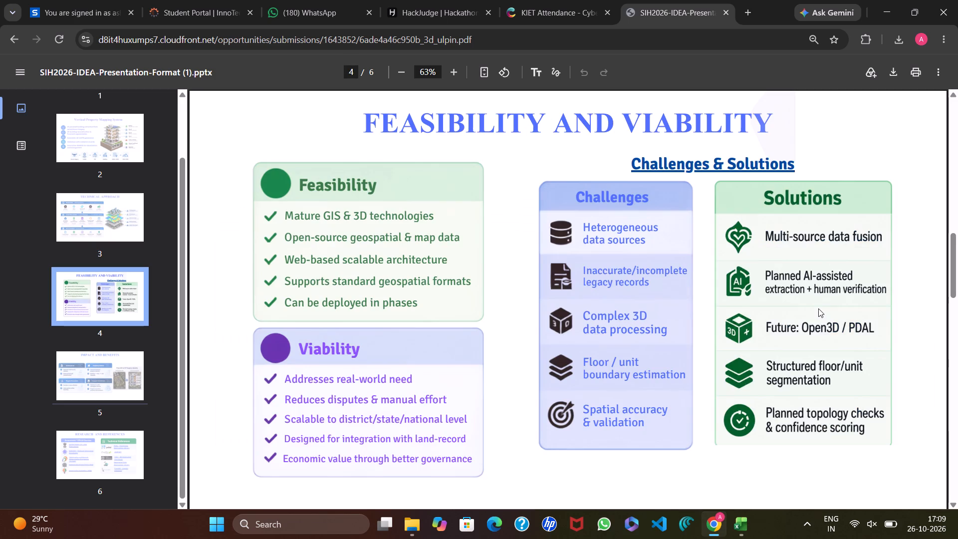
key(Down)
key(Down)
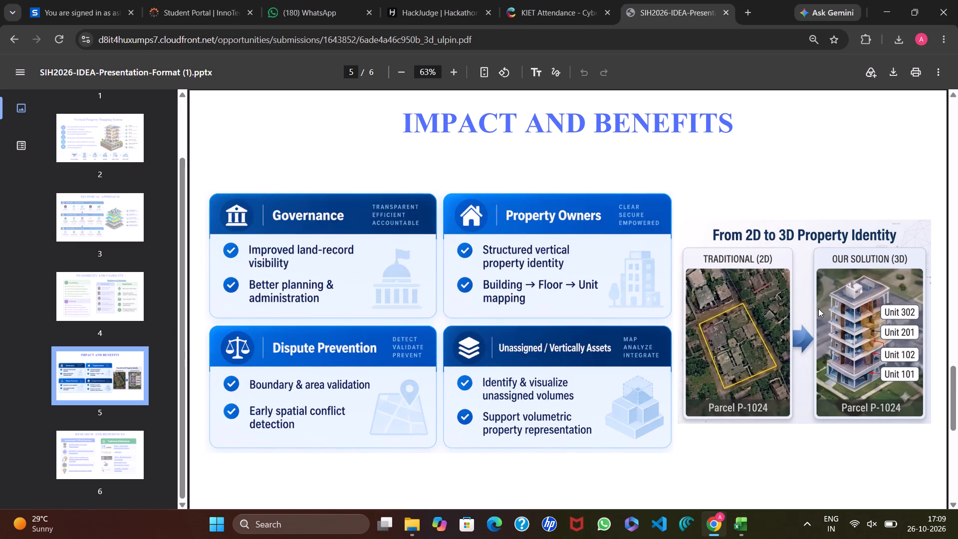
Score CODEVERSE!! in HackJudge with Innovation 9, Technical Complexity 9, Presentation 8 and Business Value/Impact 9, and submit the score.
click(423, 7)
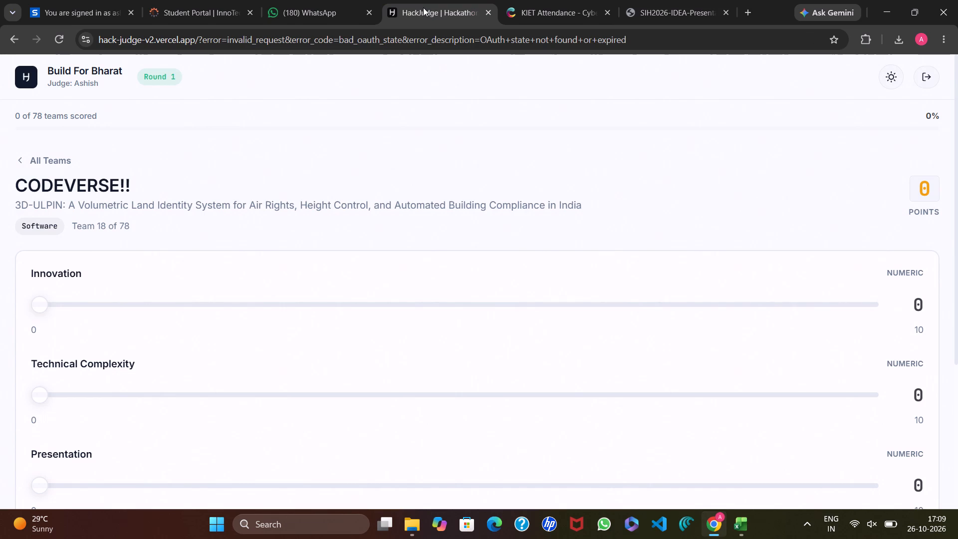
click(805, 304)
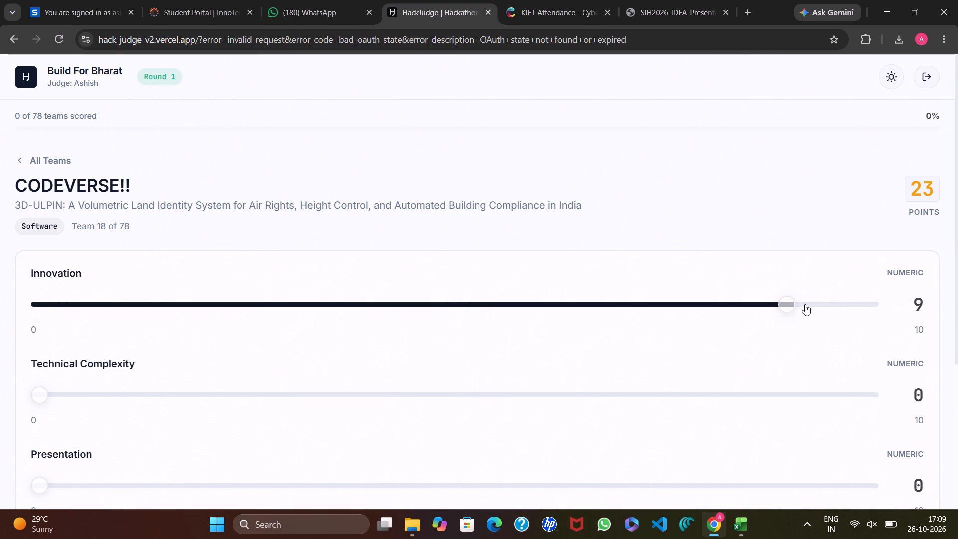
click(782, 395)
scroll(782, 395, down, 3)
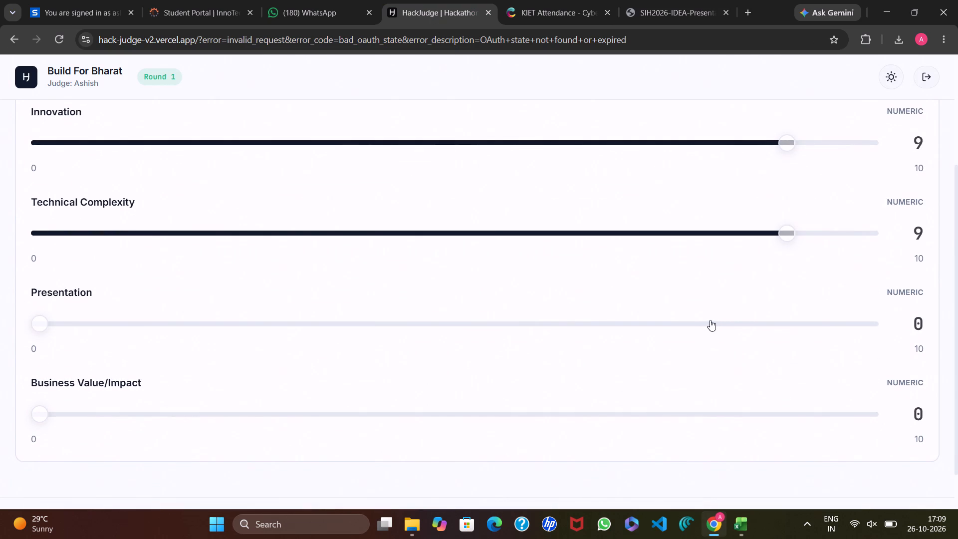
click(713, 319)
click(766, 411)
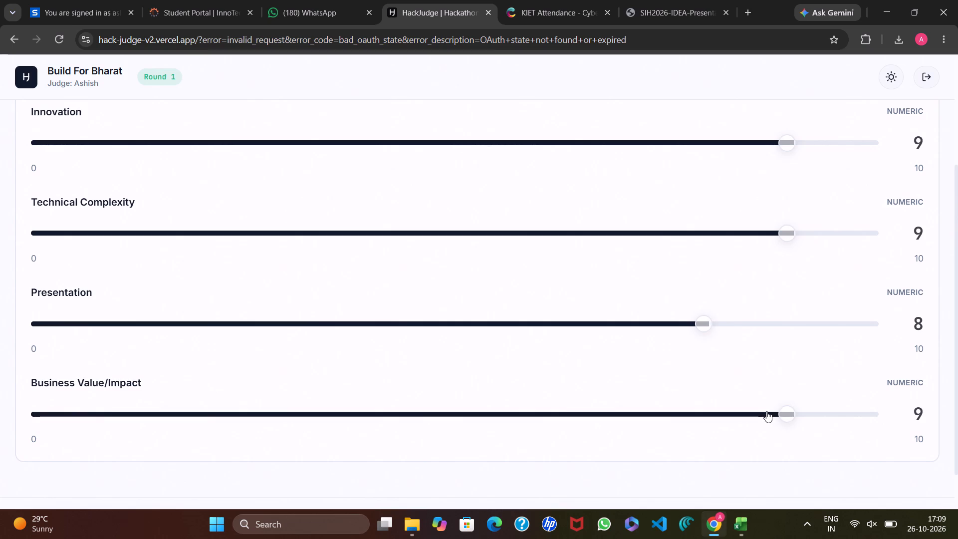
scroll(698, 402, down, 2)
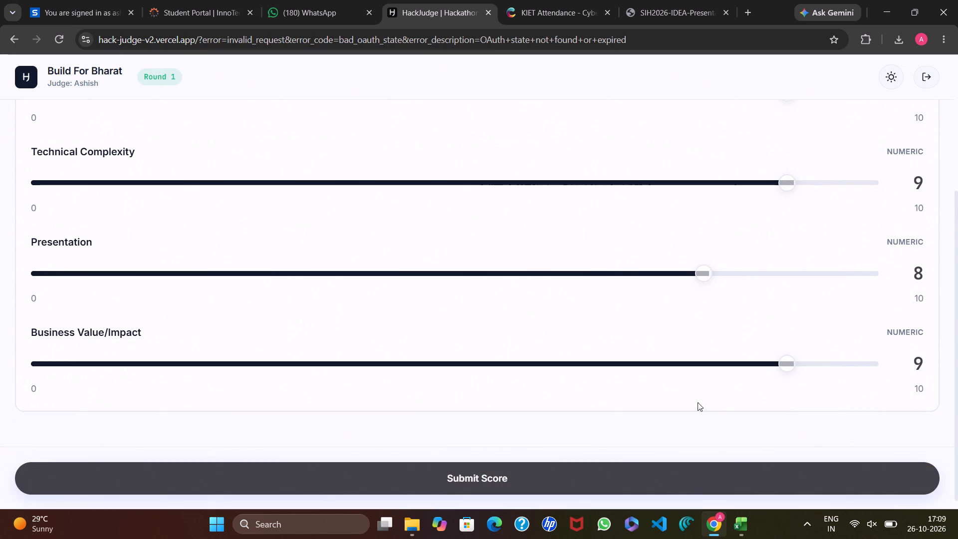
click(604, 479)
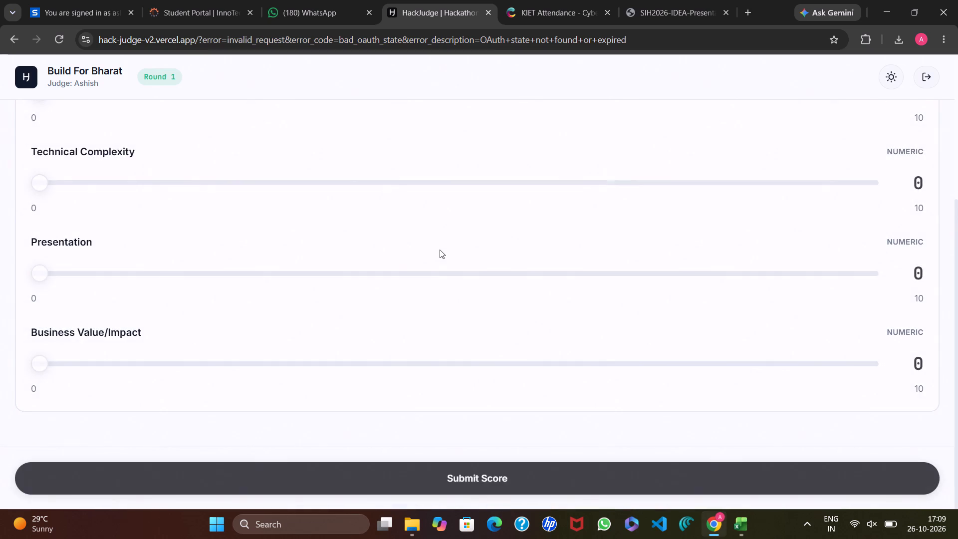
scroll(440, 250, up, 5)
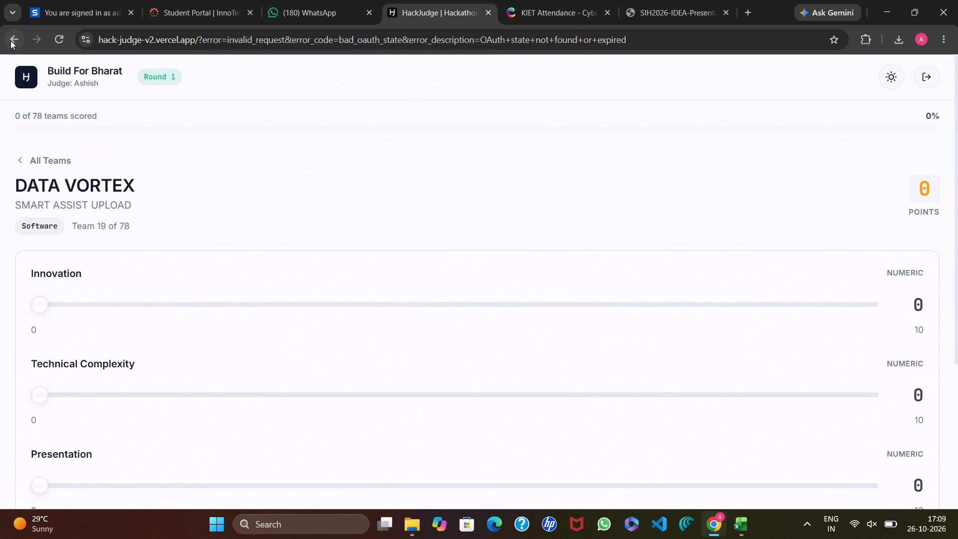
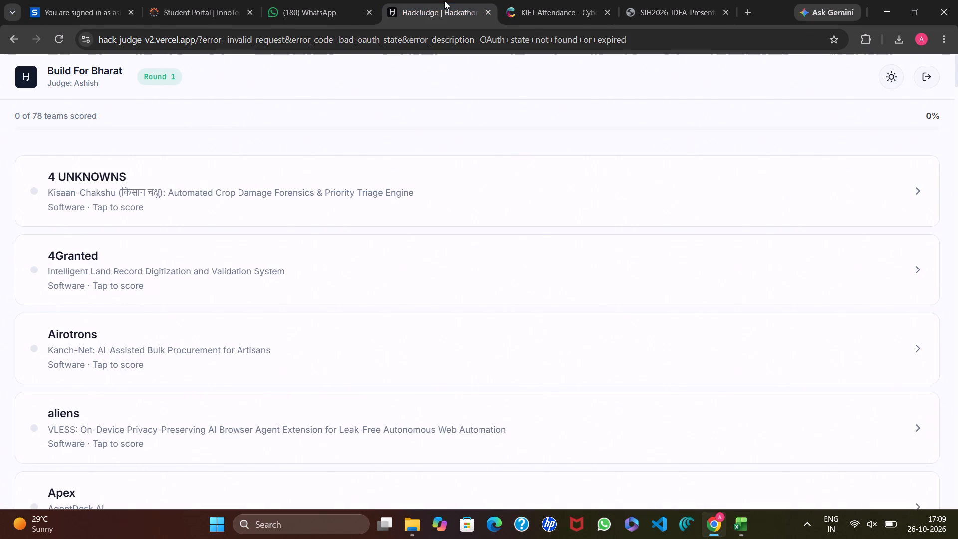
Open the scoring form for team DATA VORTEX from the HackJudge team list.
scroll(195, 438, down, 7)
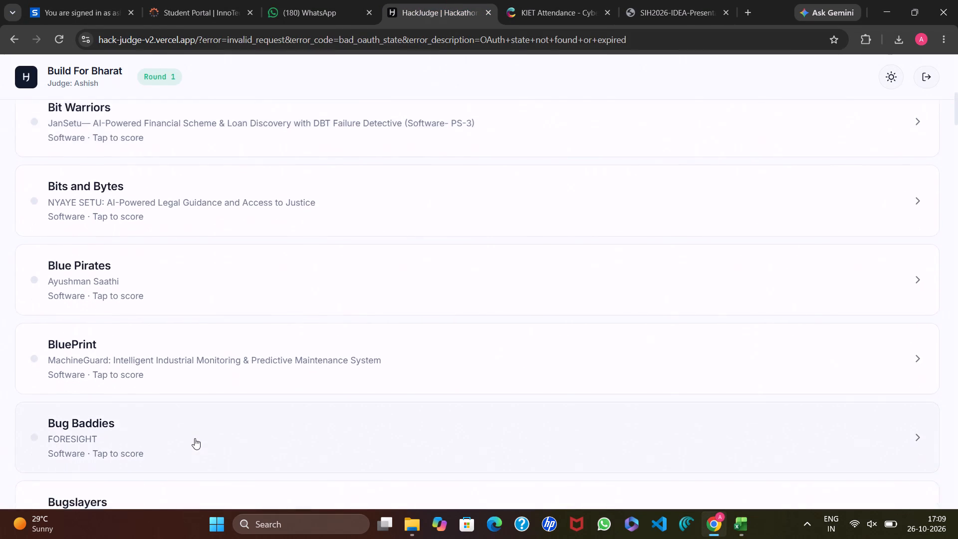
scroll(195, 438, down, 9)
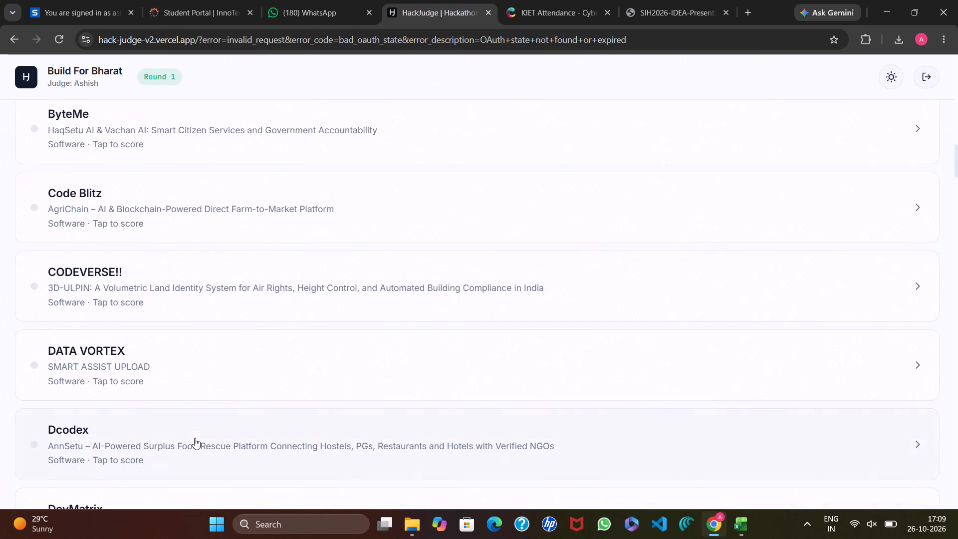
scroll(195, 438, down, 2)
click(181, 289)
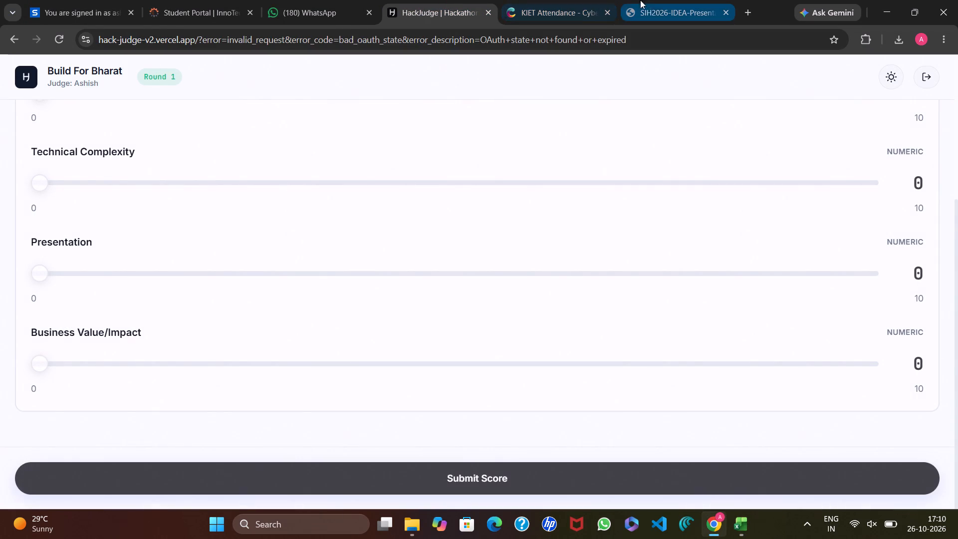
Load DATA VORTEX's smartassist_upload.pdf submission from the copied link in place of the 3D ULPIN deck.
click(653, 0)
click(533, 38)
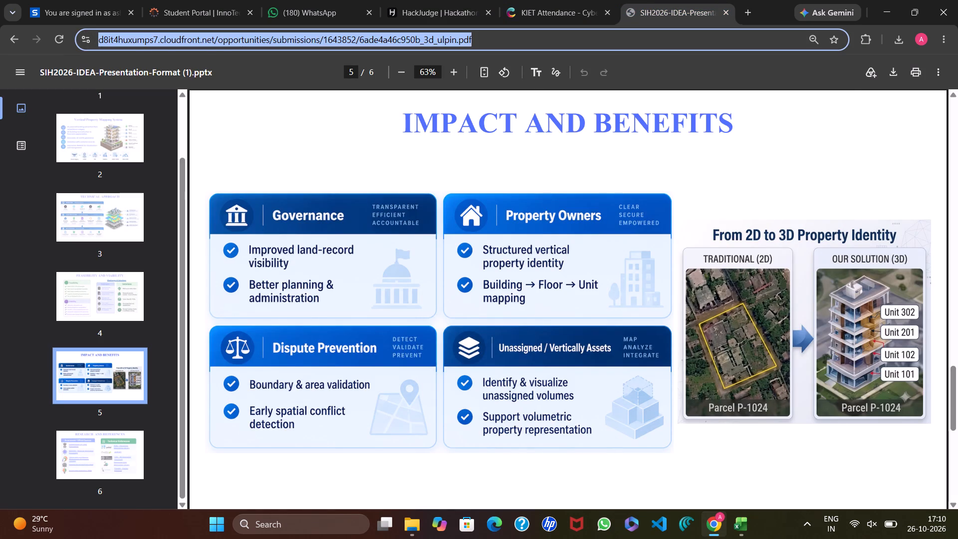
key(ctrl+v)
key(Return)
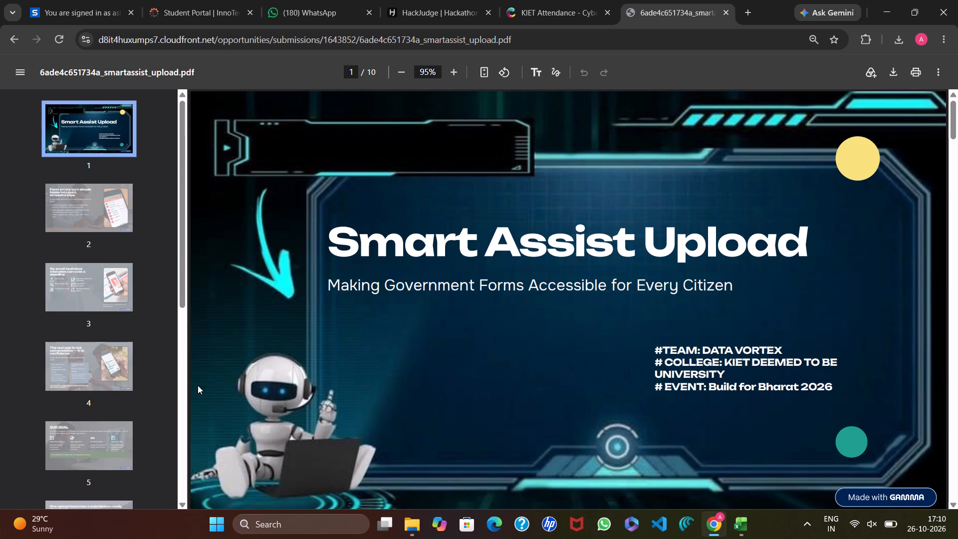
Review slides 2 to 5 of the Smart Assist Upload deck, covering form errors, technical mistakes, the confidence gap and the goal.
key(Down)
click(107, 215)
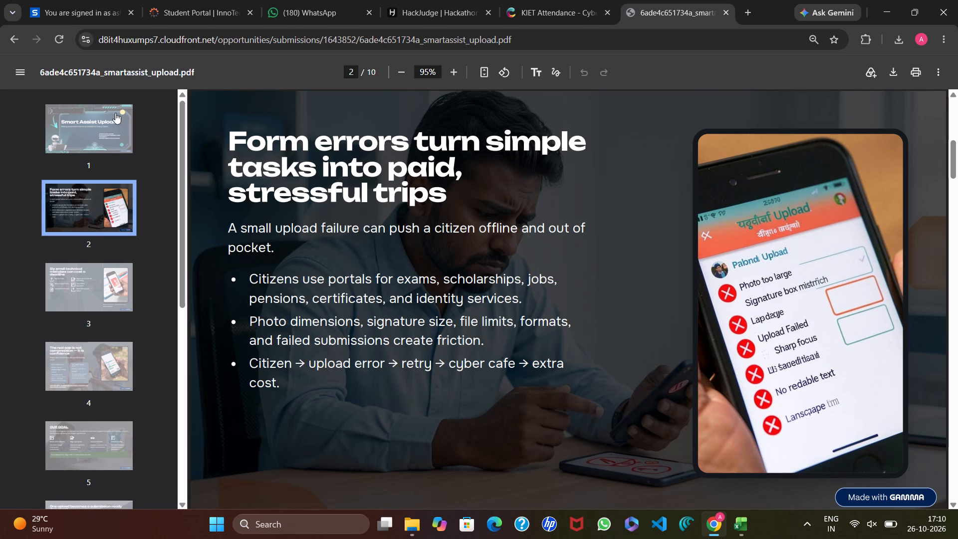
click(90, 287)
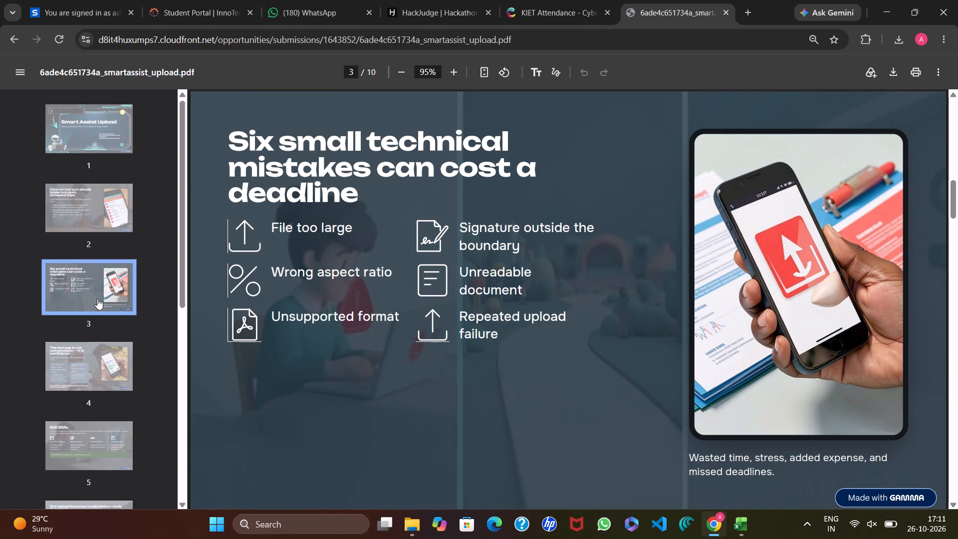
click(100, 366)
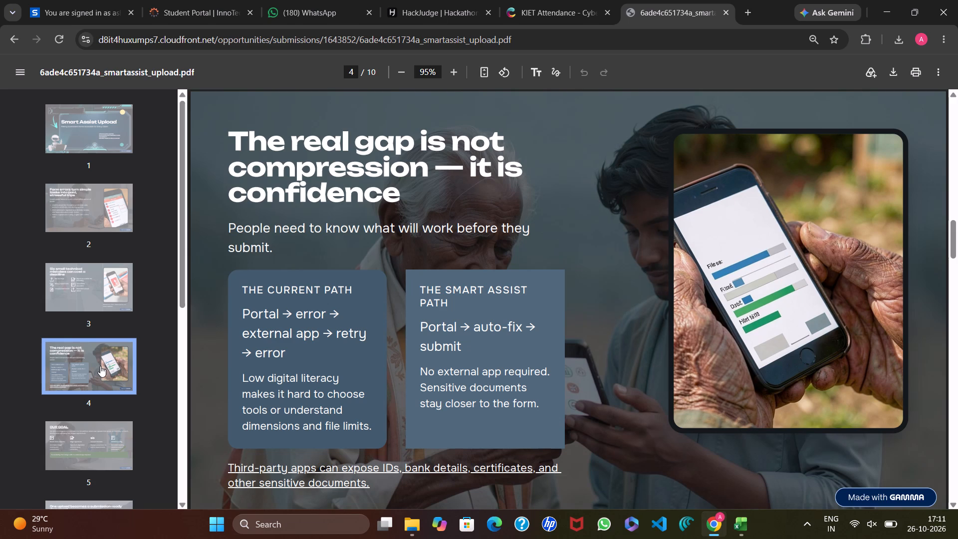
key(Down)
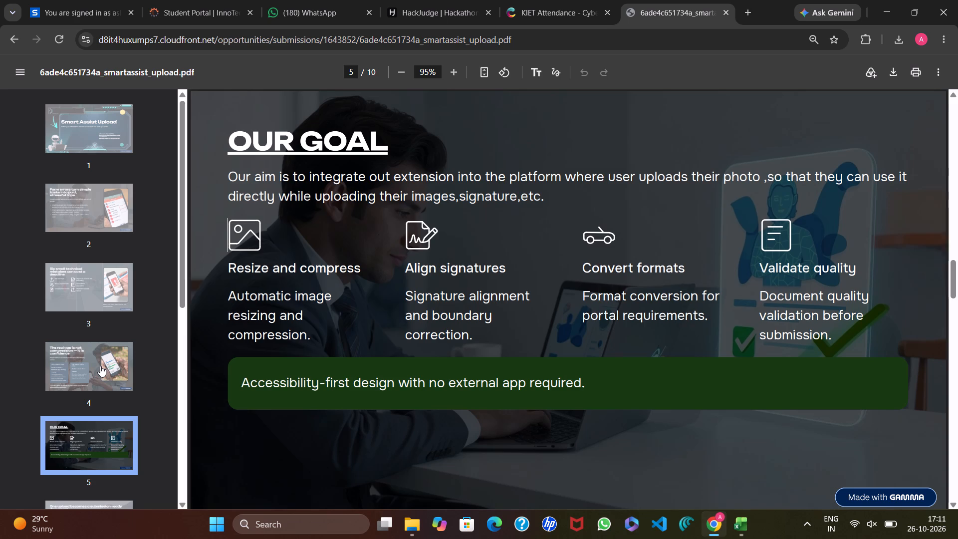
Review slides 6 to 9 of the Smart Assist Upload deck, covering the AI workflow, How It Works, Technical Roadmap and service benefits.
scroll(87, 479, down, 3)
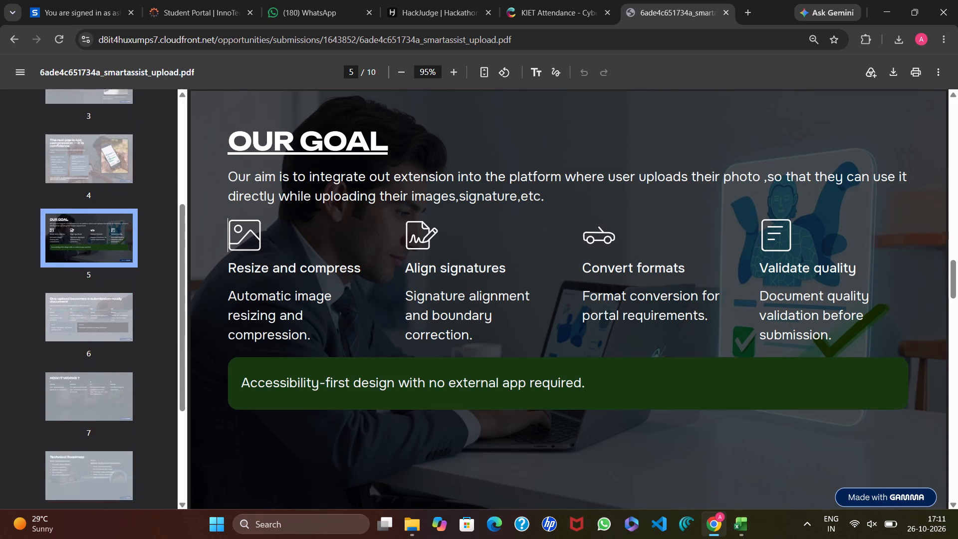
scroll(87, 479, down, 1)
scroll(94, 348, down, 4)
click(97, 152)
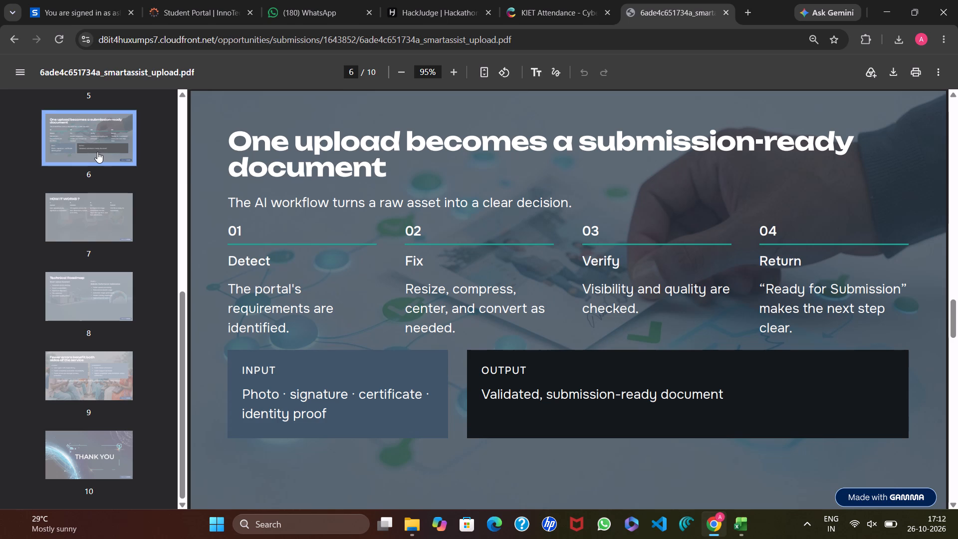
click(97, 207)
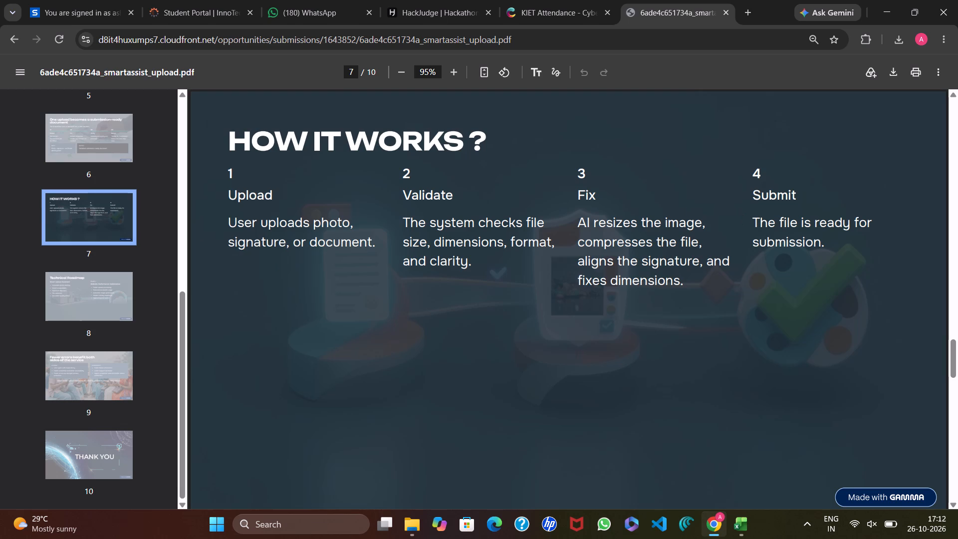
click(90, 134)
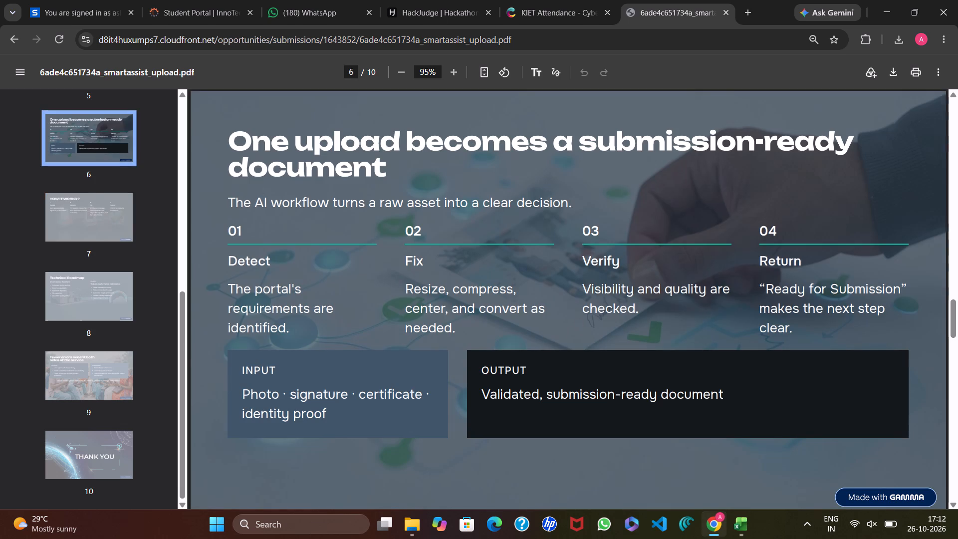
click(73, 217)
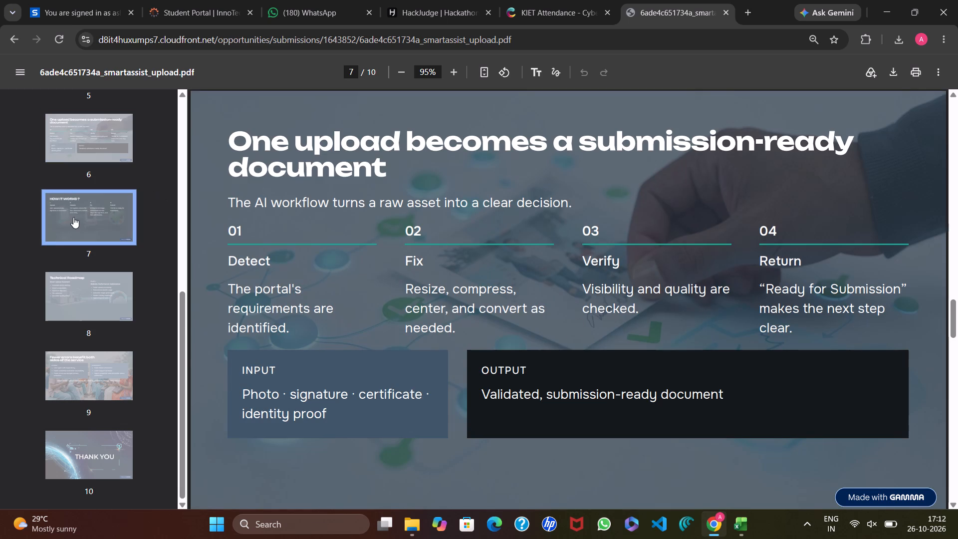
click(79, 312)
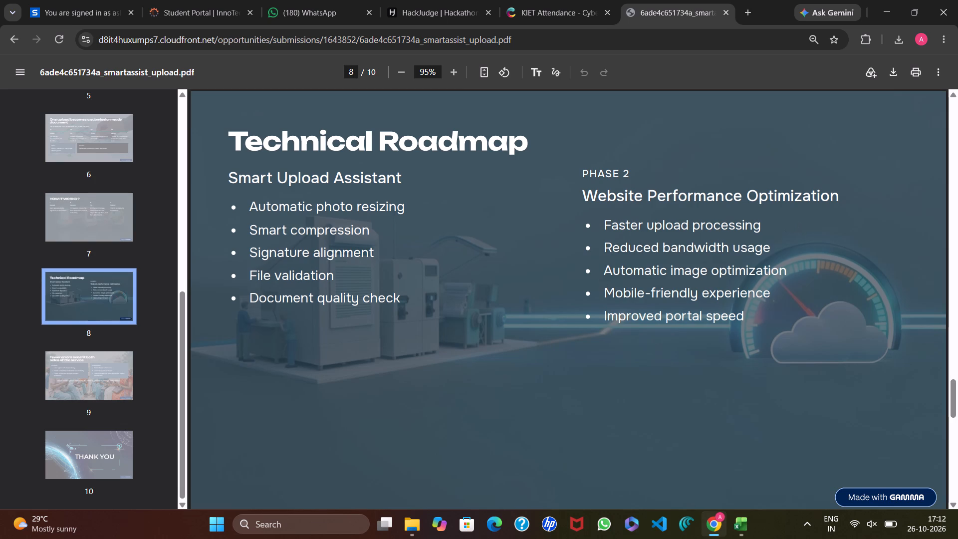
click(71, 388)
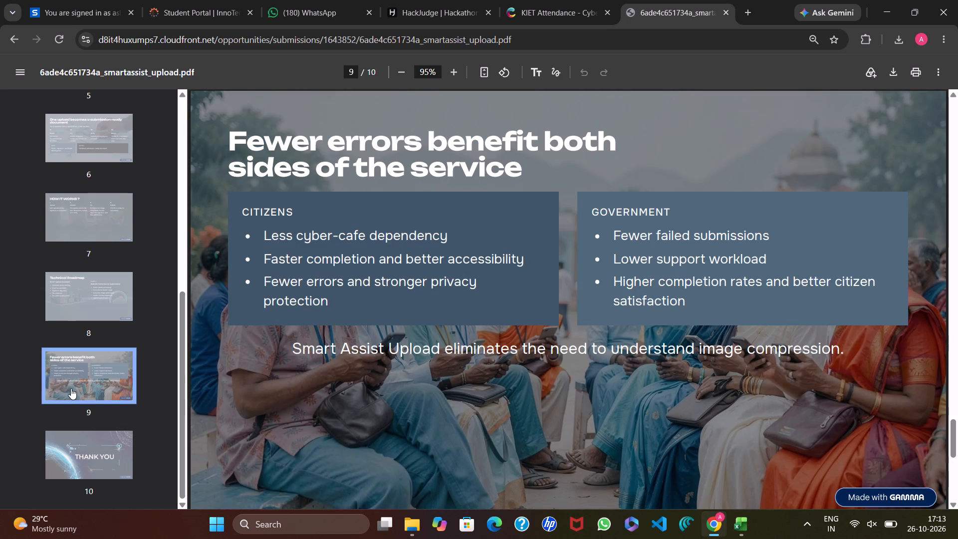
click(70, 292)
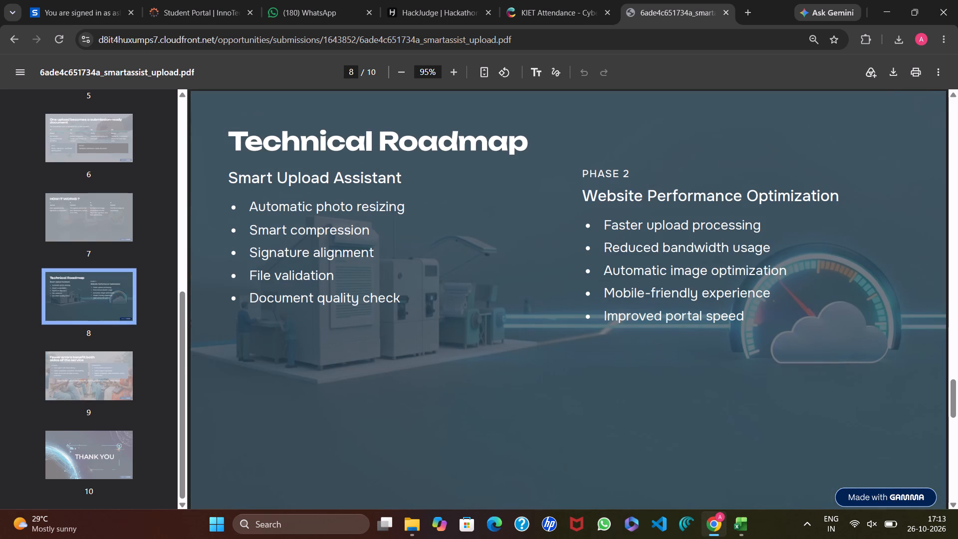
Score DATA VORTEX in HackJudge with Innovation 7 and Technical Complexity 7.
click(426, 0)
click(577, 186)
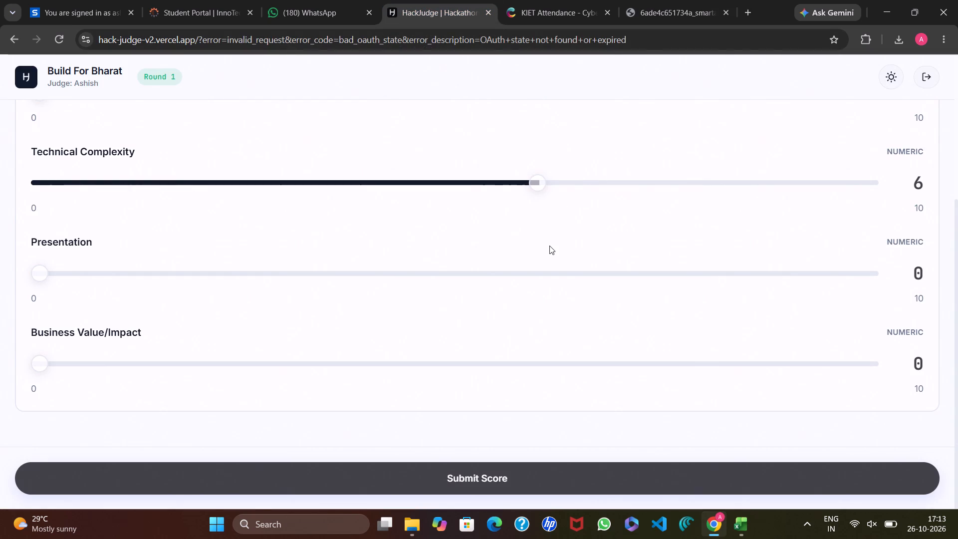
click(624, 183)
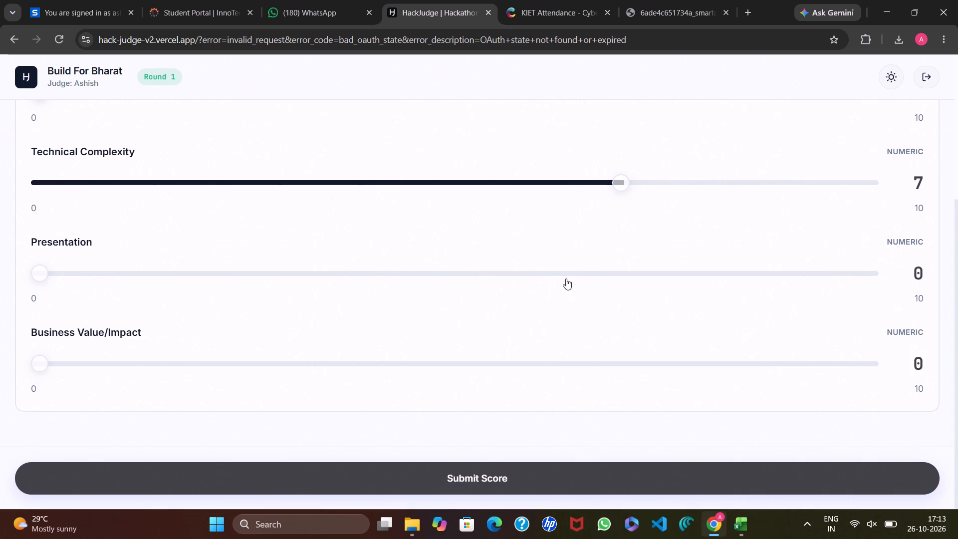
scroll(598, 276, up, 2)
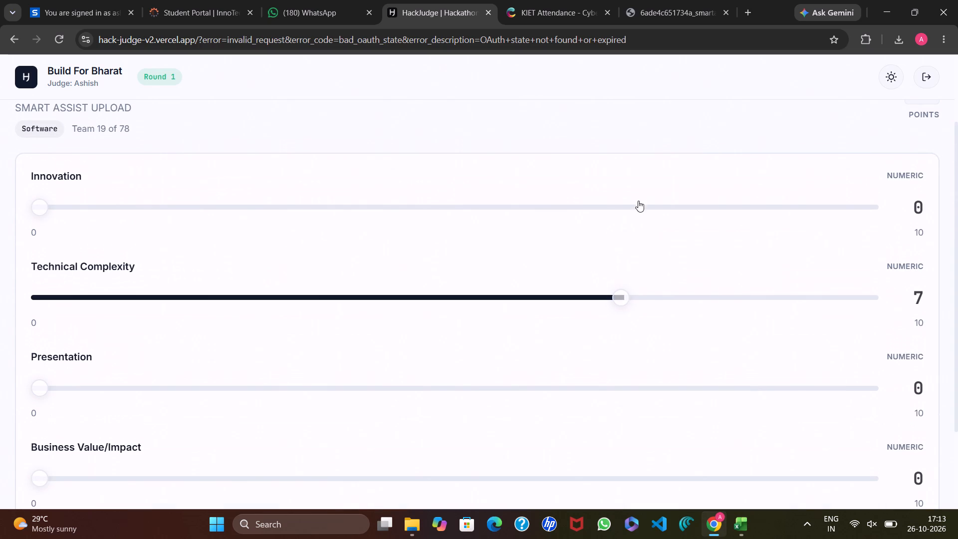
click(616, 207)
scroll(630, 359, down, 1)
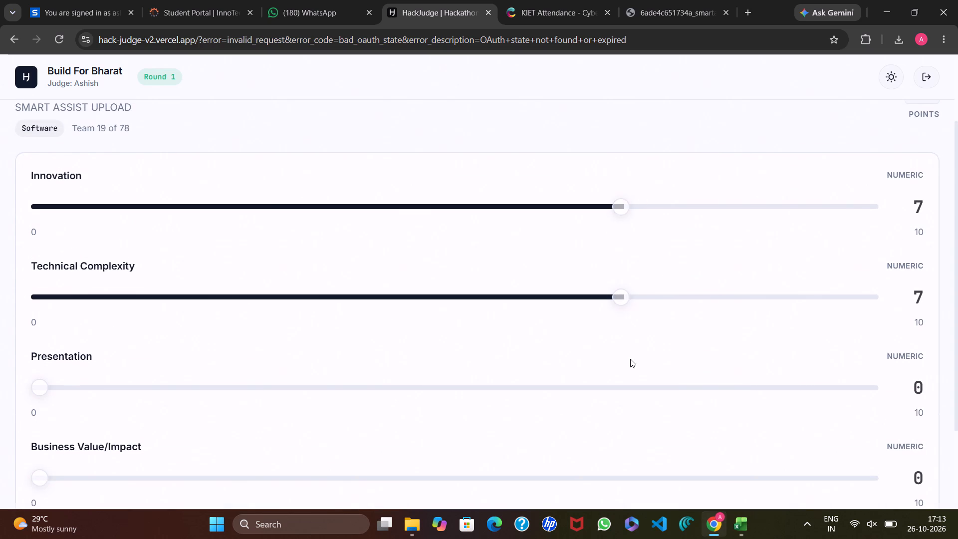
Score DATA VORTEX with Presentation 8 and Business Value/Impact 6, and submit the team's score.
scroll(630, 359, down, 1)
click(695, 317)
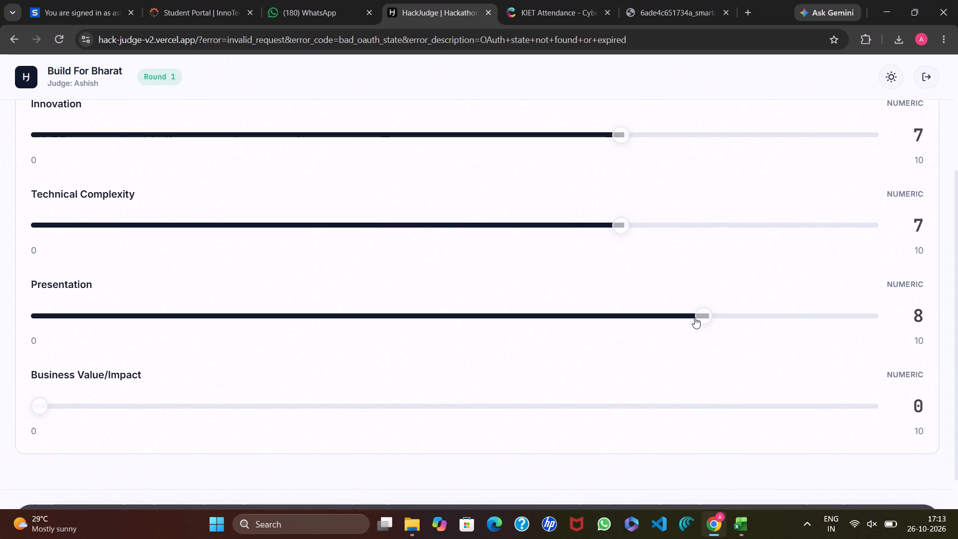
click(504, 403)
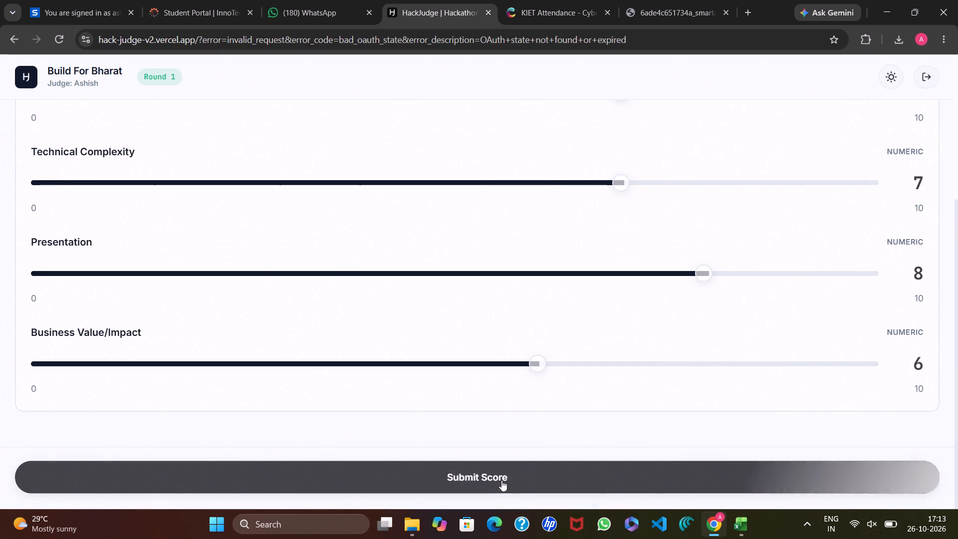
click(472, 479)
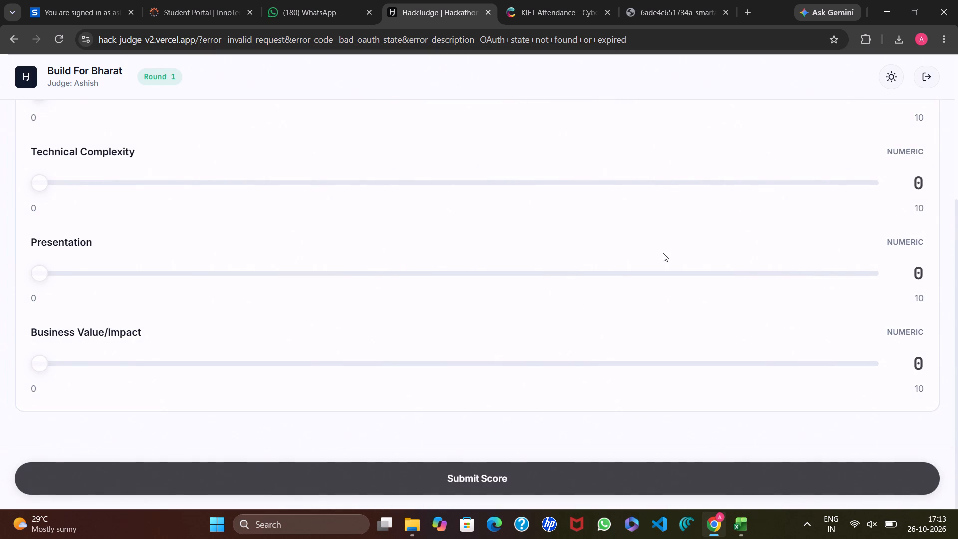
Close the Smart Assist Upload deck and the HackJudge judging page, leaving the KIET Attendance page open.
scroll(663, 253, up, 6)
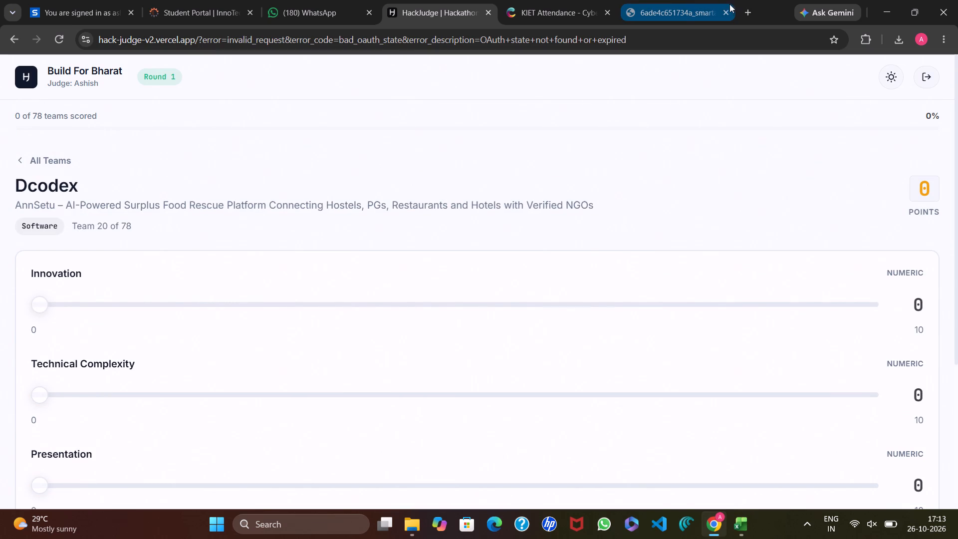
click(725, 10)
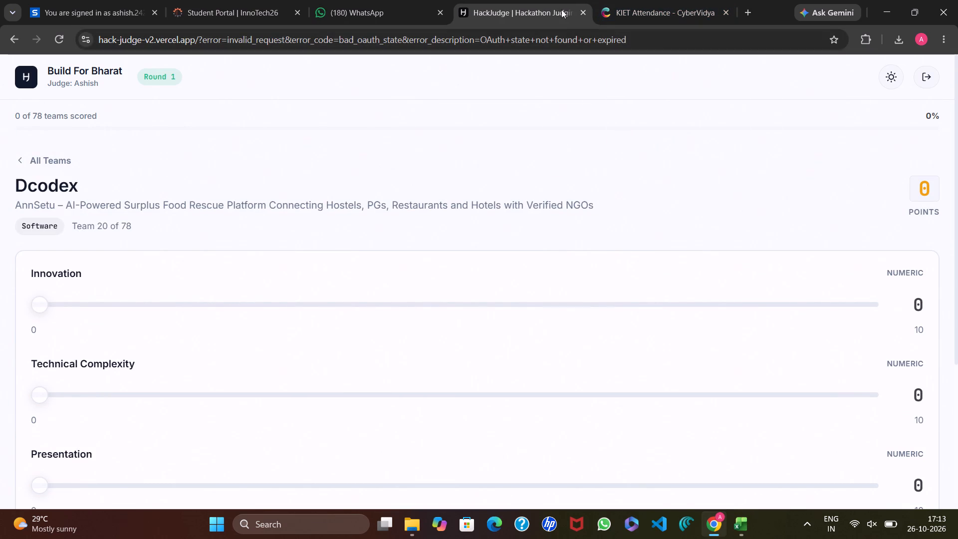
click(577, 13)
click(582, 13)
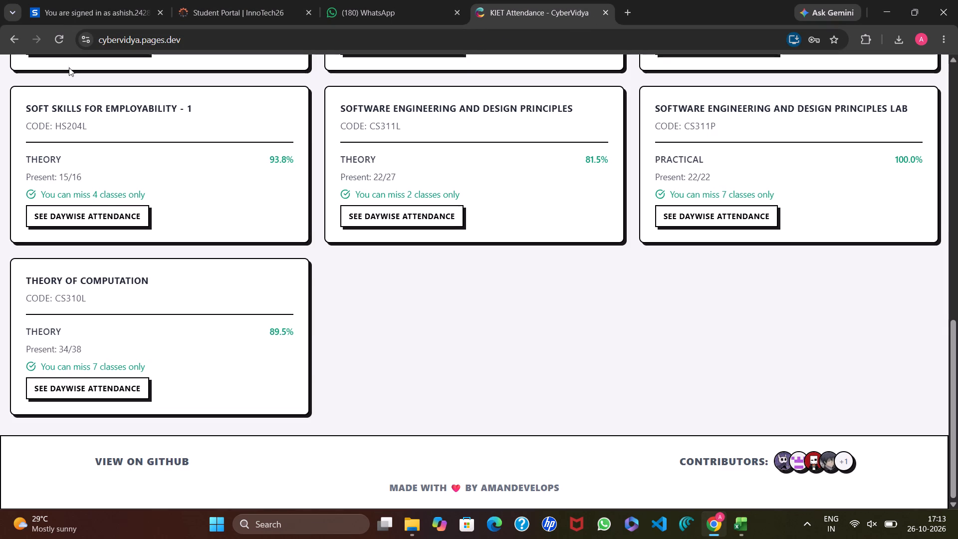
Reload the KIET Attendance page and check the daywise attendance for the Software Engineering and Design Principles theory course.
click(61, 35)
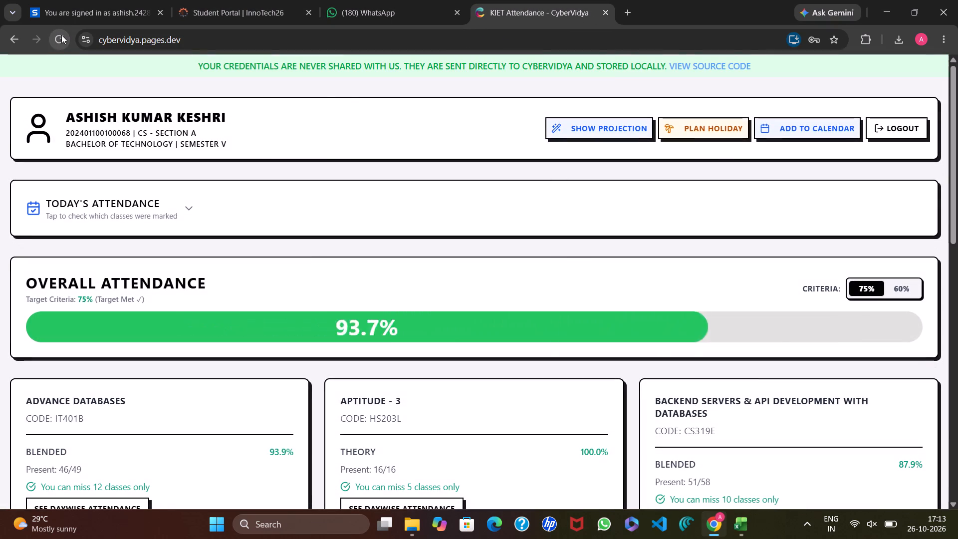
scroll(280, 273, down, 7)
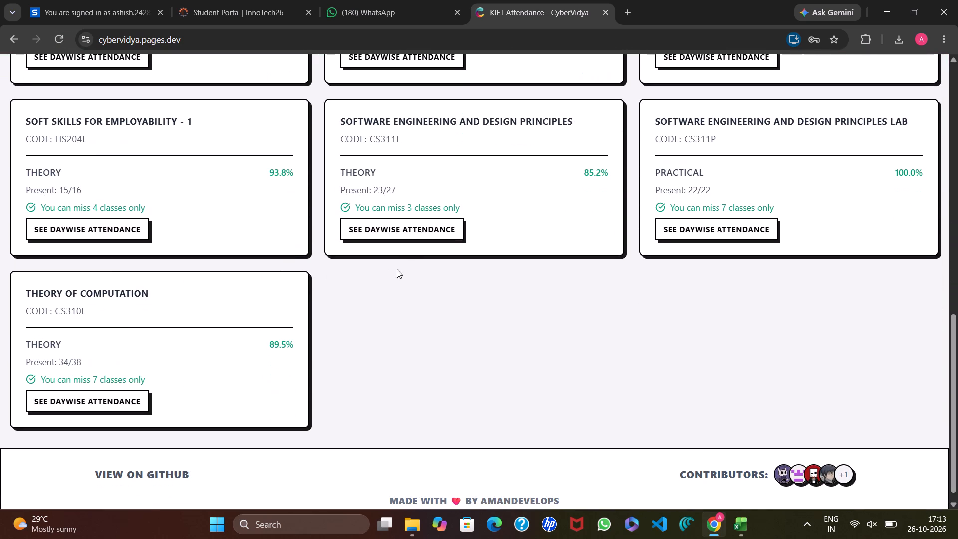
click(401, 231)
scroll(460, 257, up, 1)
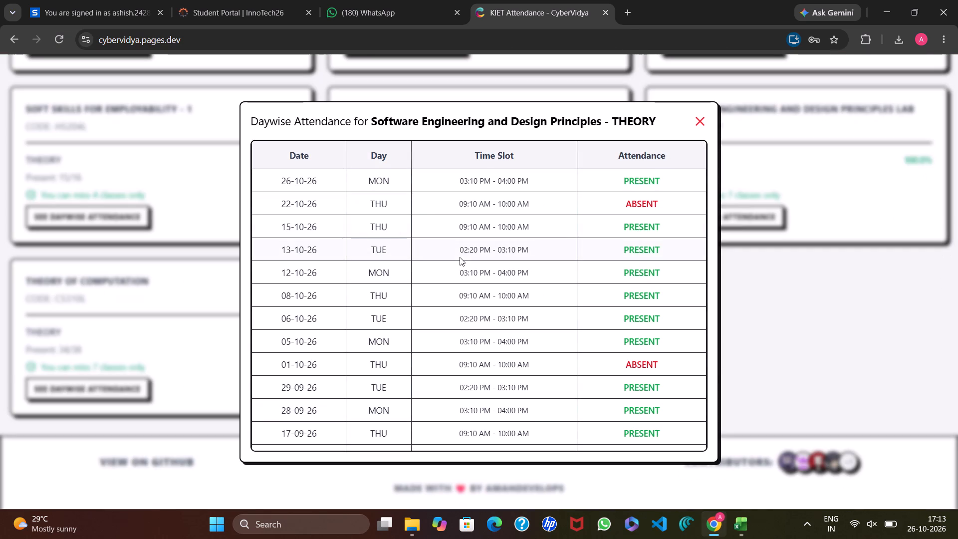
scroll(460, 257, up, 1)
click(699, 121)
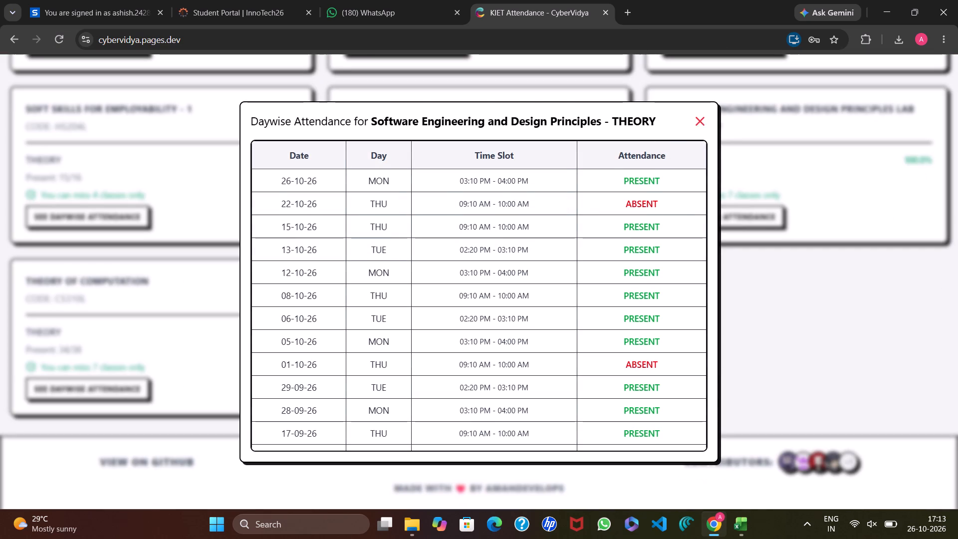
scroll(602, 186, up, 3)
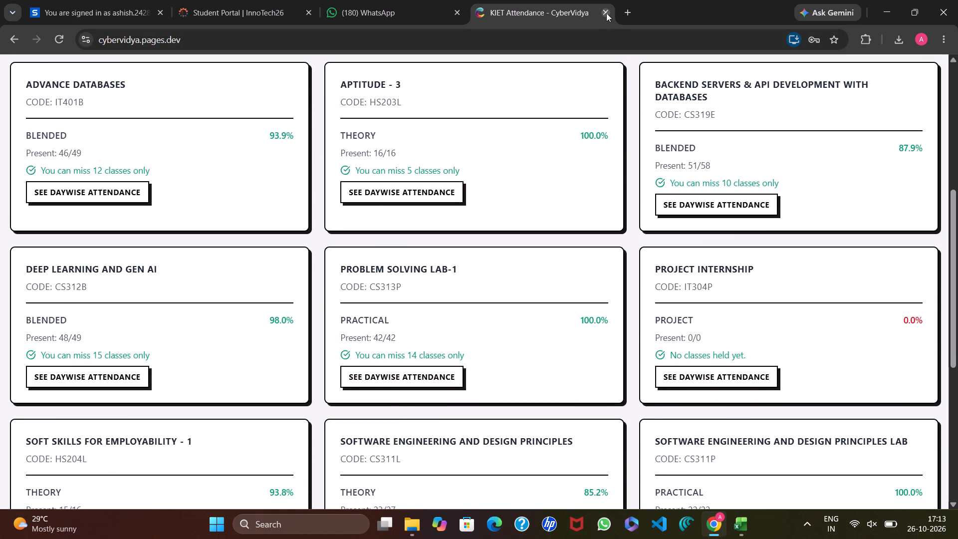